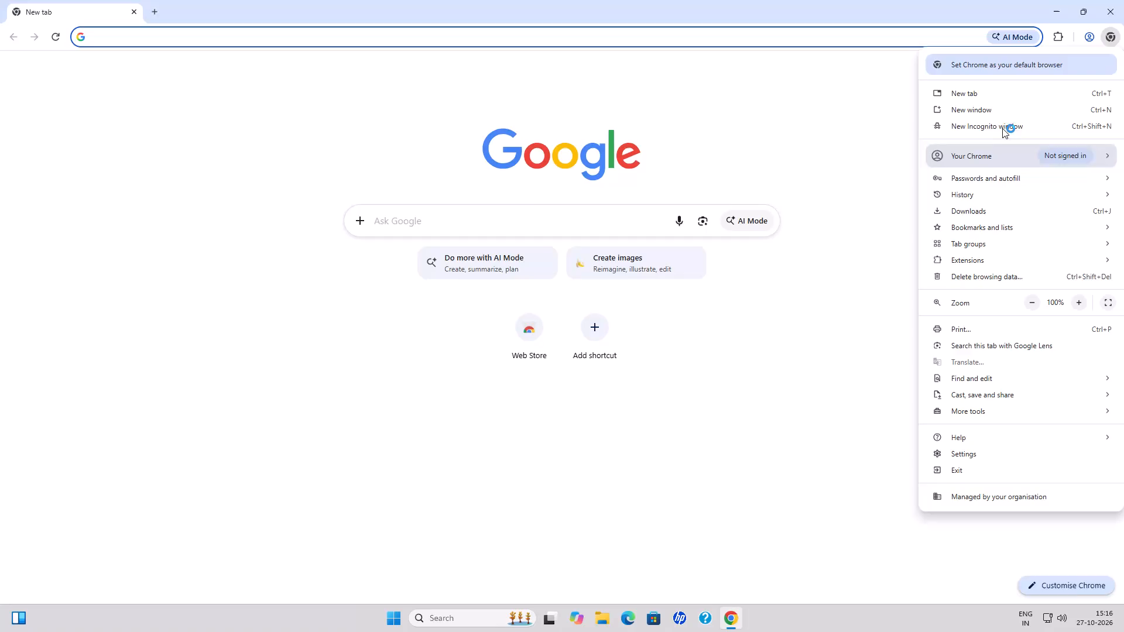
Open a new Incognito window and search for gmail from the address bar.
left_click(1002, 126)
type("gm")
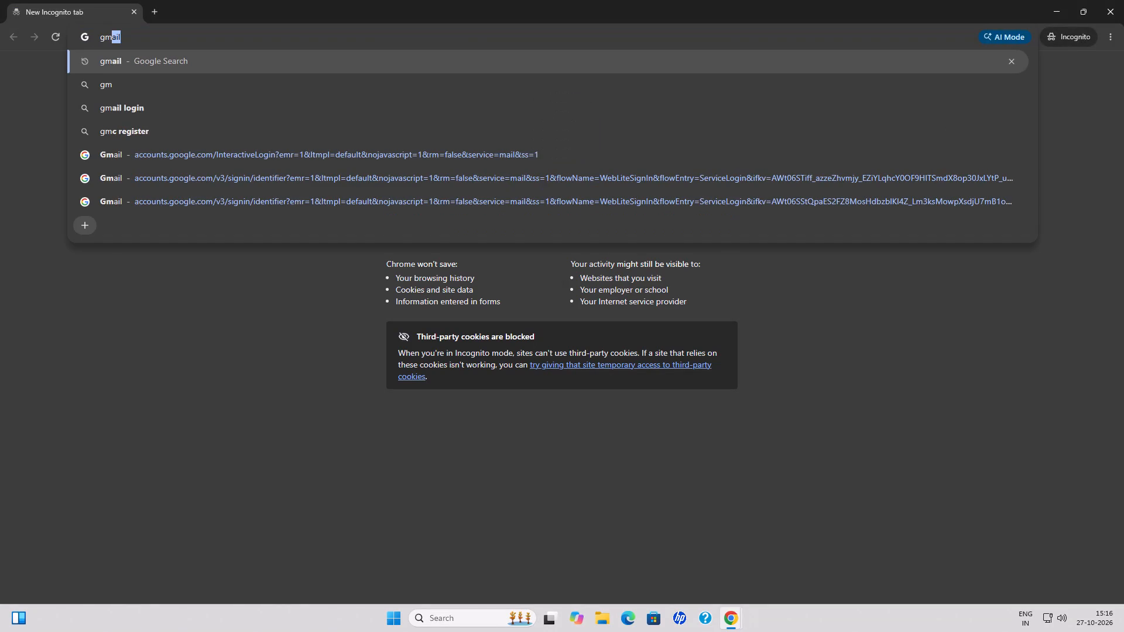
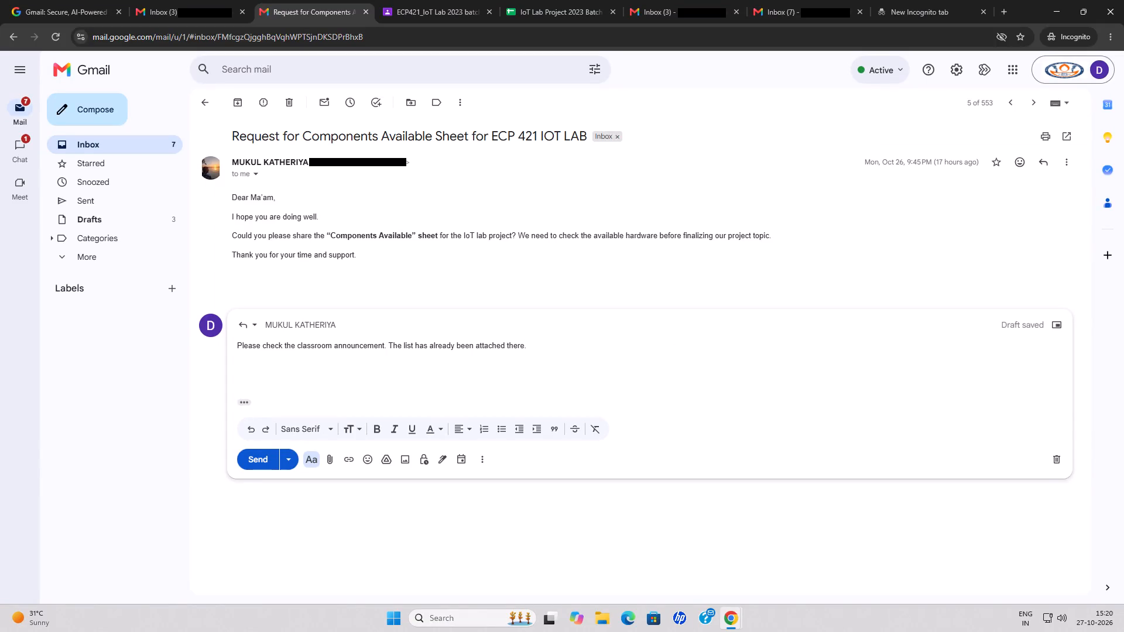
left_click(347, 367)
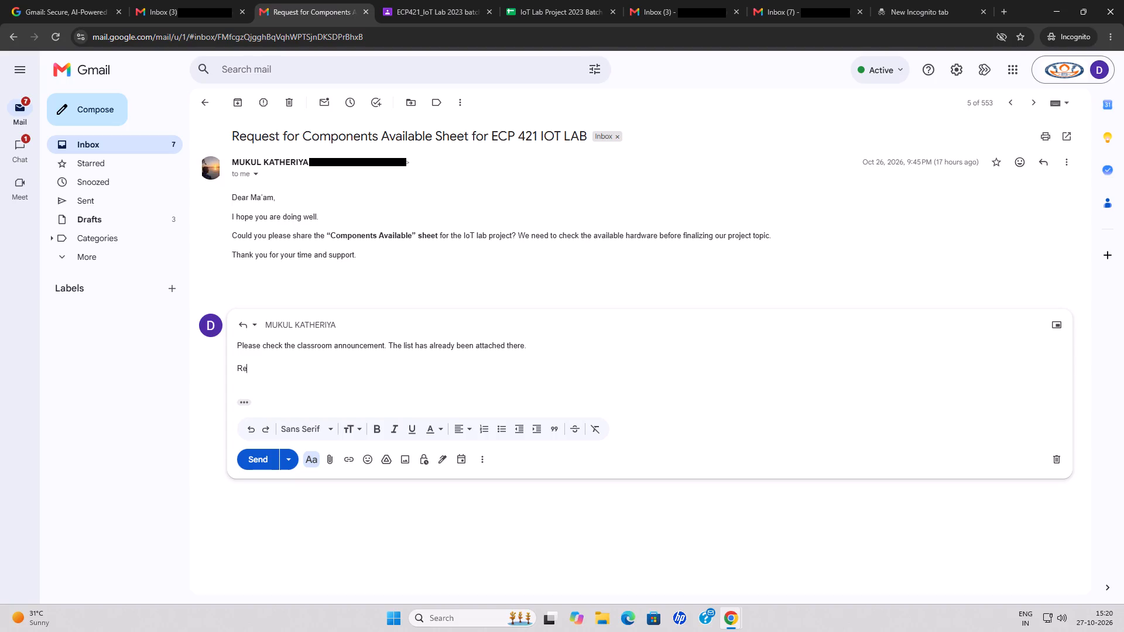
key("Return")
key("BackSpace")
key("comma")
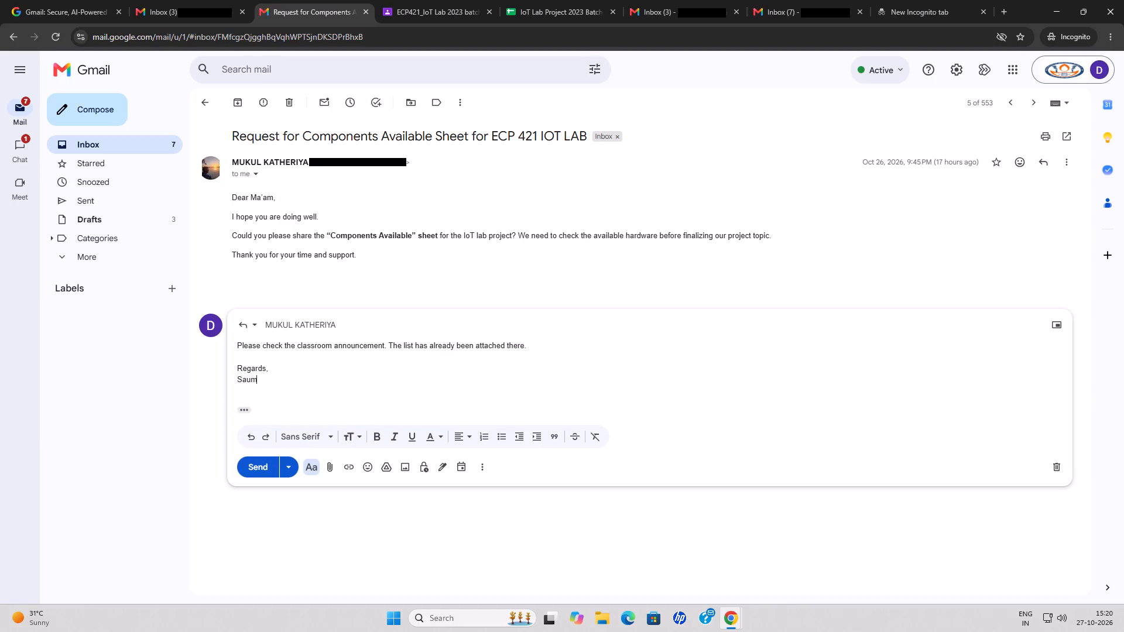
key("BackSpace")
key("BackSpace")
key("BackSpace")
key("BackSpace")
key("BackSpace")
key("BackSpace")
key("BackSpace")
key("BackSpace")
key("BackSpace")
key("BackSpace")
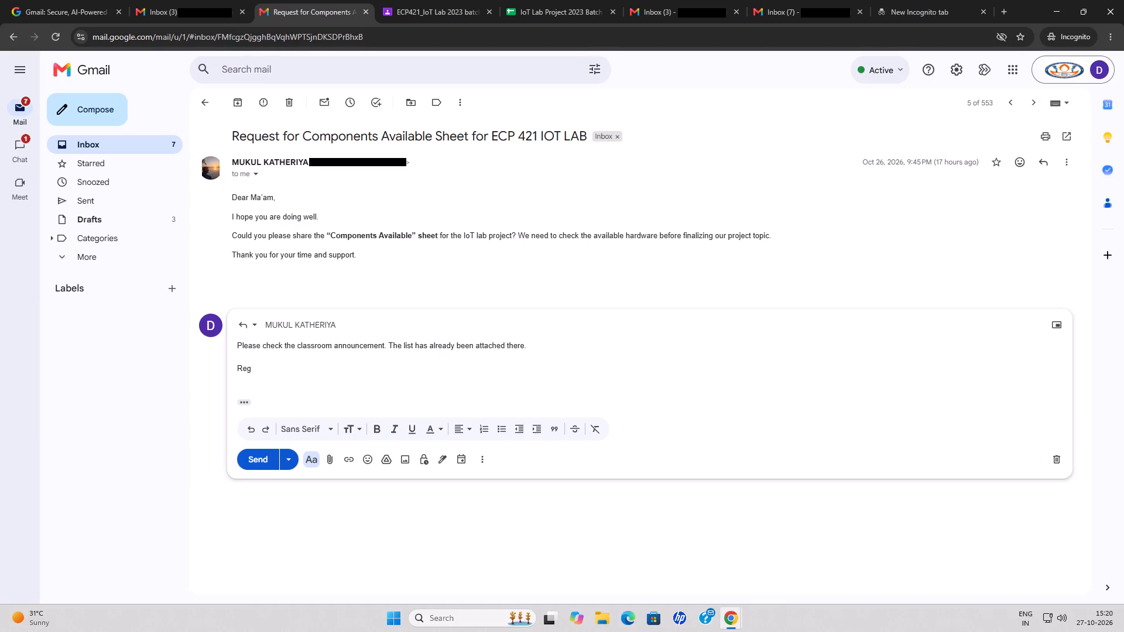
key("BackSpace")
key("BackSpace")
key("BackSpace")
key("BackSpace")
Send the drafted reply pointing the student to the list attached in the classroom announcement, without a sign-off.
left_click_drag(415, 346, 427, 346)
left_click(414, 387)
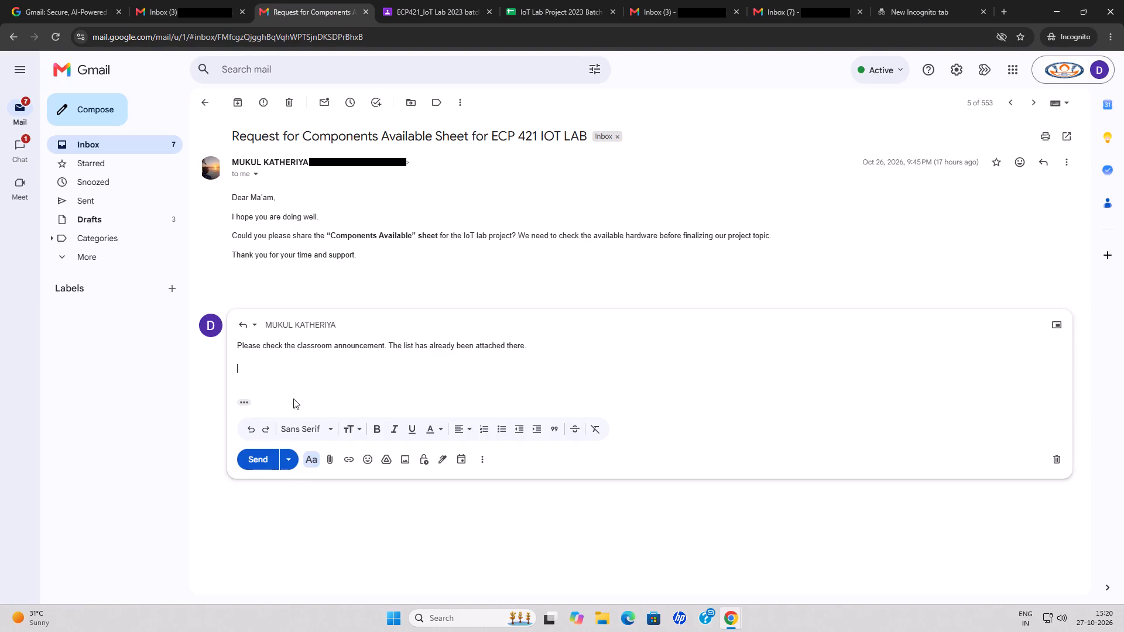
left_click(263, 465)
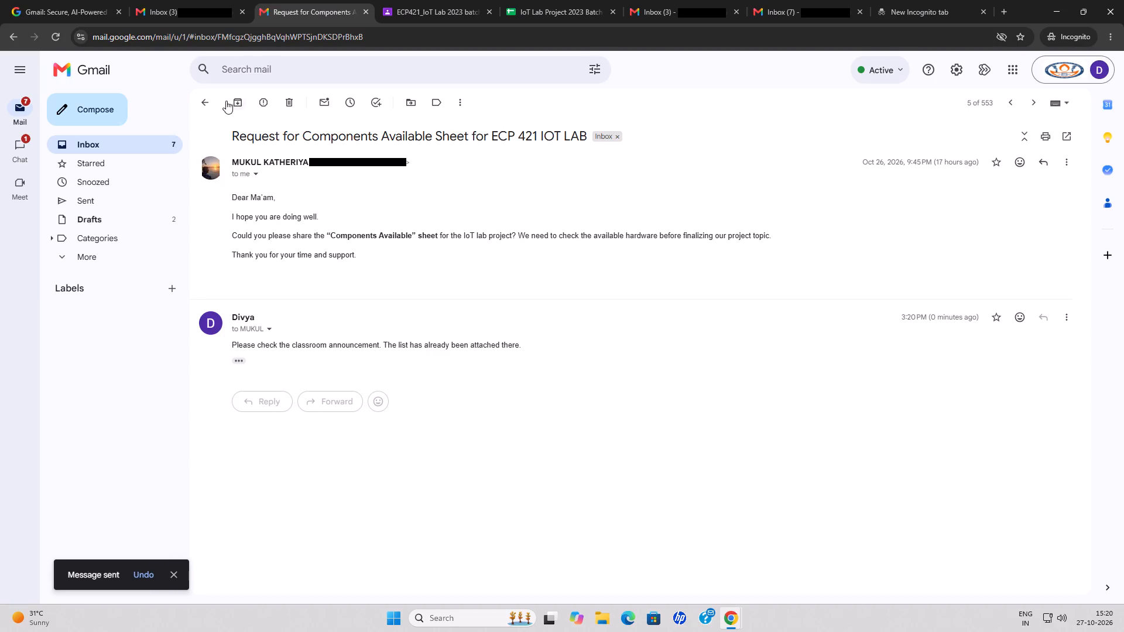
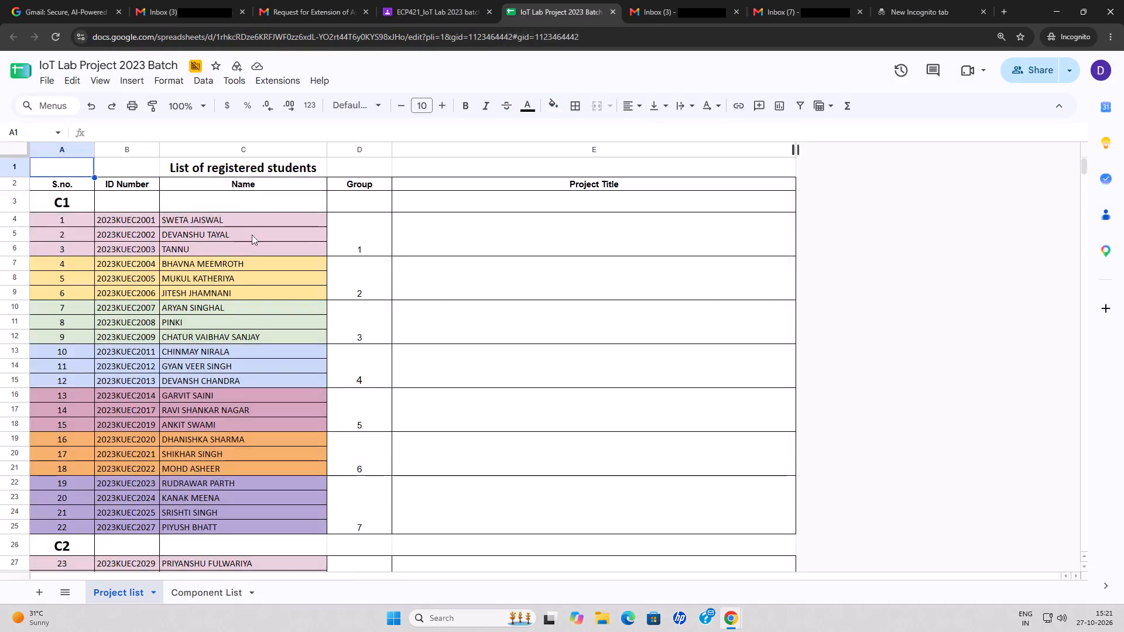
scroll(253, 291, "down", 16)
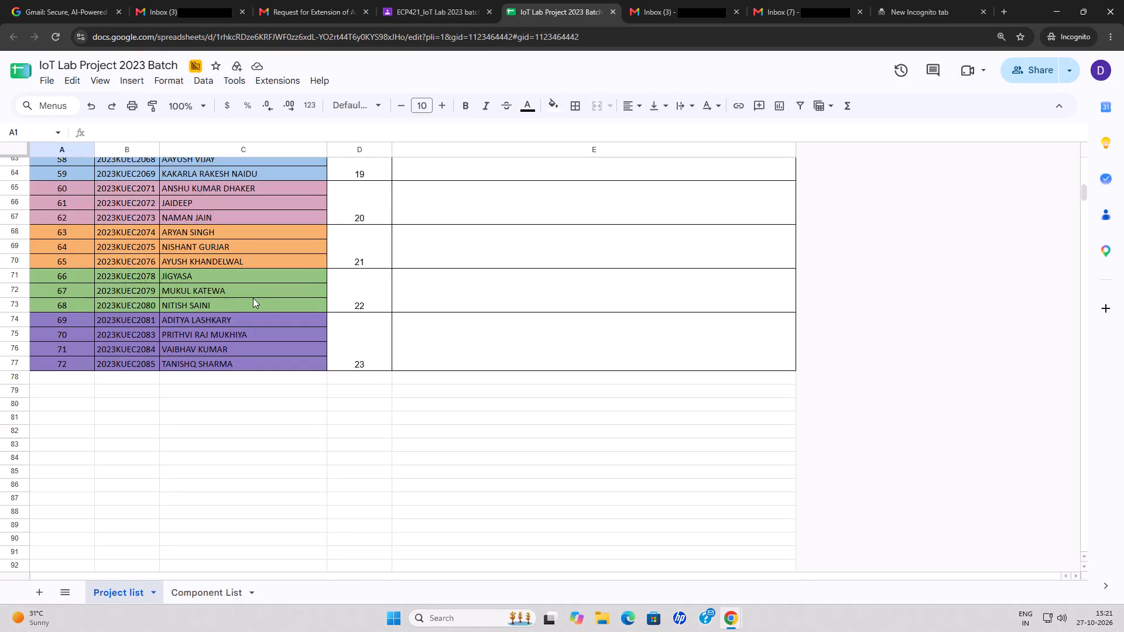
scroll(253, 298, "up", 20)
scroll(253, 298, "up", 10)
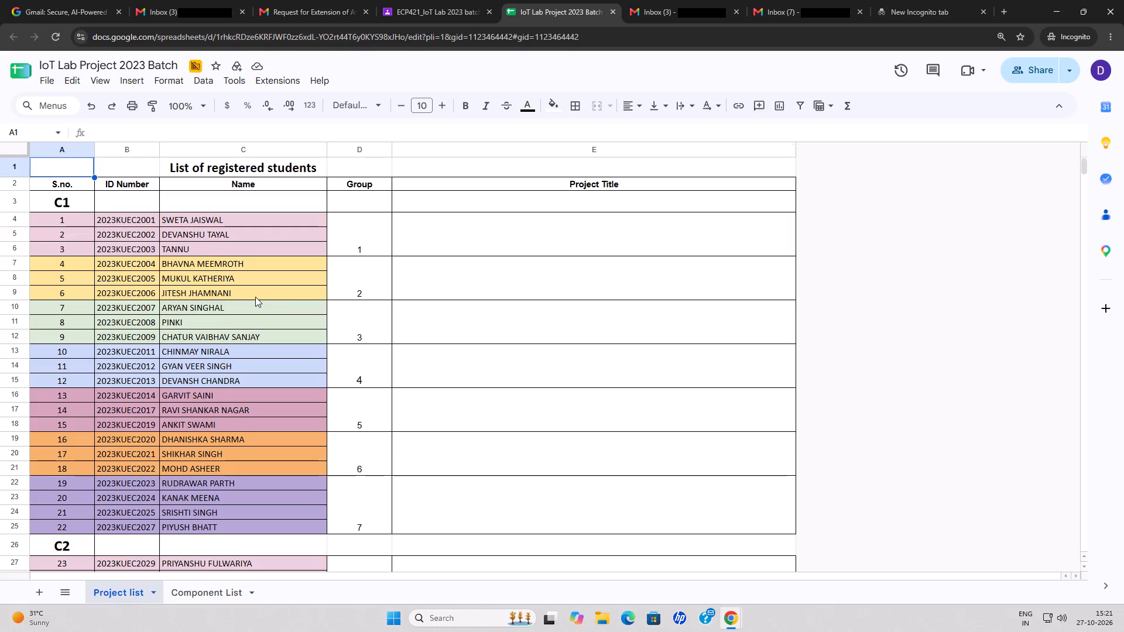
left_click(184, 585)
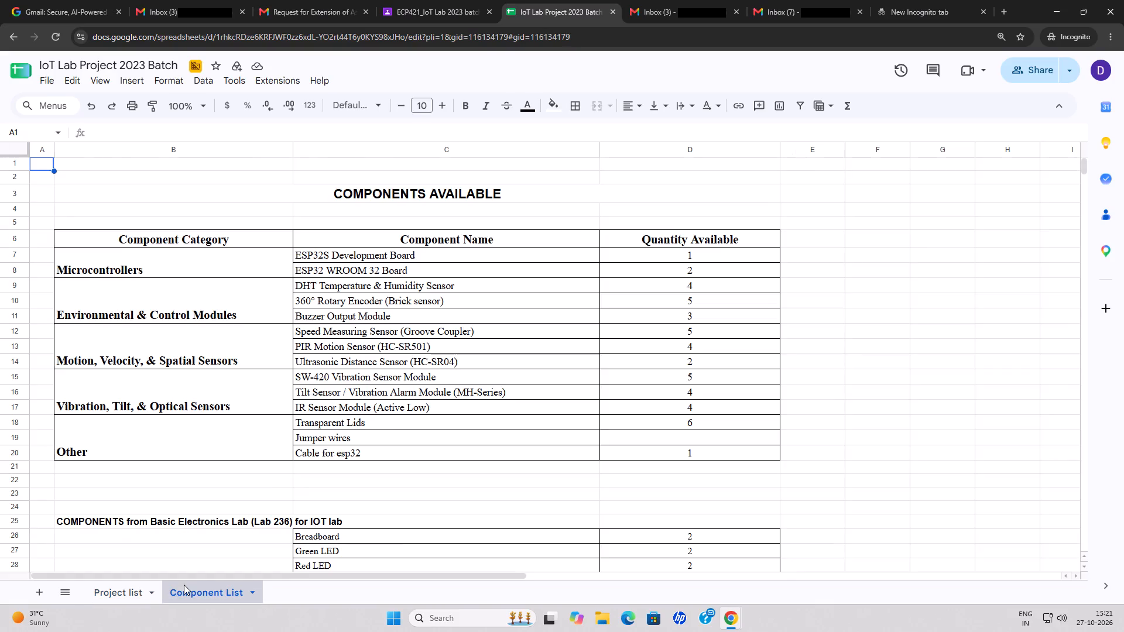
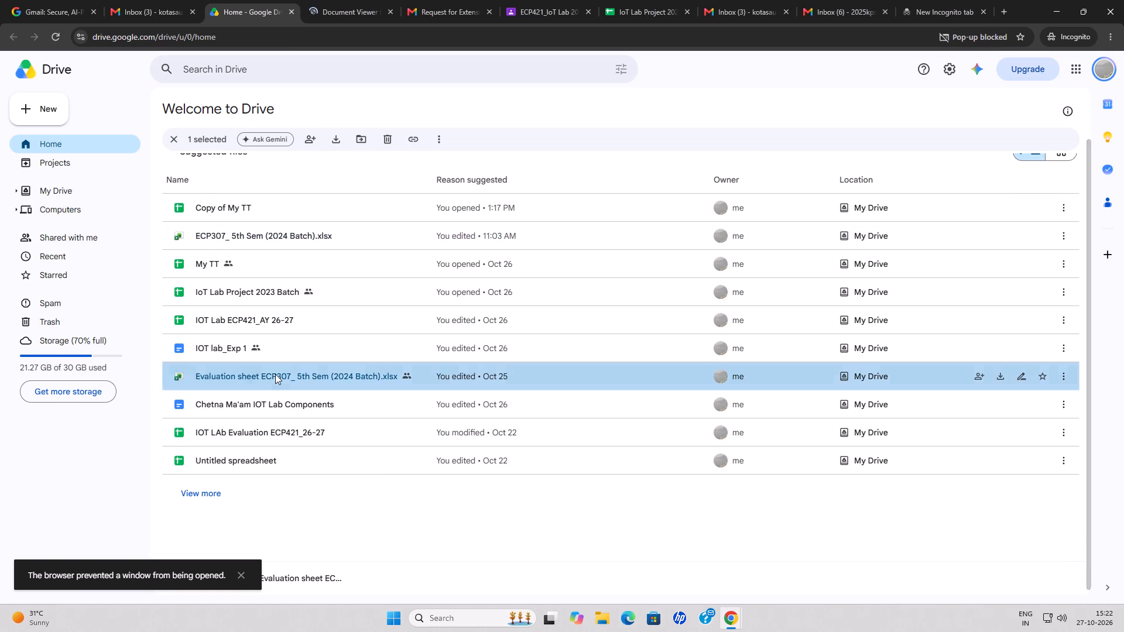
Open Evaluation sheet ECP307_ 5th Sem (2024 Batch).xlsx from Drive in Google Sheets and close the two Document Viewer tabs.
left_click(253, 0)
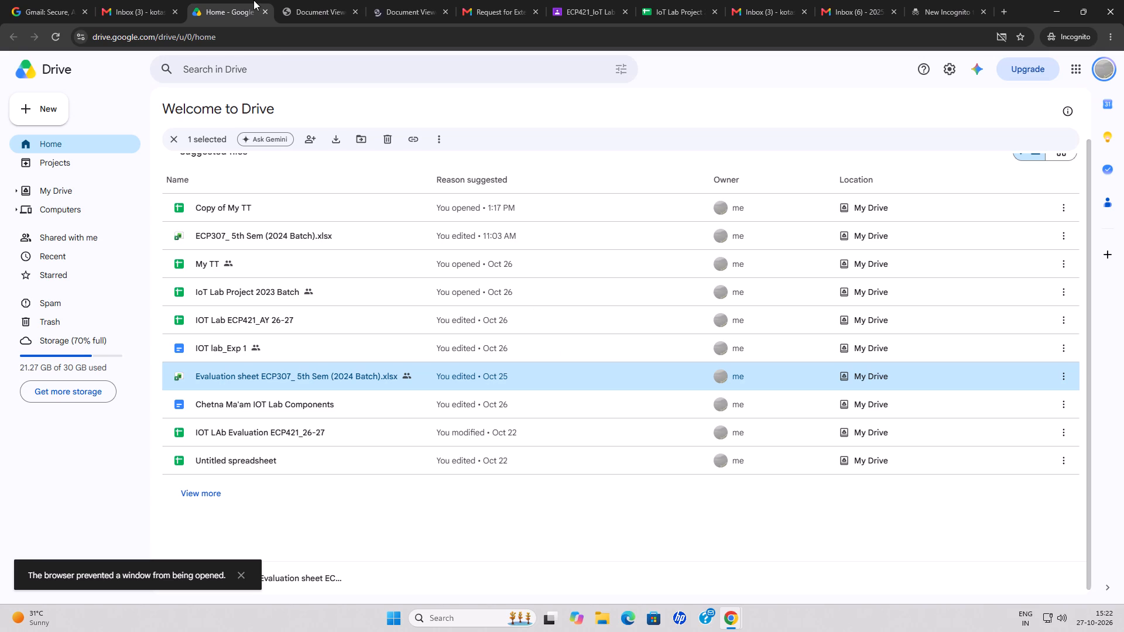
left_click(1067, 378)
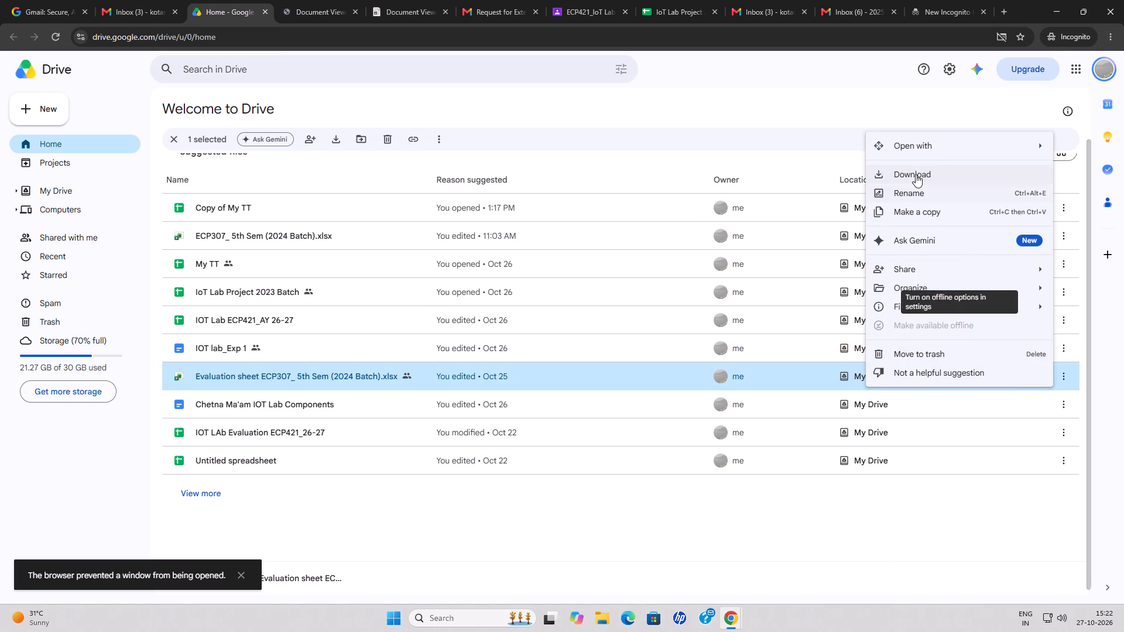
left_click(918, 154)
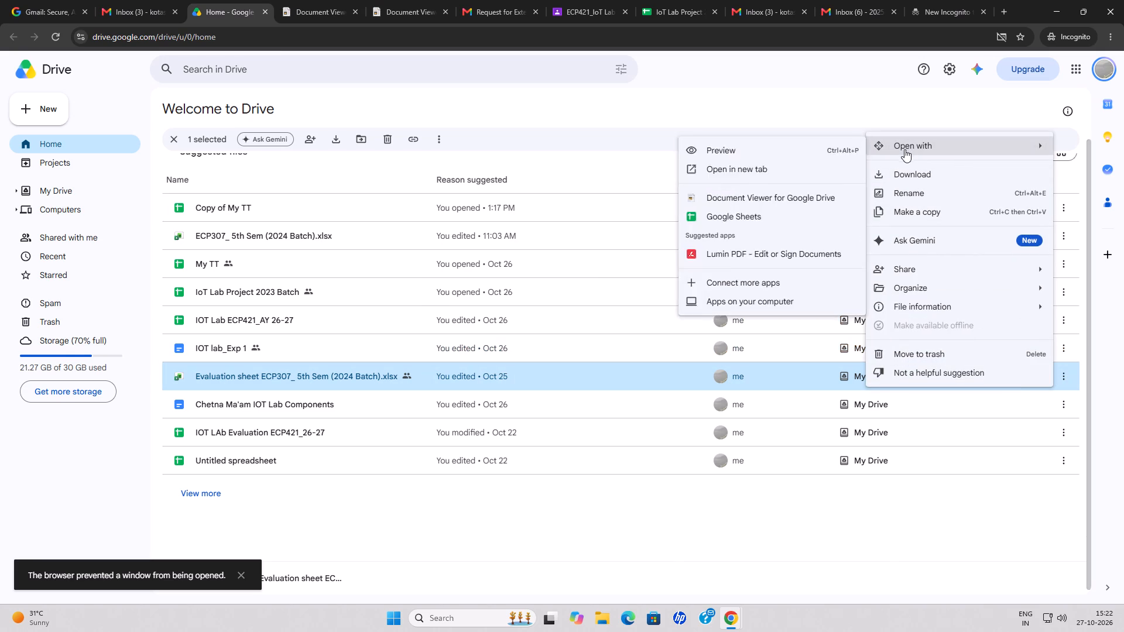
left_click(786, 220)
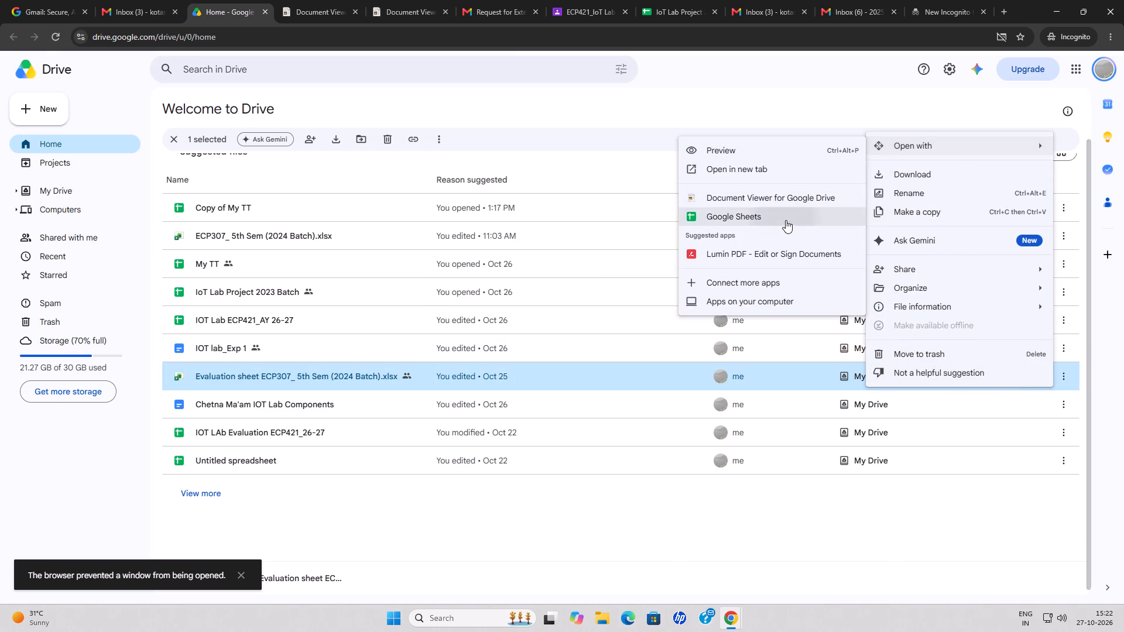
left_click(407, 12)
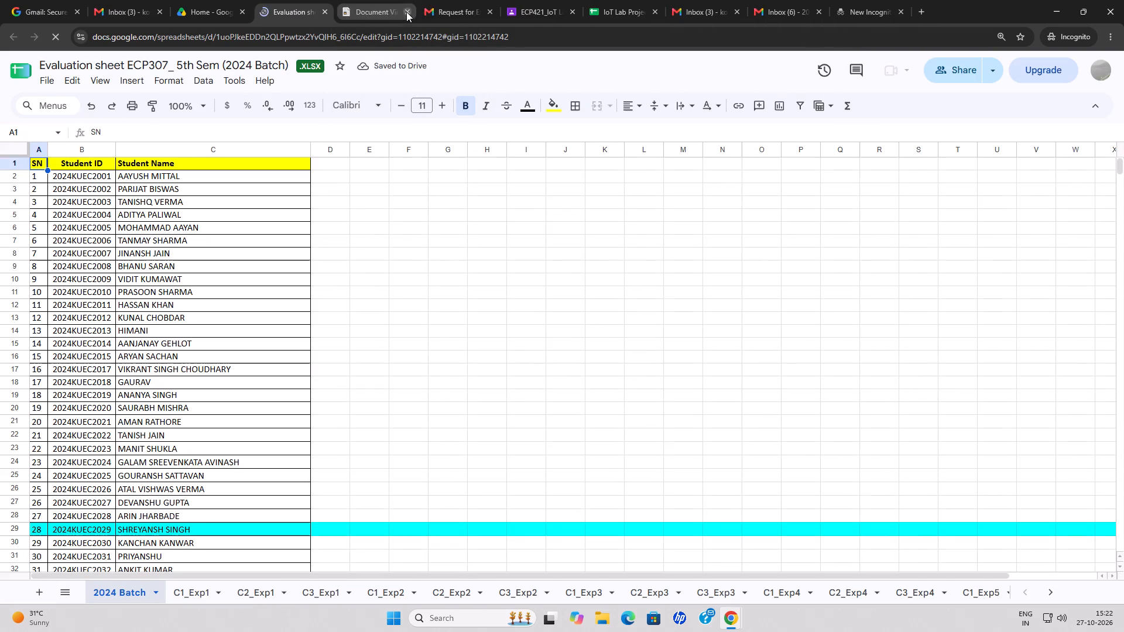
left_click(406, 12)
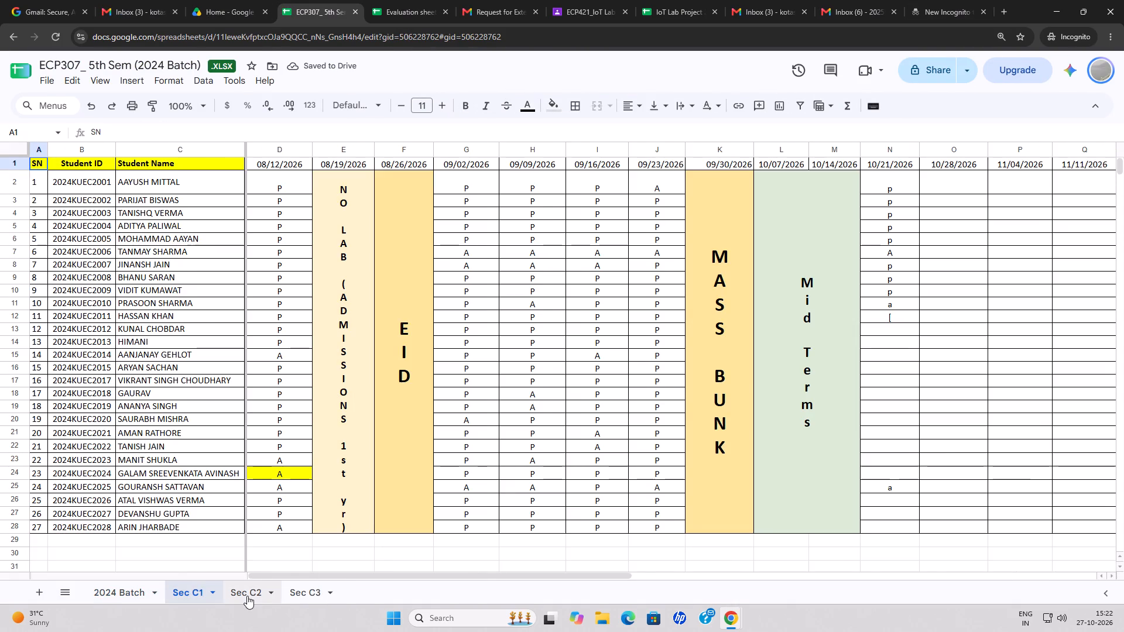
left_click(247, 596)
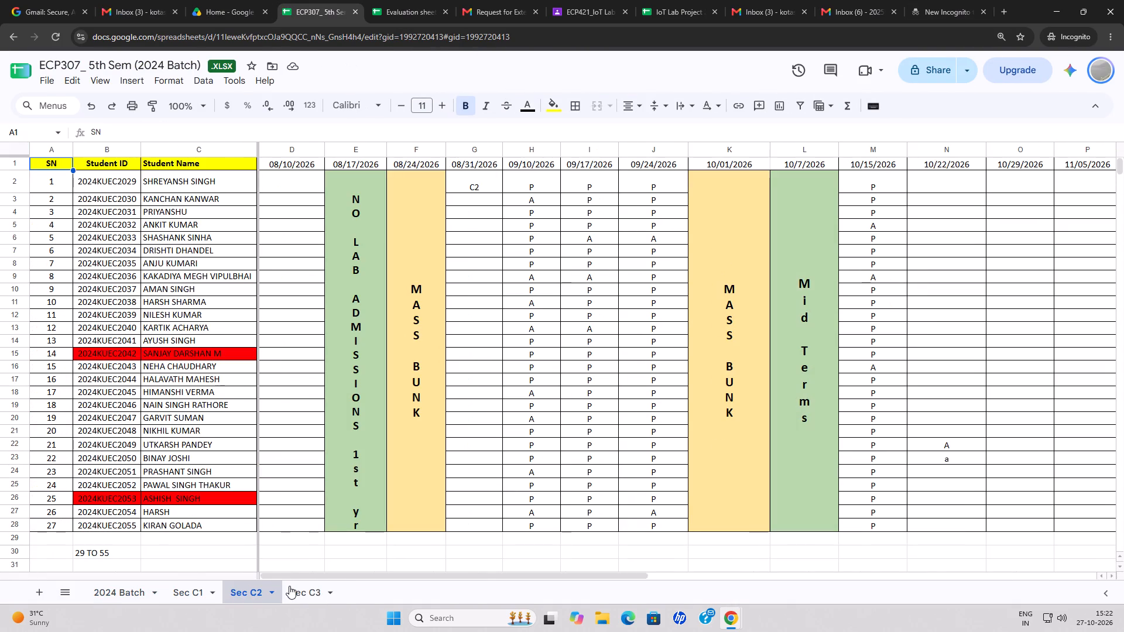
left_click(281, 595)
left_click(302, 592)
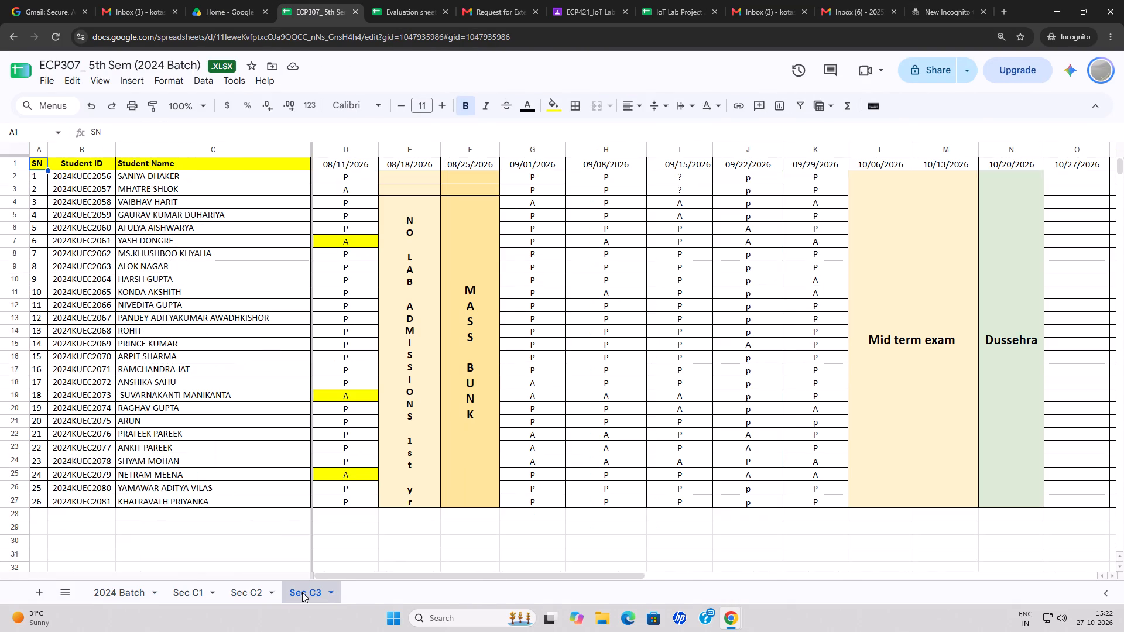
left_click_drag(456, 576, 876, 574)
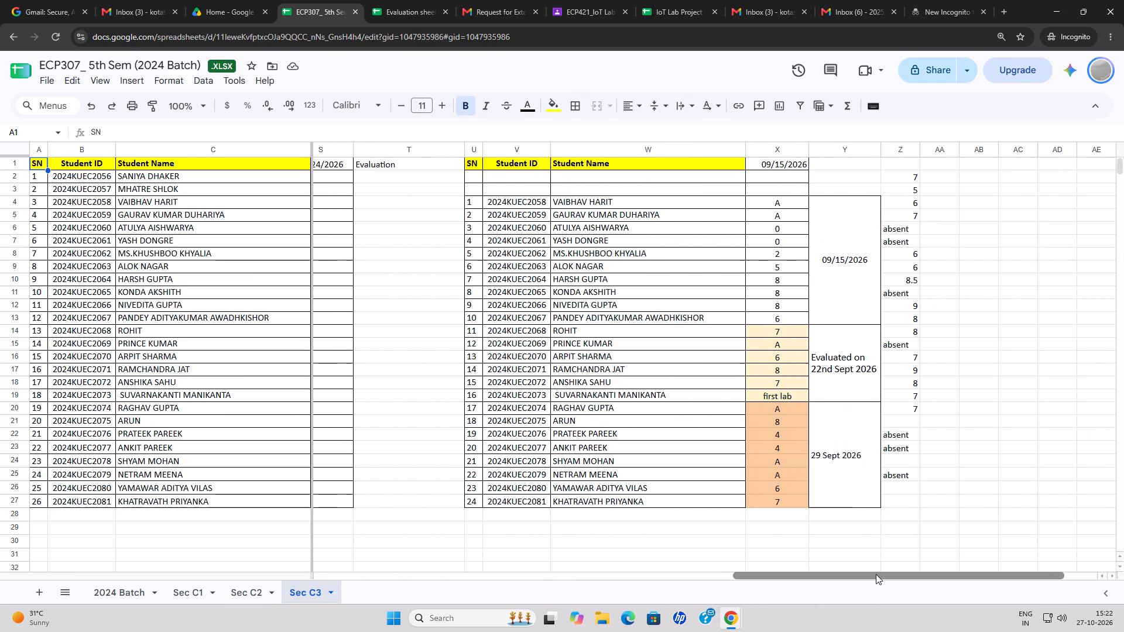
left_click_drag(876, 574, 866, 579)
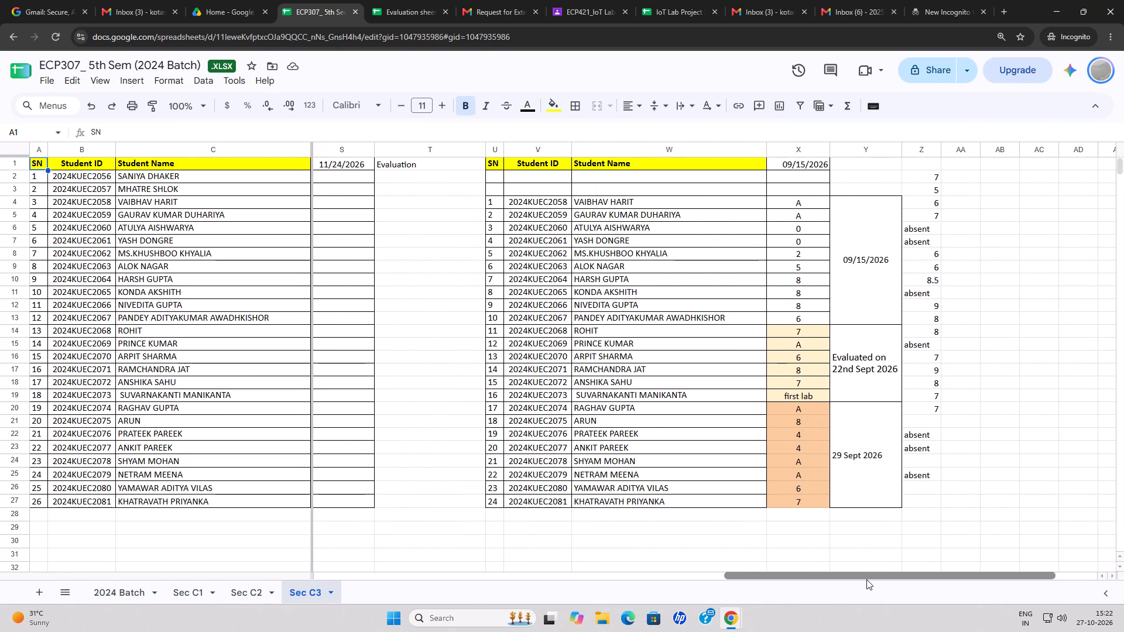
left_click_drag(866, 579, 759, 574)
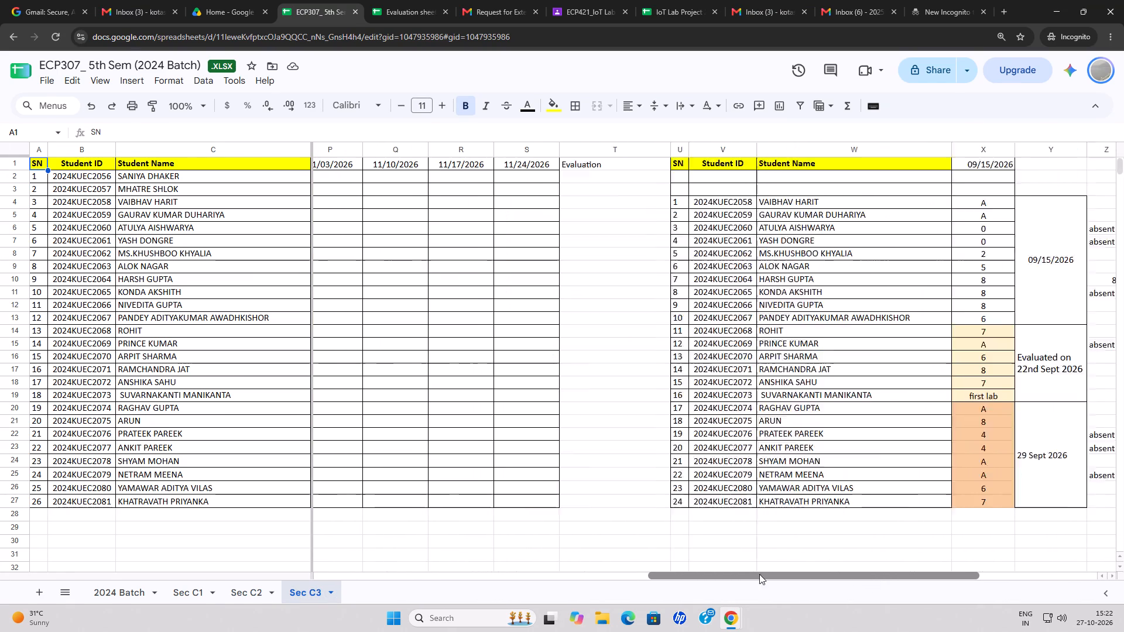
left_click_drag(759, 574, 735, 574)
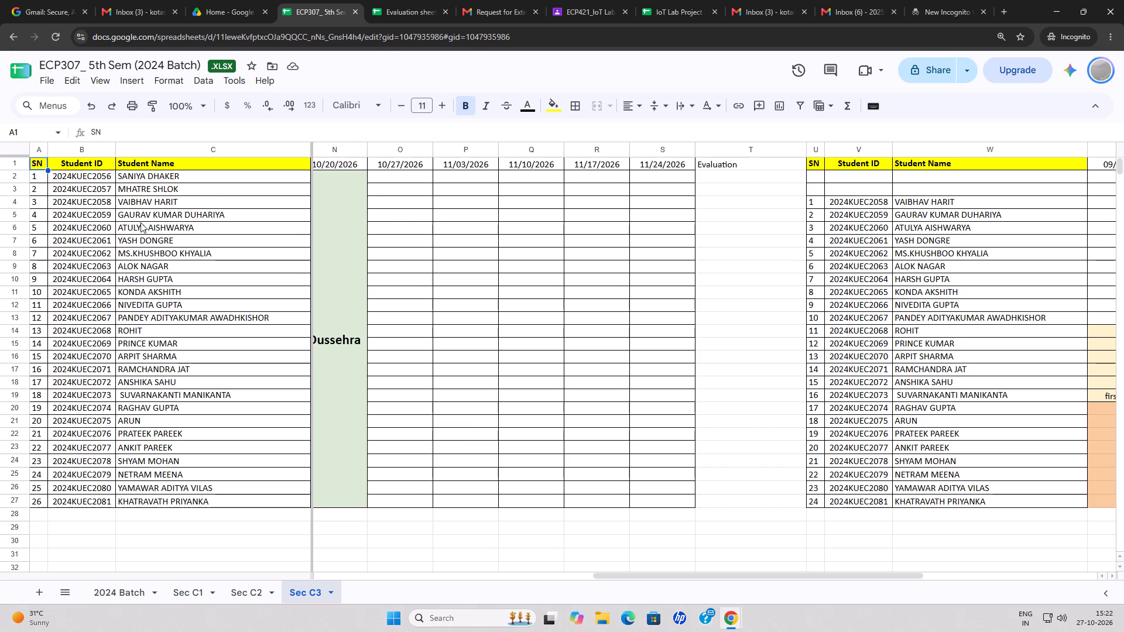
Enter A for the students with SN 5 and 6 in the 10/27/2026 attendance column.
left_click(388, 227)
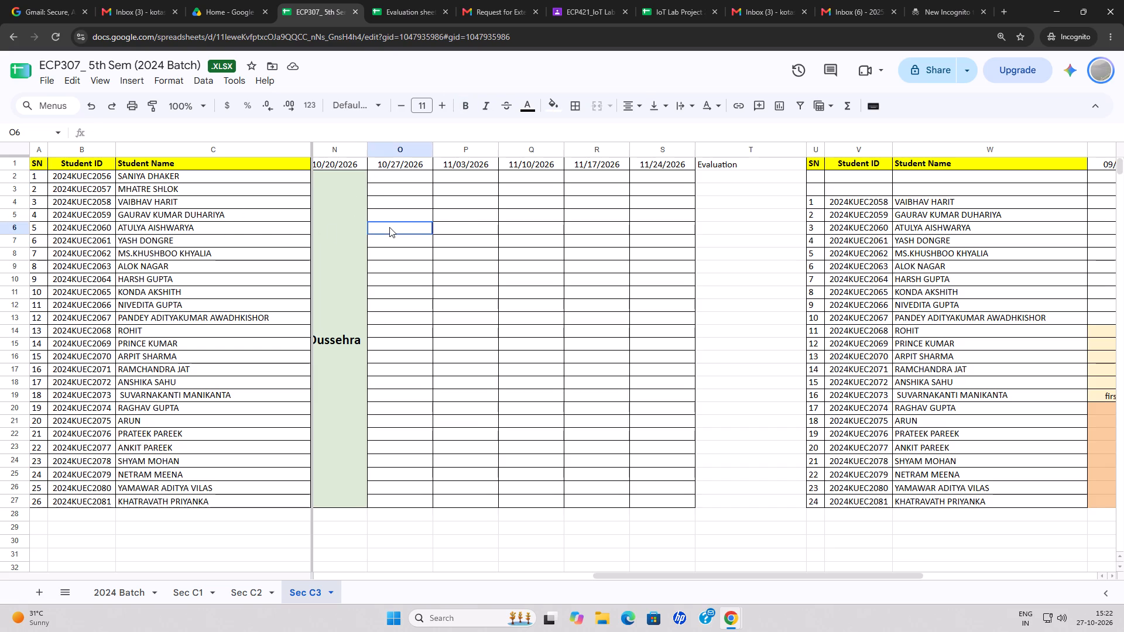
key("Return")
key("a")
key("Return")
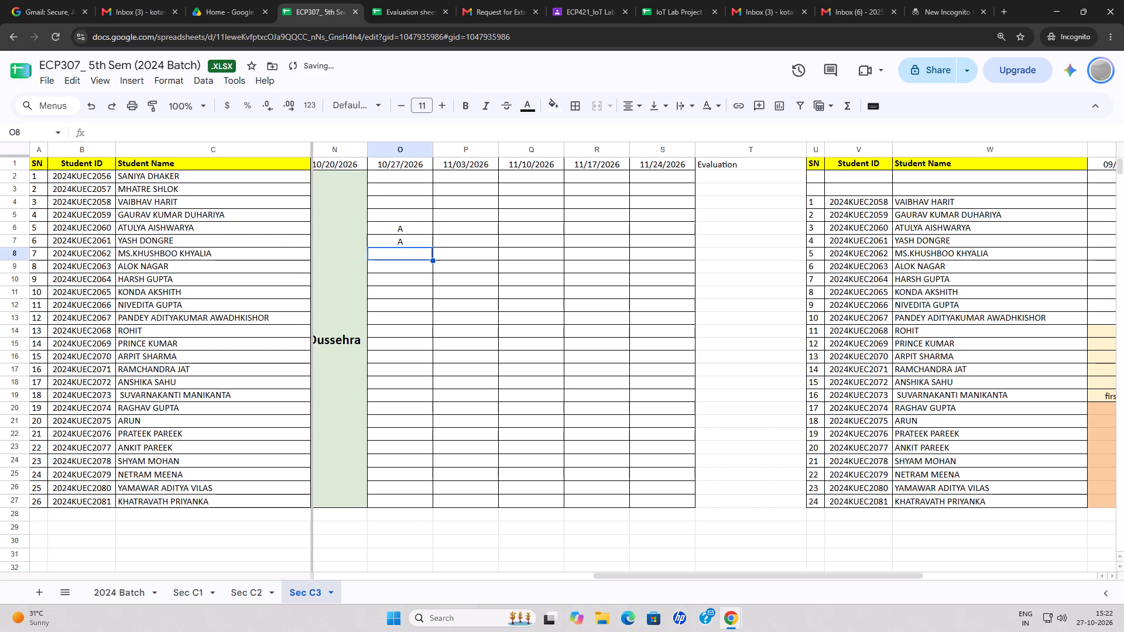
Enter A for the students with SN 10 and 14 in the 10/27/2026 column.
left_click(650, 576)
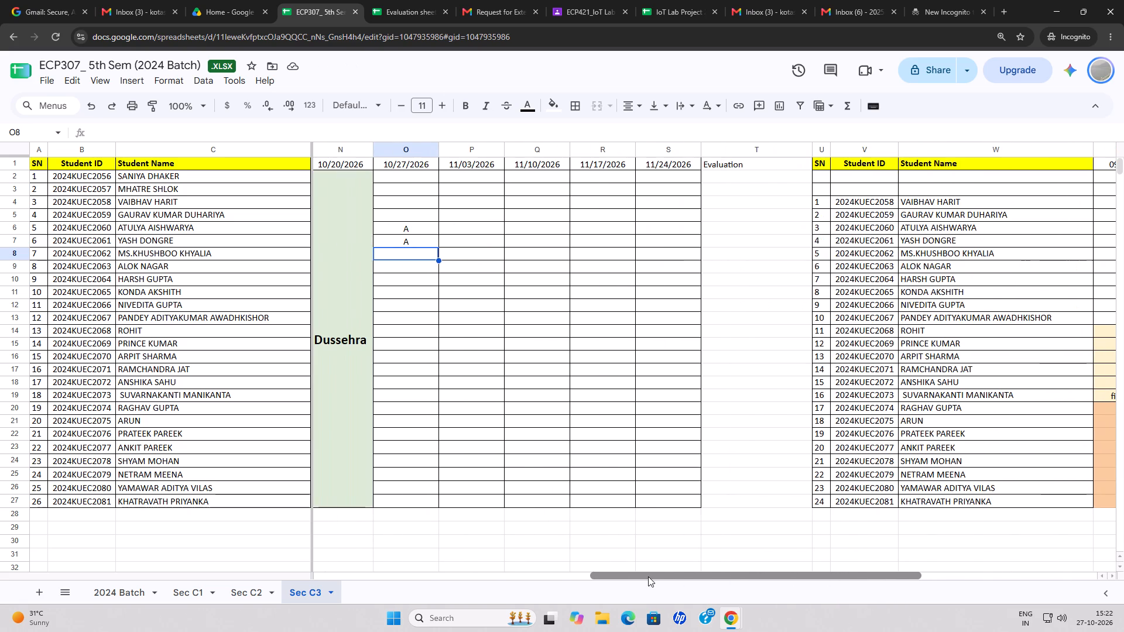
left_click(427, 294)
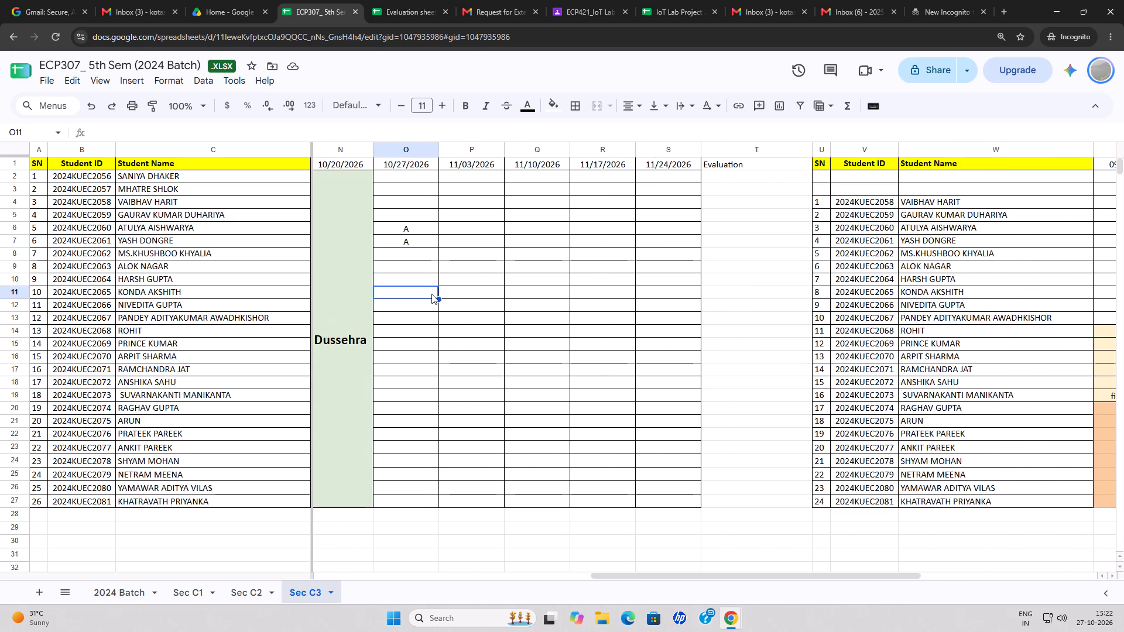
key("a")
key("Return")
key("Return")
key("Return")
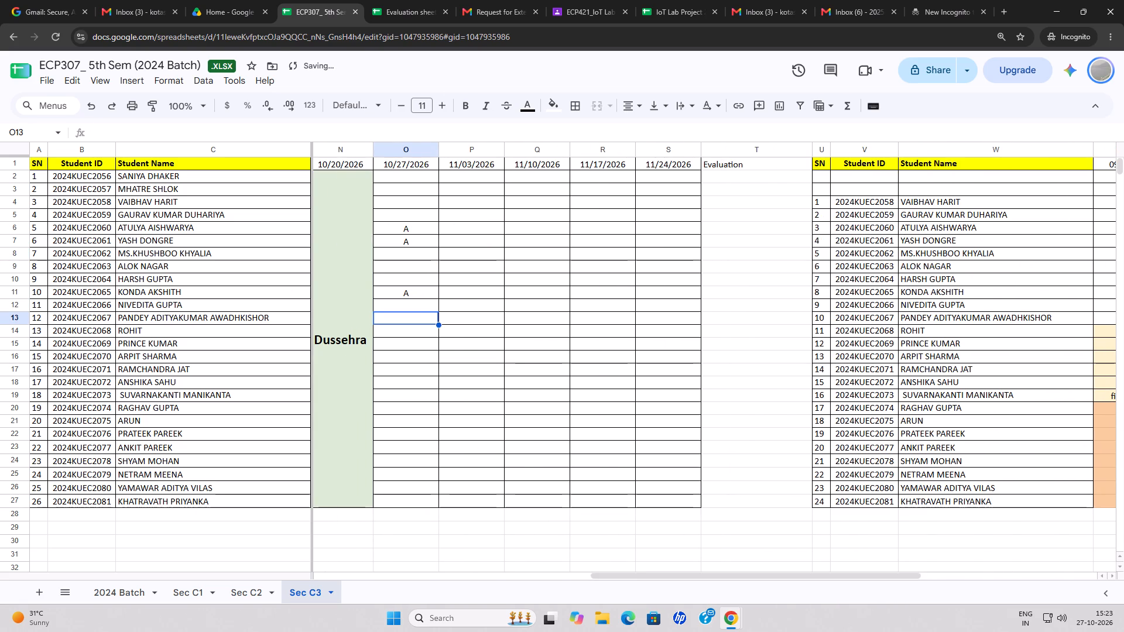
key("Return")
key("Return")
key("Return")
key("Return")
key("a")
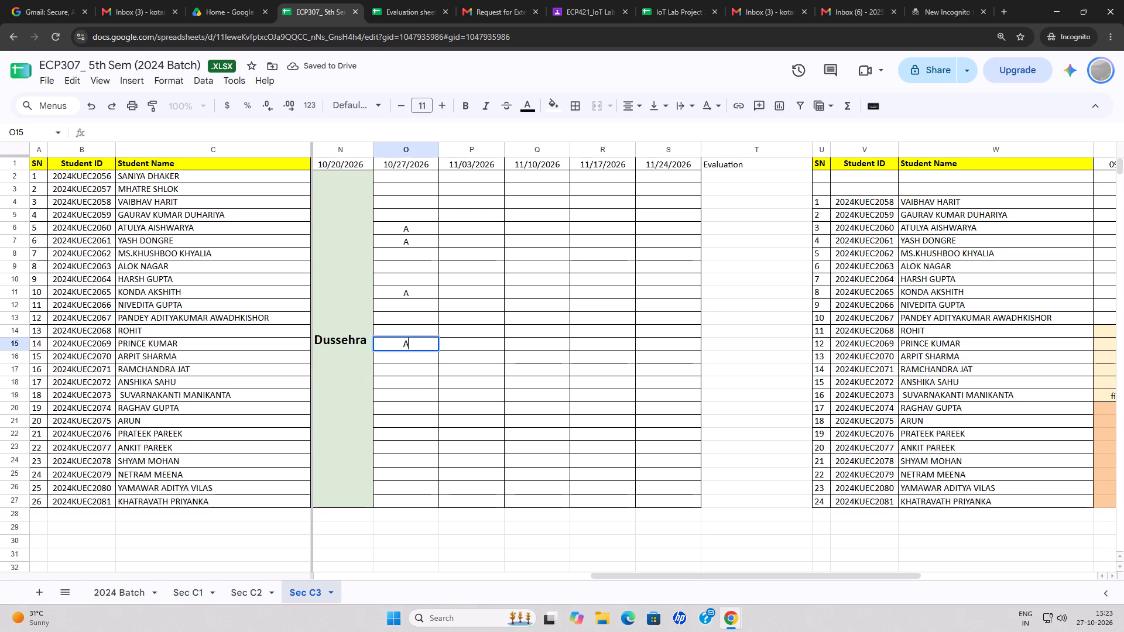
key("Return")
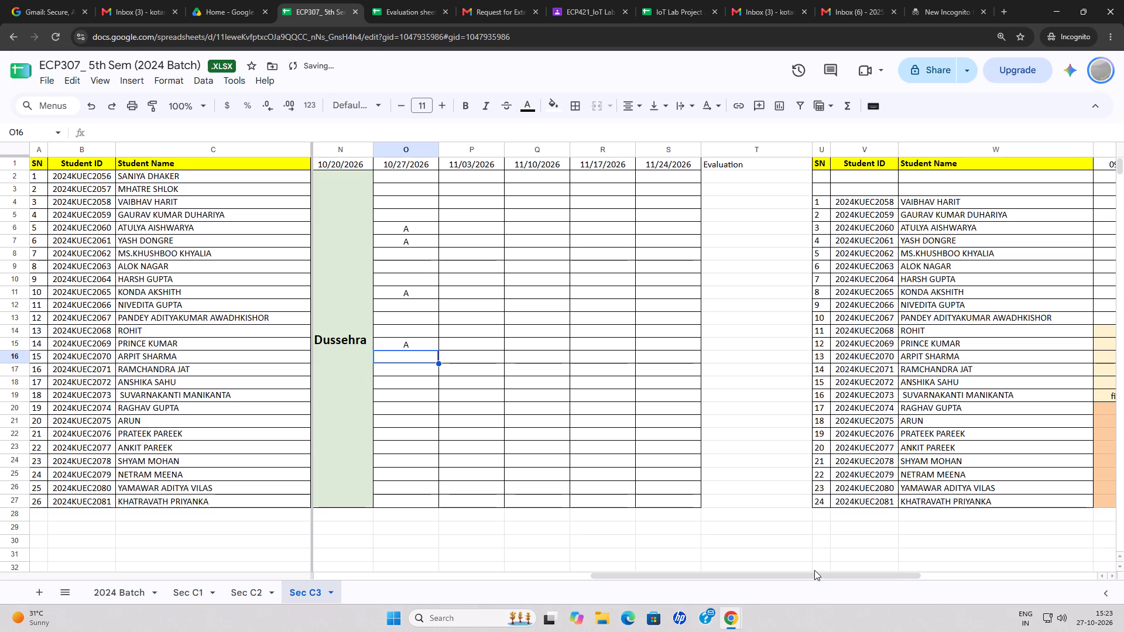
Check the absences in the evaluation table and enter A for SN 21, 22 and 24 in the 10/27/2026 column.
left_click_drag(813, 578, 871, 573)
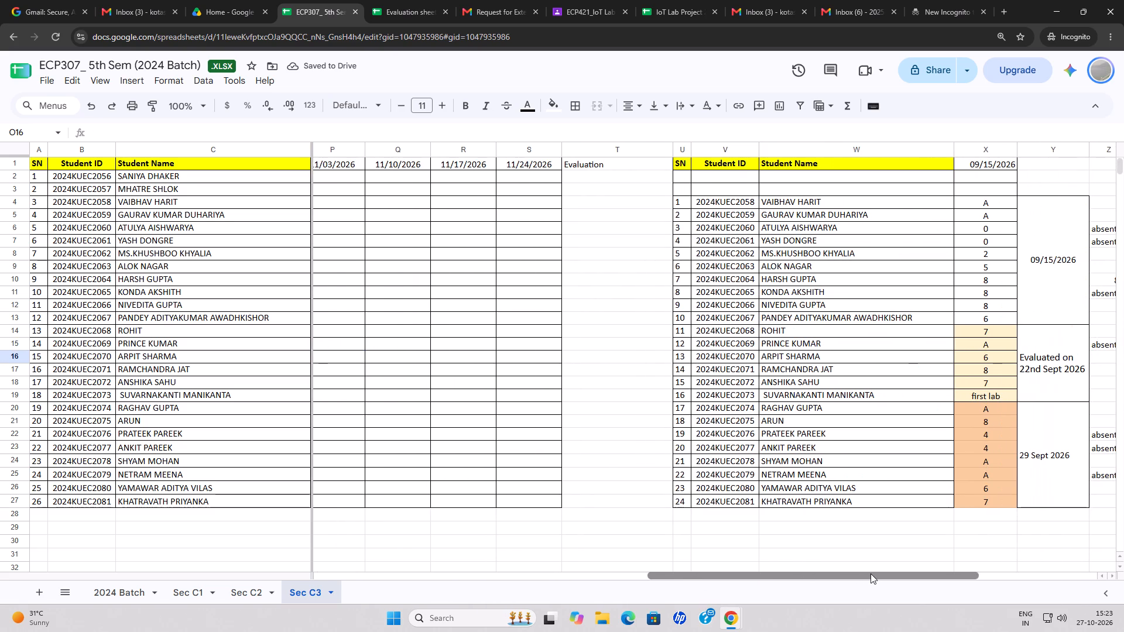
left_click_drag(871, 573, 877, 575)
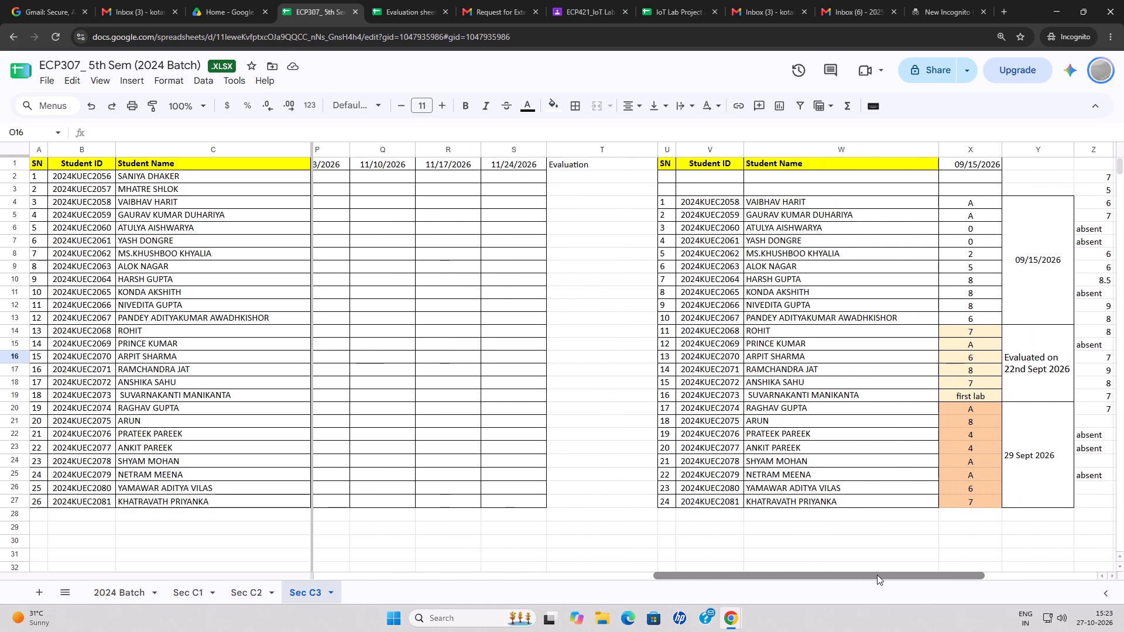
left_click_drag(877, 575, 724, 593)
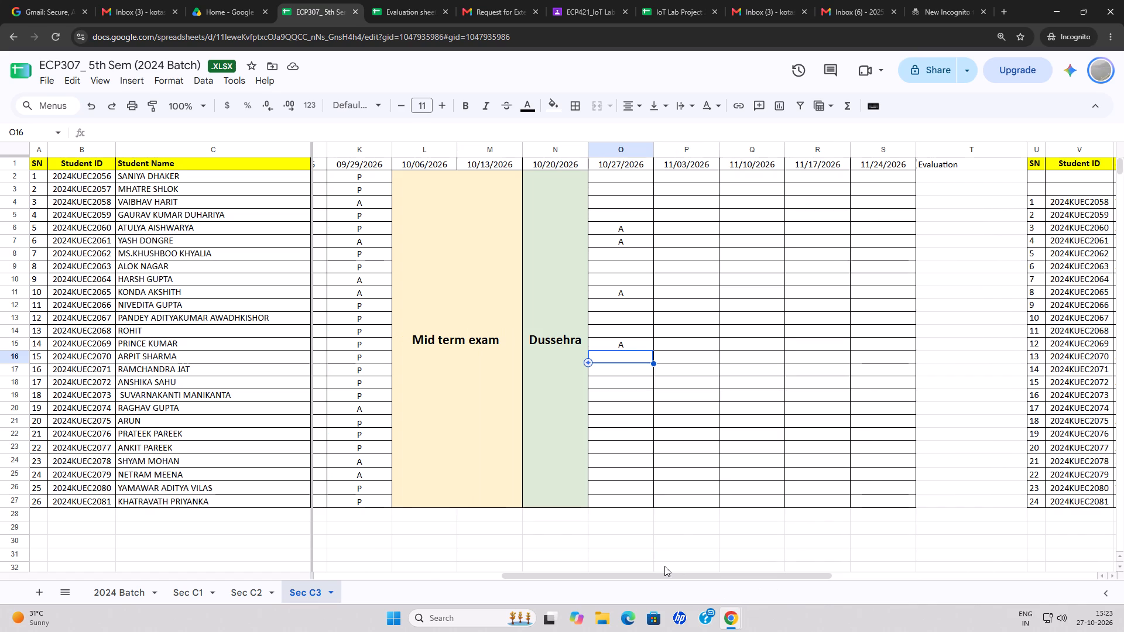
left_click_drag(658, 571, 671, 570)
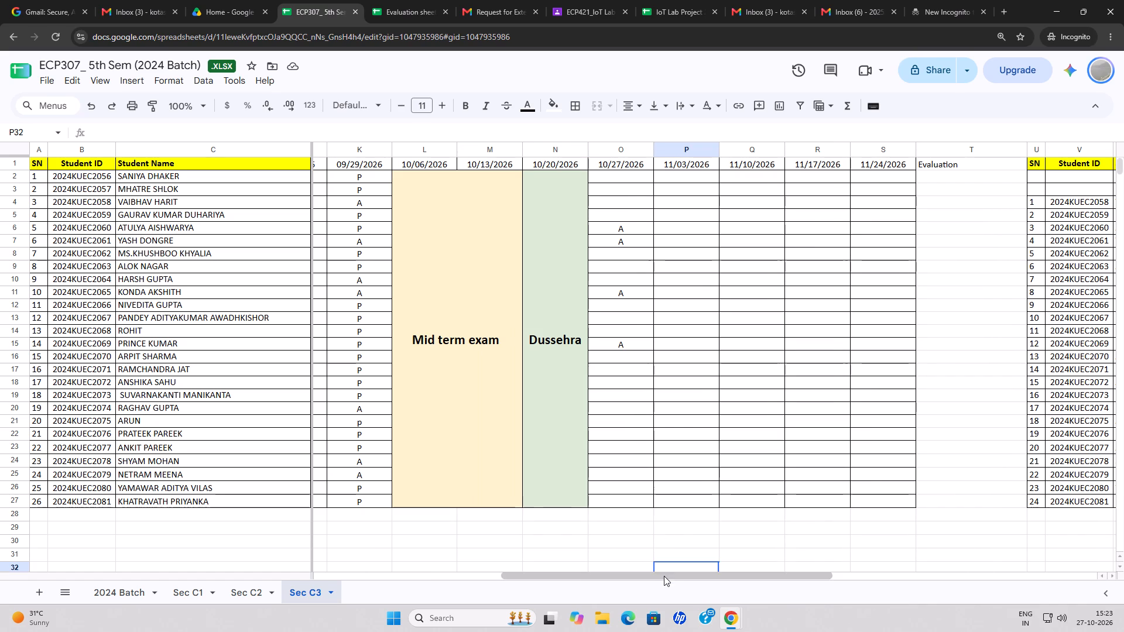
left_click_drag(664, 576, 686, 573)
left_click(194, 431)
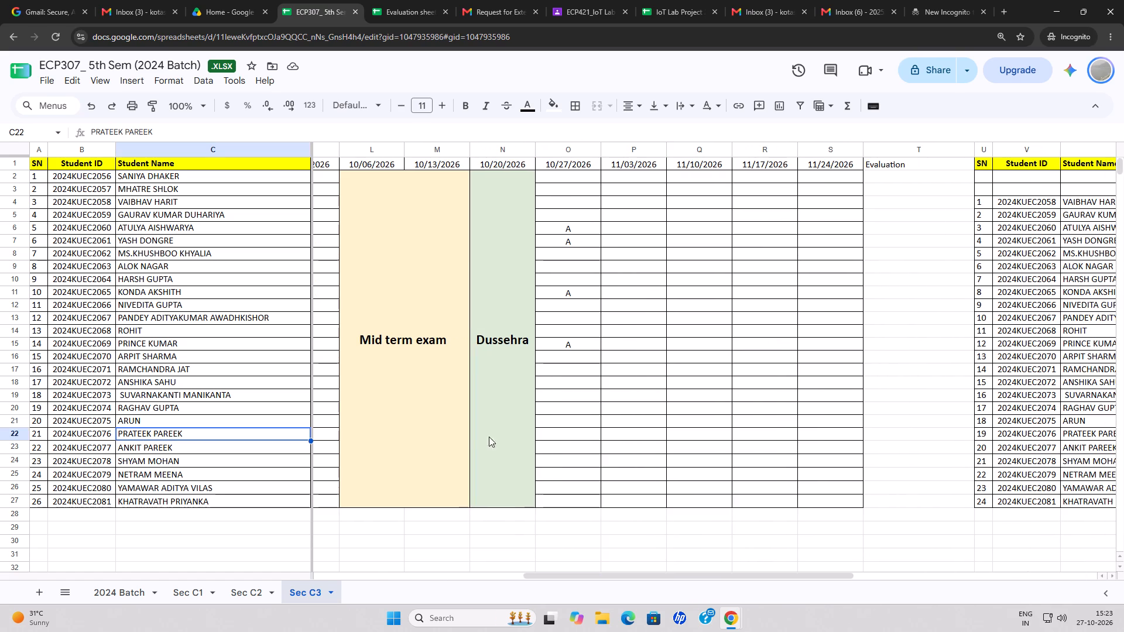
left_click(571, 437)
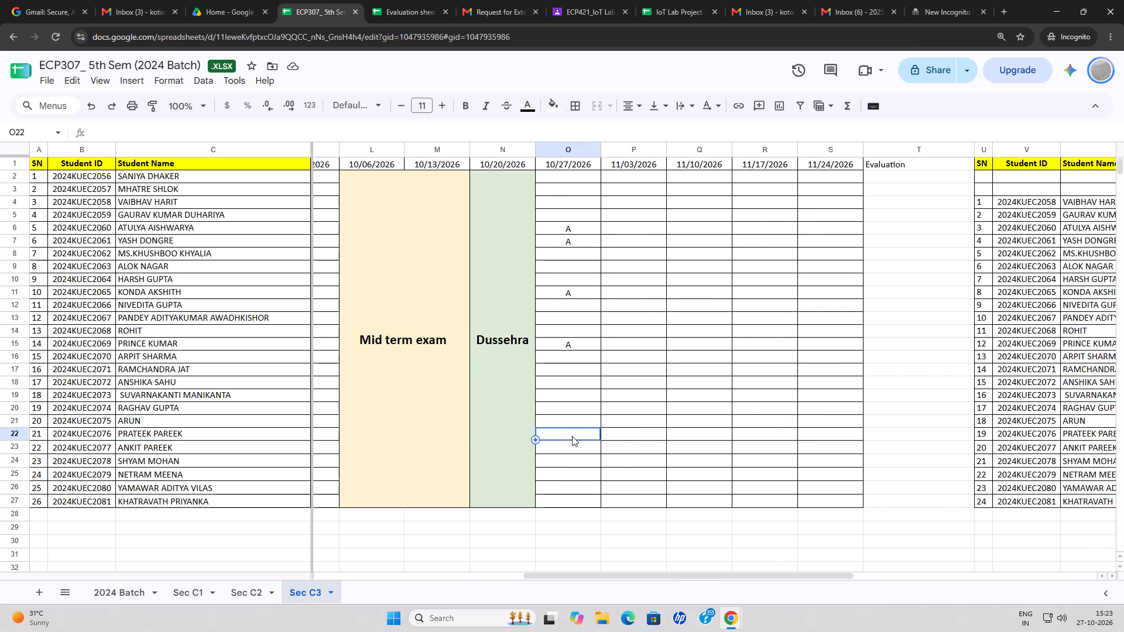
key("Return")
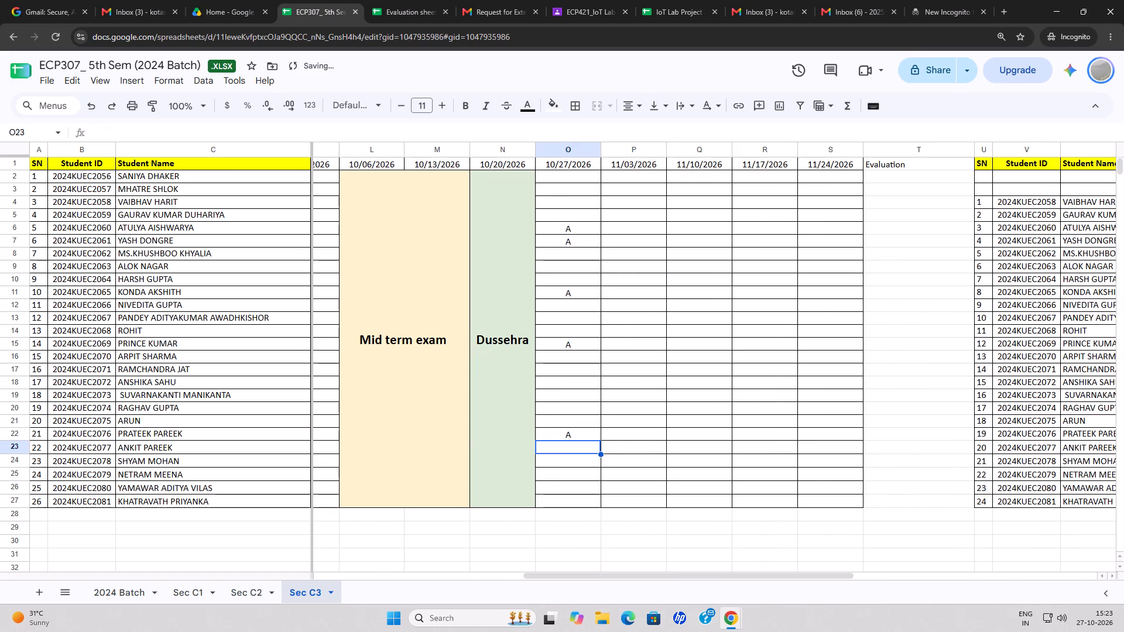
key("a")
key("Return")
key("Return")
key("Return")
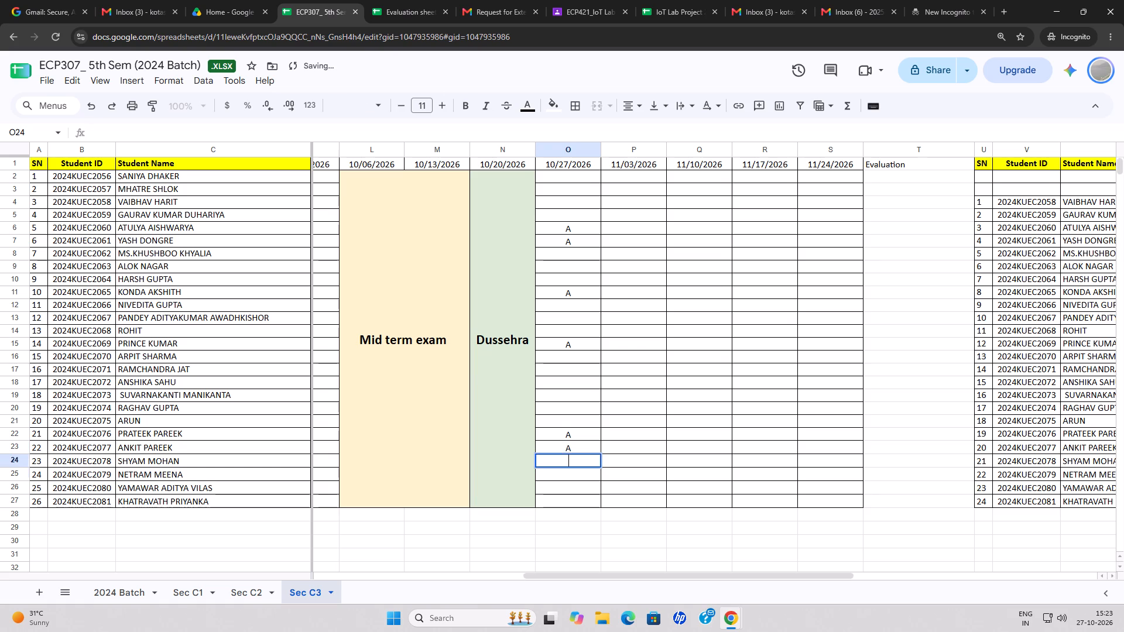
key("a")
key("Return")
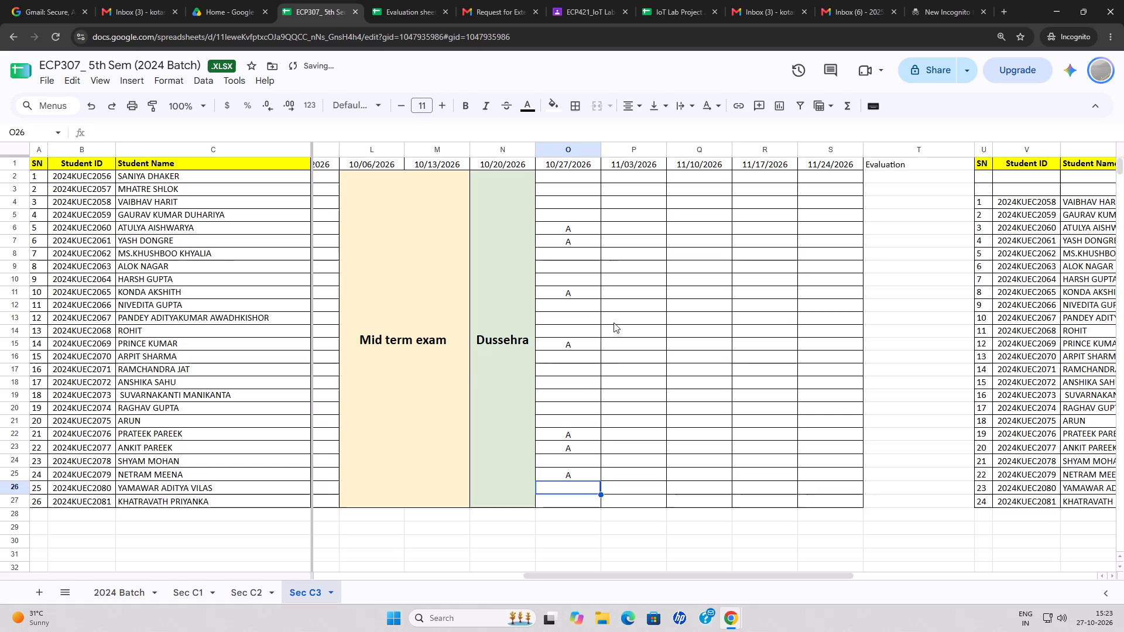
Enter P for SN 1 in the 10/27/2026 column and fill it down through SN 4.
left_click(575, 176)
key("p")
key("Return")
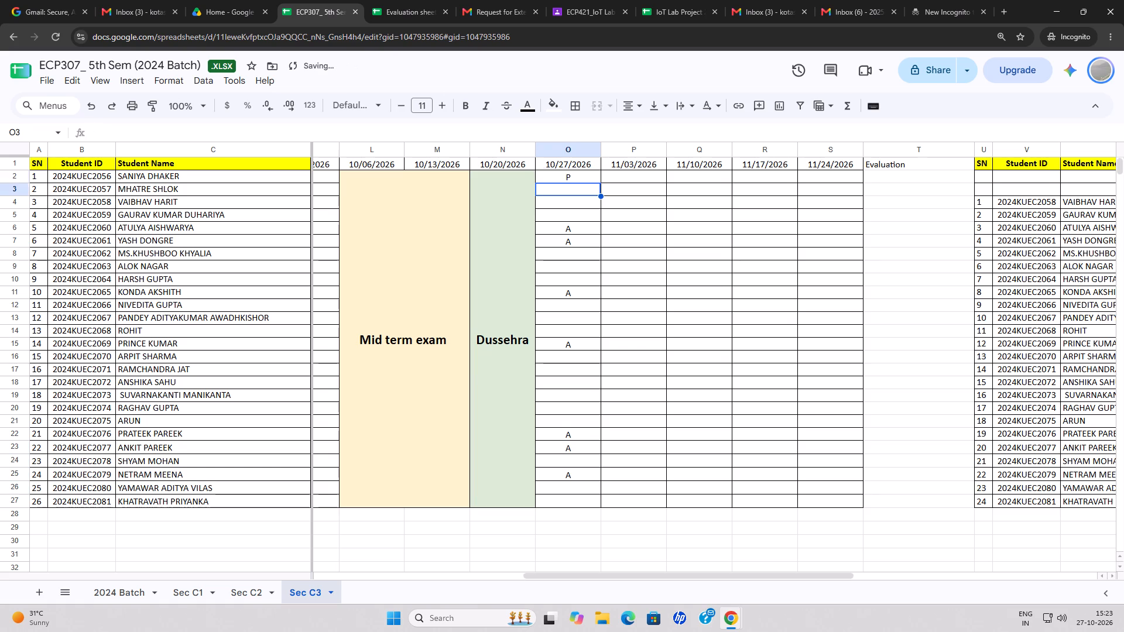
left_click(580, 176)
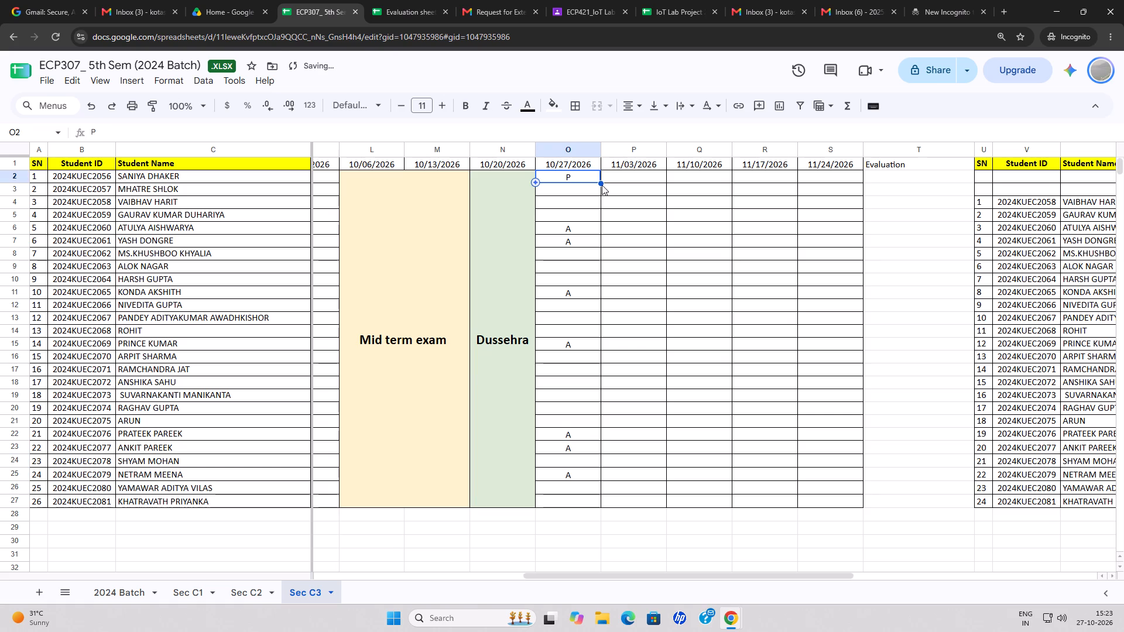
left_click_drag(601, 184, 598, 218)
Shade the A cells of SN 5 and 6 in the 10/27/2026 column light yellow.
left_click(606, 239)
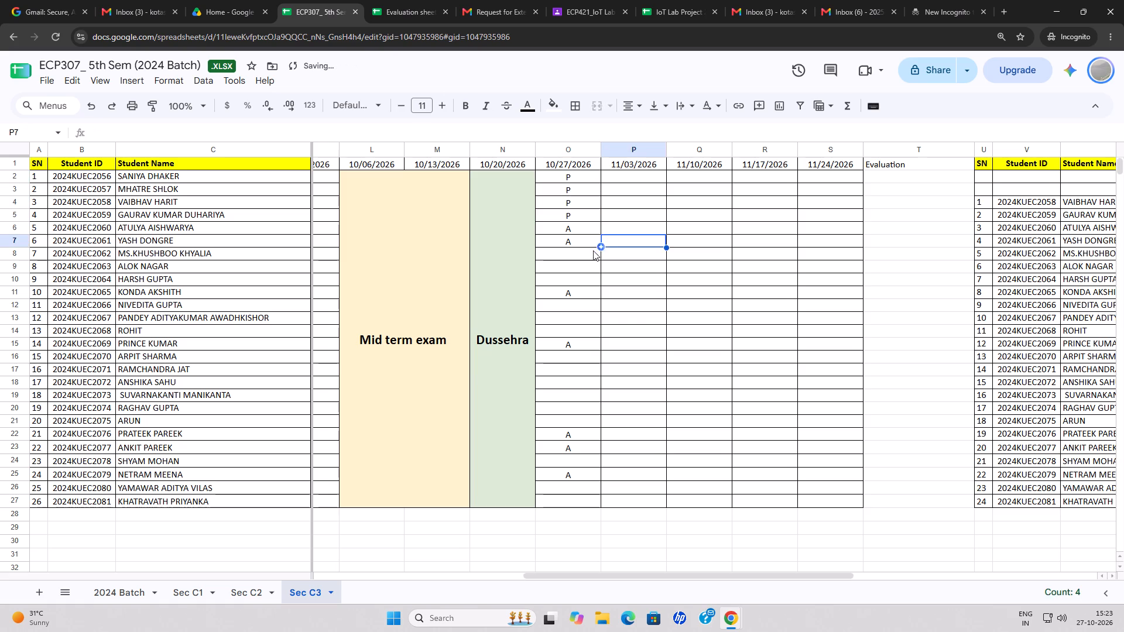
left_click(579, 255)
left_click(579, 243)
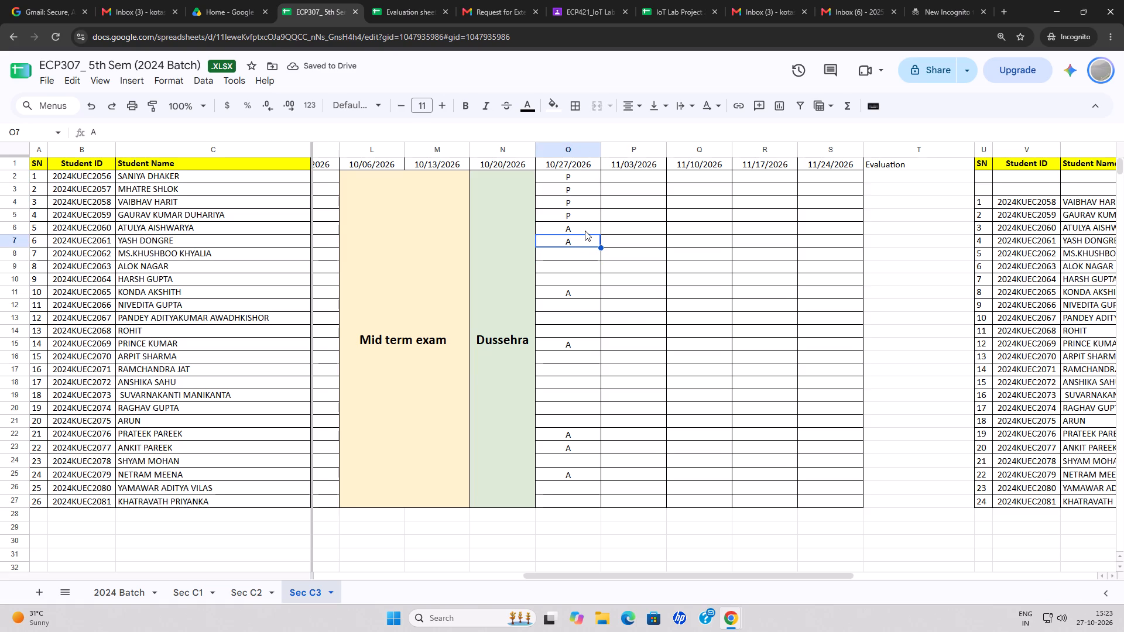
left_click_drag(585, 229, 585, 238)
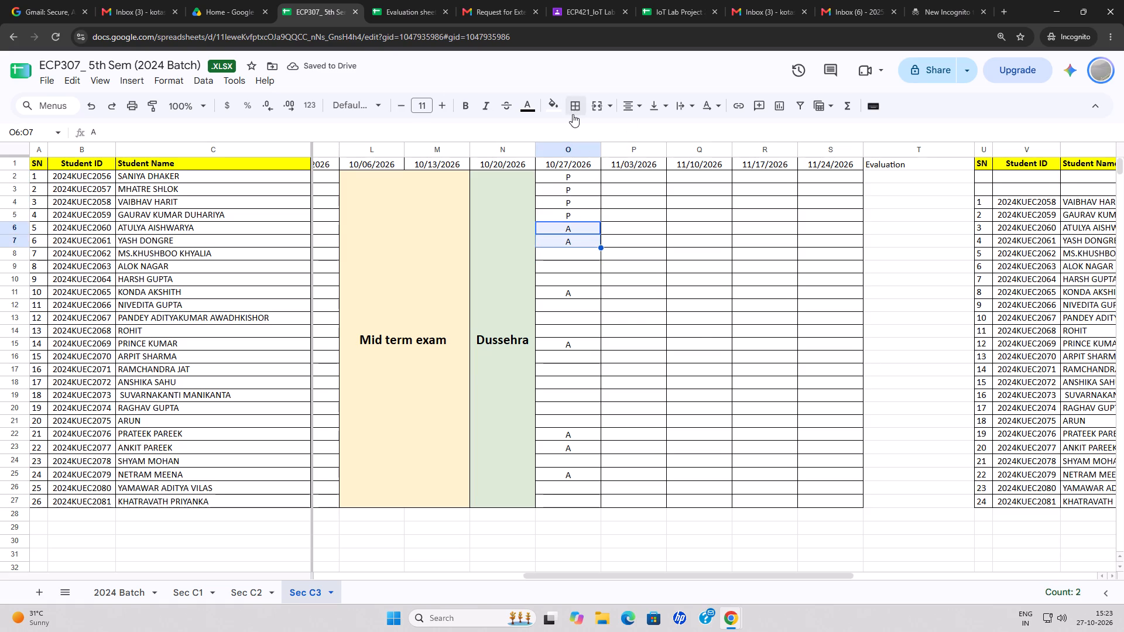
left_click(559, 111)
left_click(599, 184)
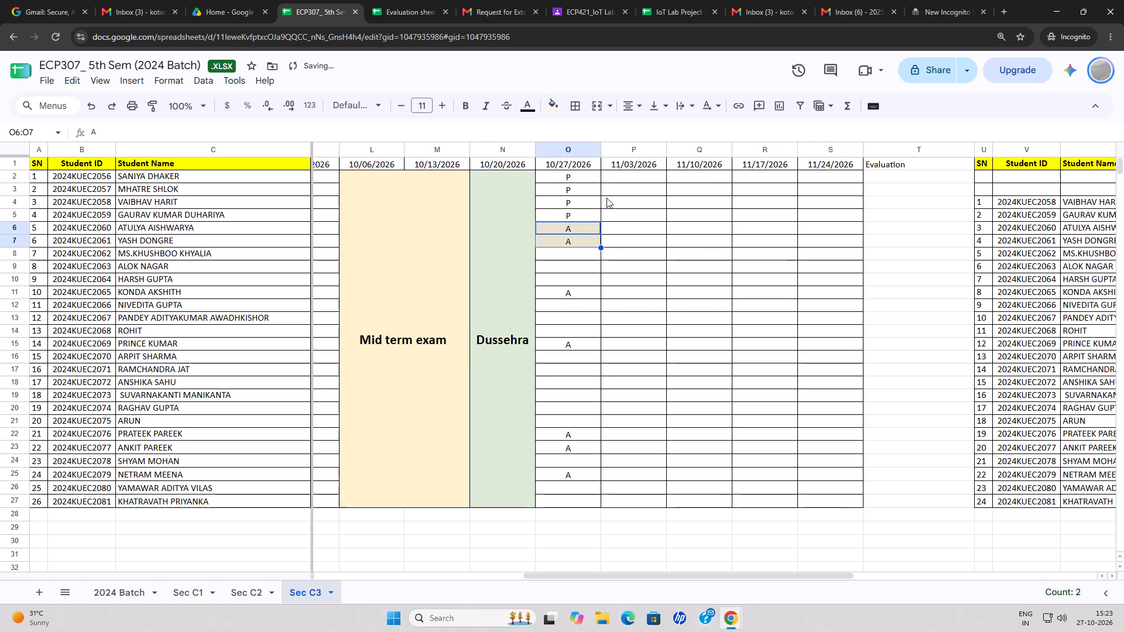
left_click(606, 198)
Shade the A cells of SN 10, 14, 21, 22 and 24 in the 10/27/2026 column the same light yellow.
left_click(570, 293)
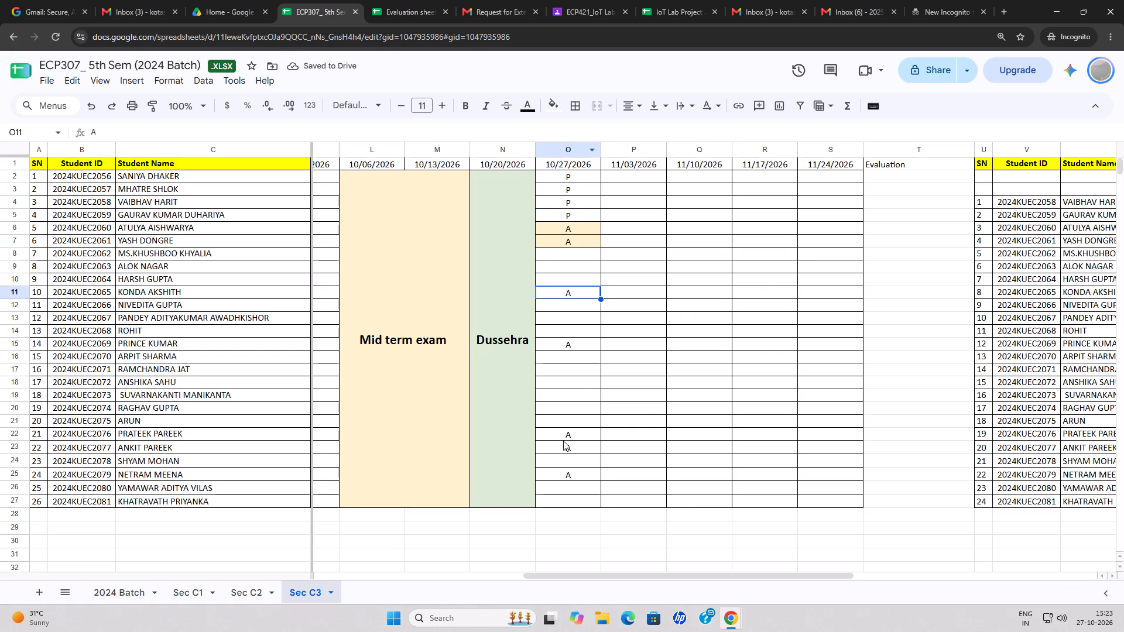
left_click(580, 346, "ctrl")
left_click(591, 436, "ctrl")
left_click(582, 448, "ctrl")
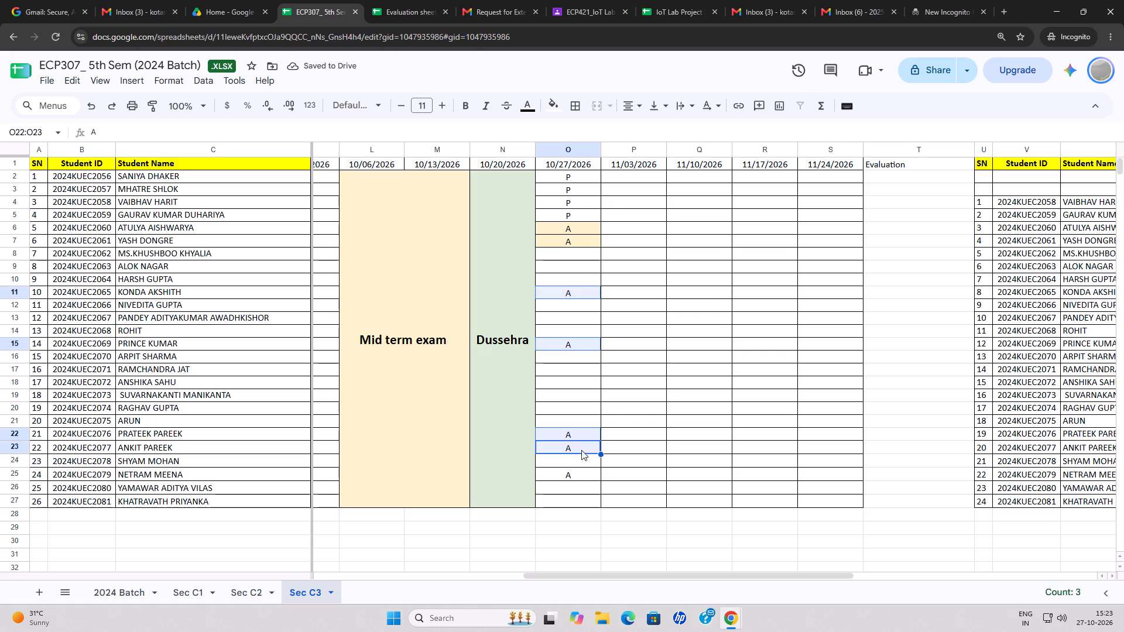
left_click(578, 473, "ctrl")
left_click(556, 108)
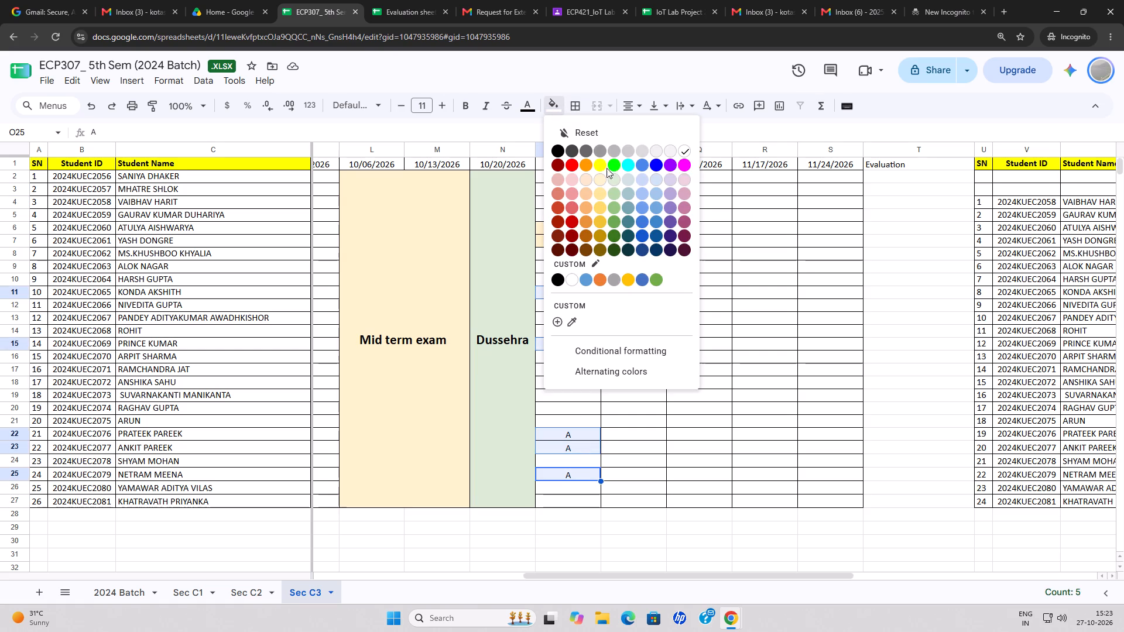
left_click(604, 178)
left_click(631, 216)
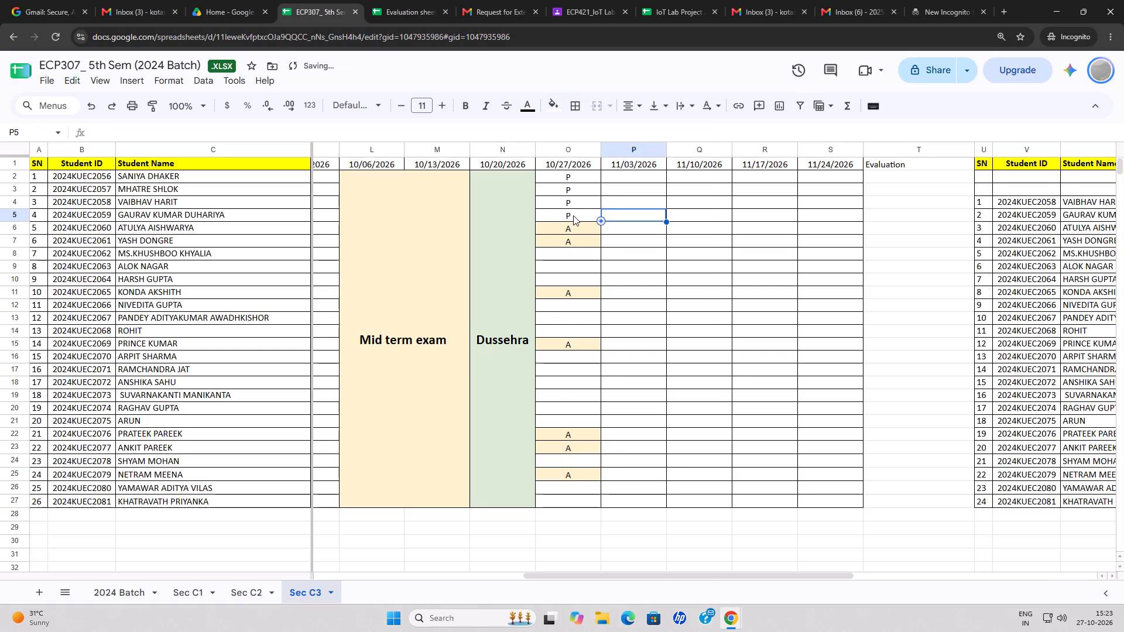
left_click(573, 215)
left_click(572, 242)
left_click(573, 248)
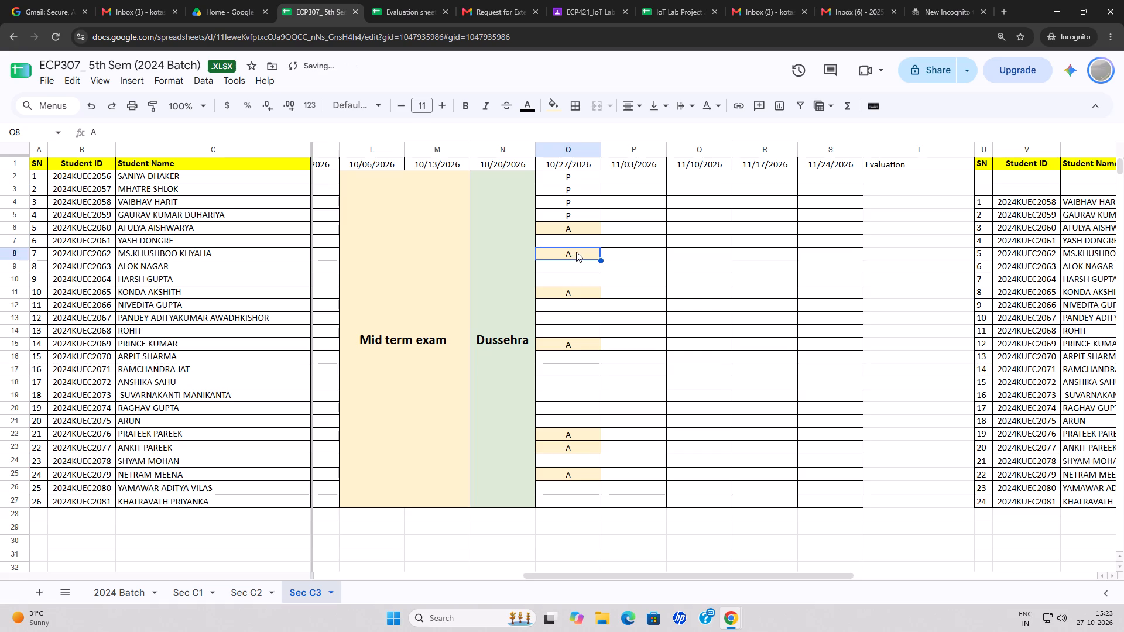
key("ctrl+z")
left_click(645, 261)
Enter P for SN 7, 8 and 9 in the 10/27/2026 column.
left_click(584, 262)
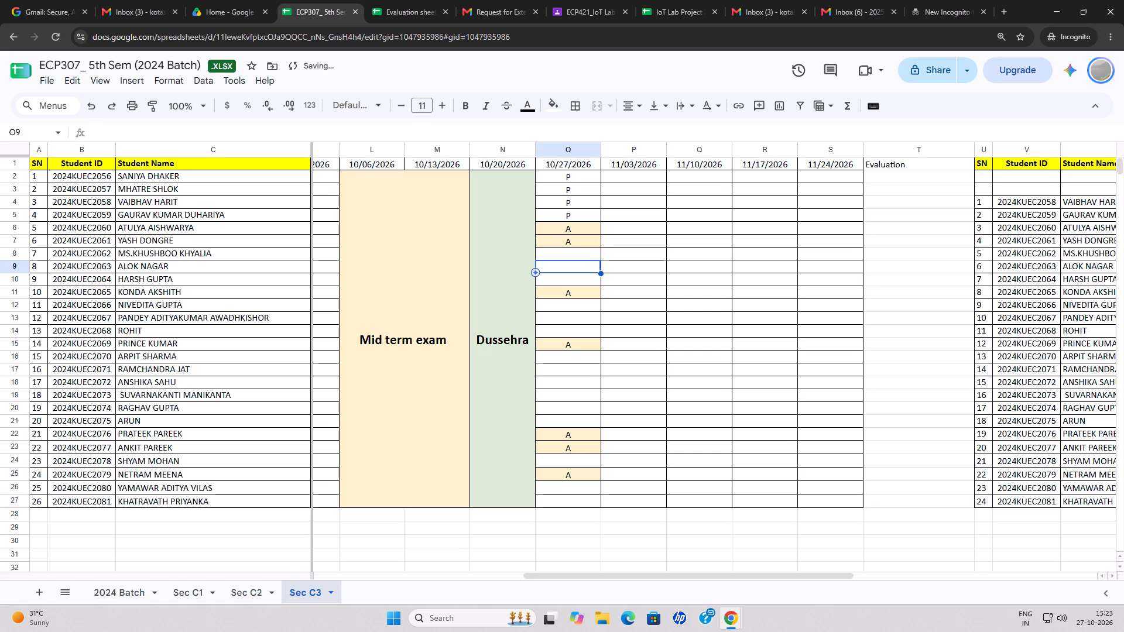
left_click(588, 256)
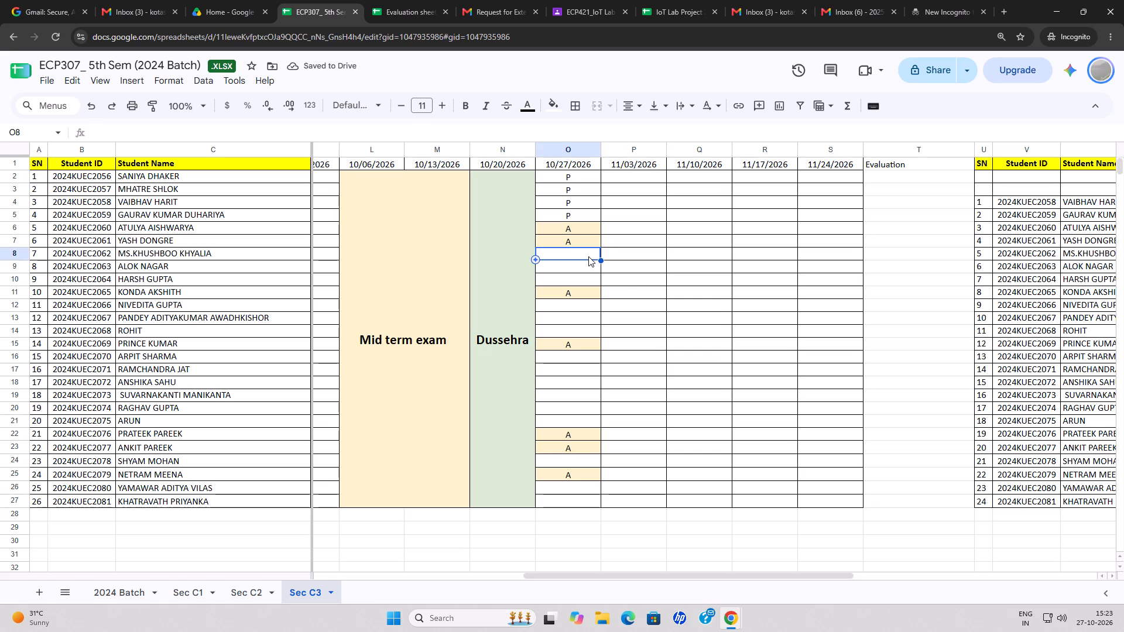
key("p")
key("Return")
key("p")
key("Return")
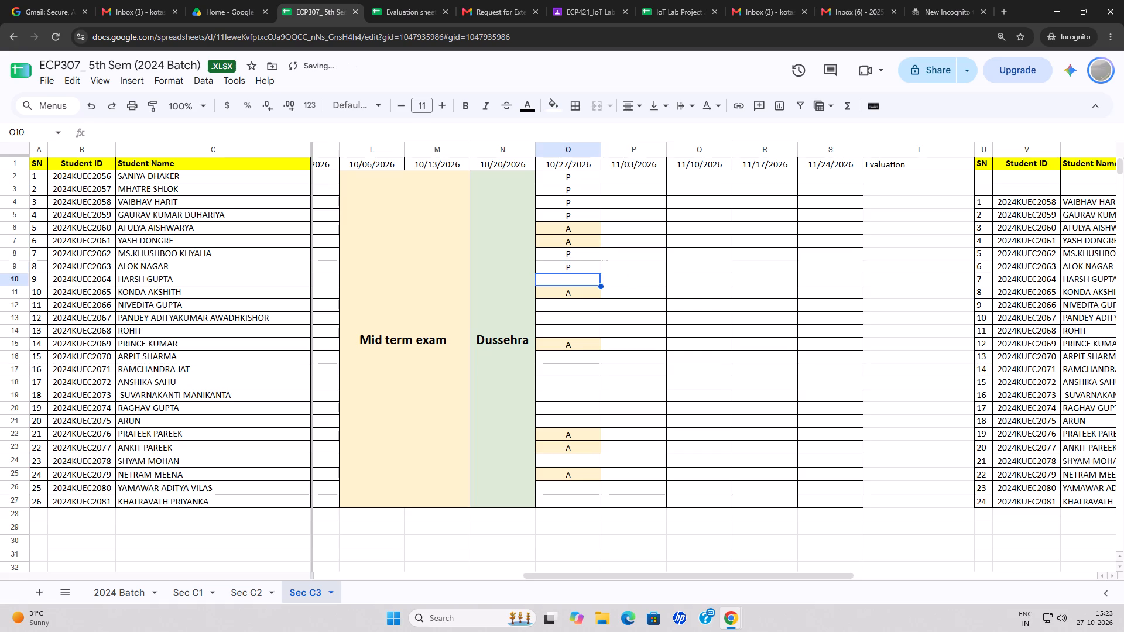
key("p")
key("Return")
Enter P for SN 11, 12 and 13 in the 10/27/2026 column, skipping the A of SN 10.
key("Return")
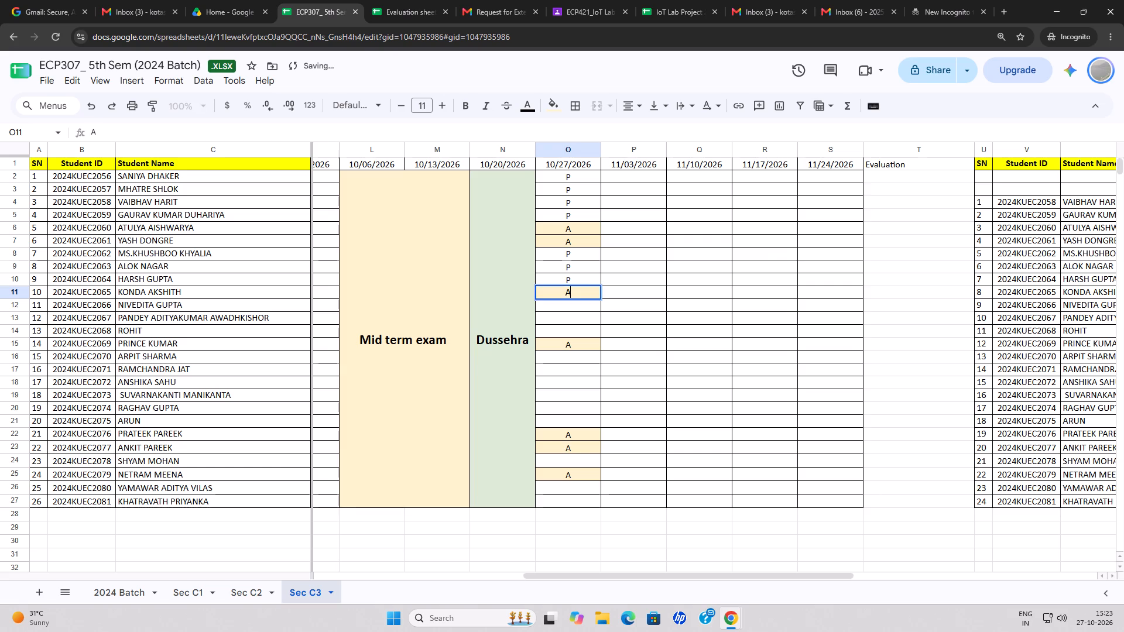
key("Return")
key("p")
key("Return")
key("p")
key("Return")
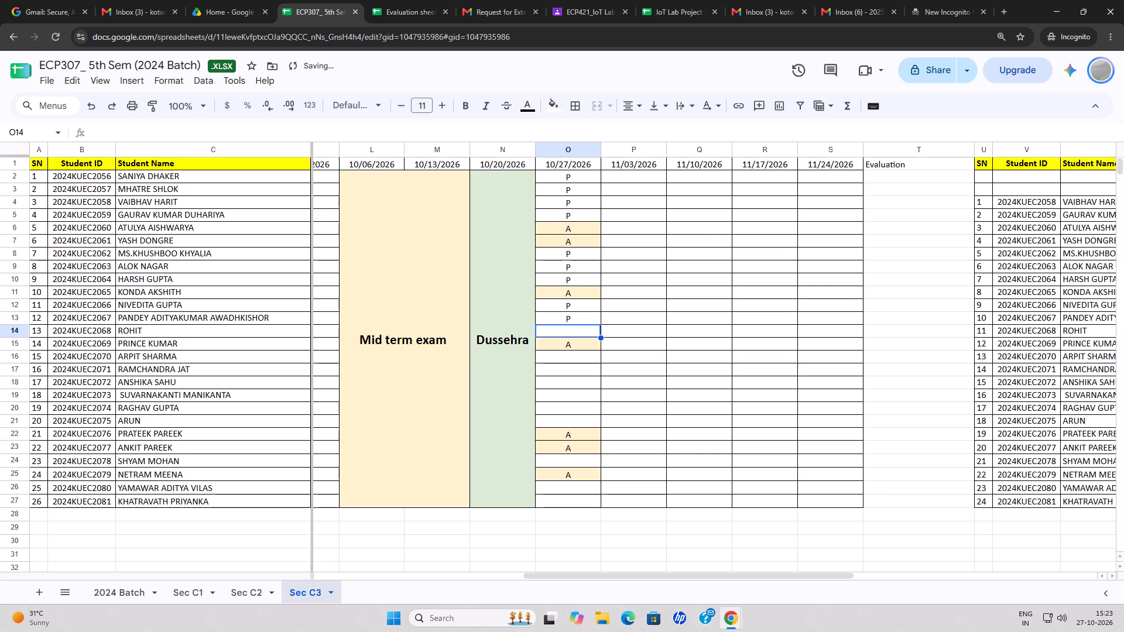
key("p")
key("Return")
Enter P for SN 15 through 20 in the 10/27/2026 column, skipping the cells already marked A.
key("Return")
key("Return")
key("p")
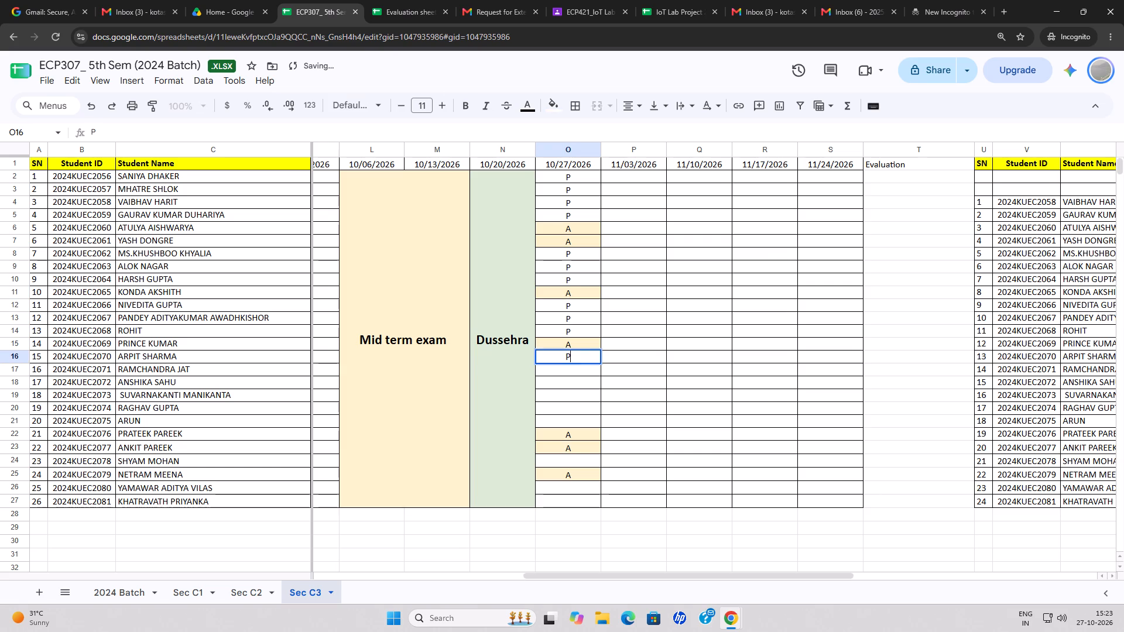
key("Return")
key("p")
key("Return")
key("p")
key("Return")
key("p")
key("Return")
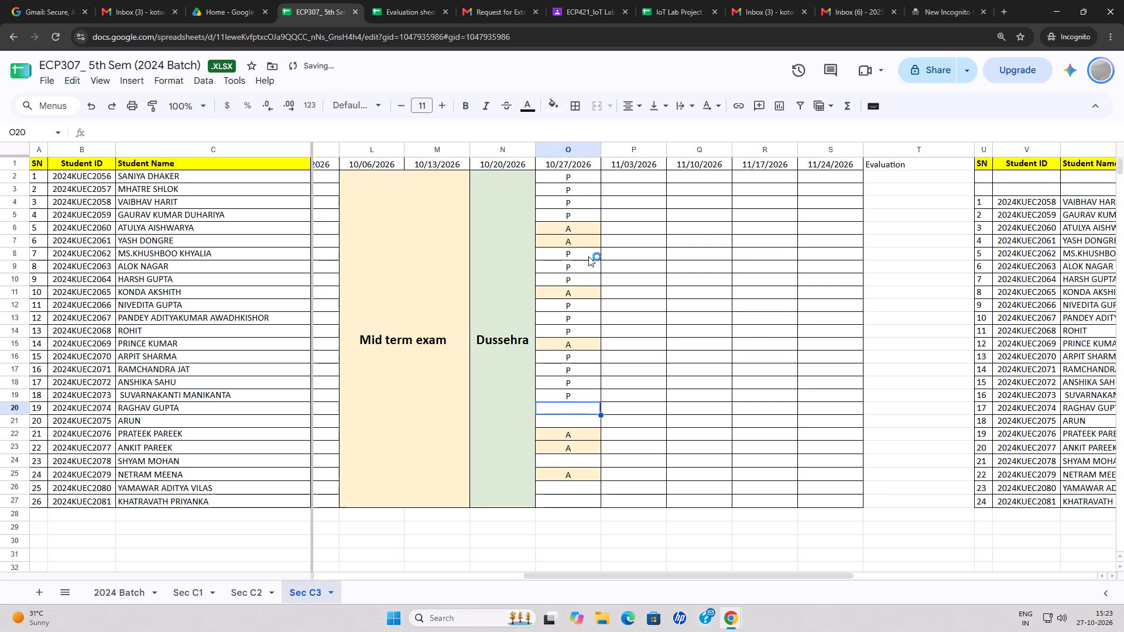
key("p")
key("Return")
key("p")
key("Return")
key("Return")
key("Return")
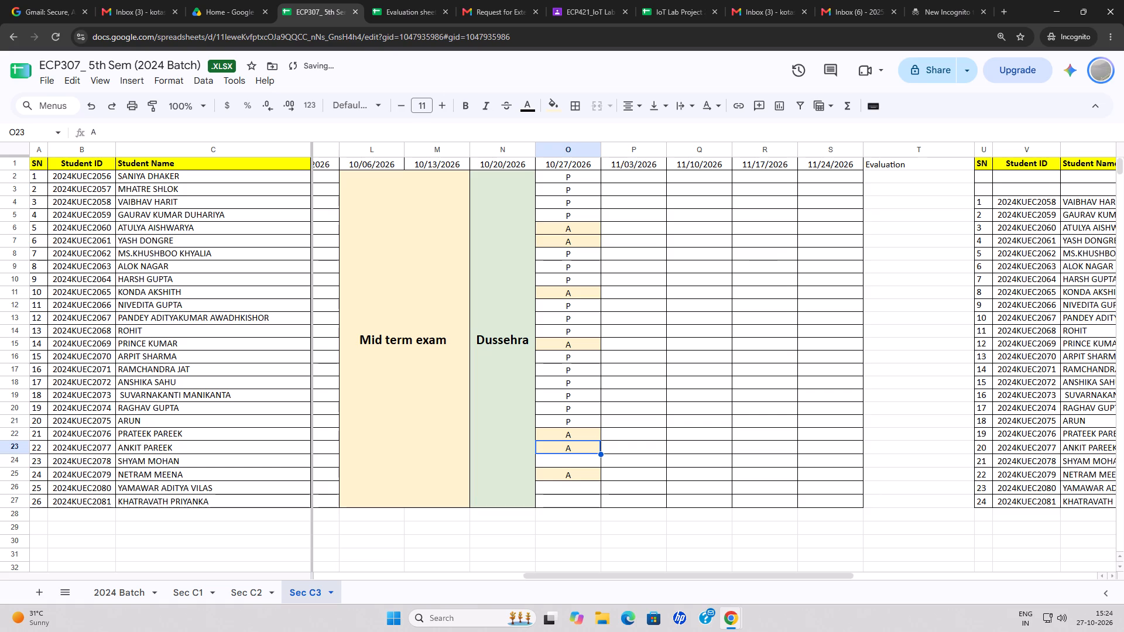
Enter P for SN 23, 25 and 26 in the 10/27/2026 column, skipping the A of SN 24, and save.
key("Return")
key("Return")
key("p")
key("Return")
key("Return")
key("Return")
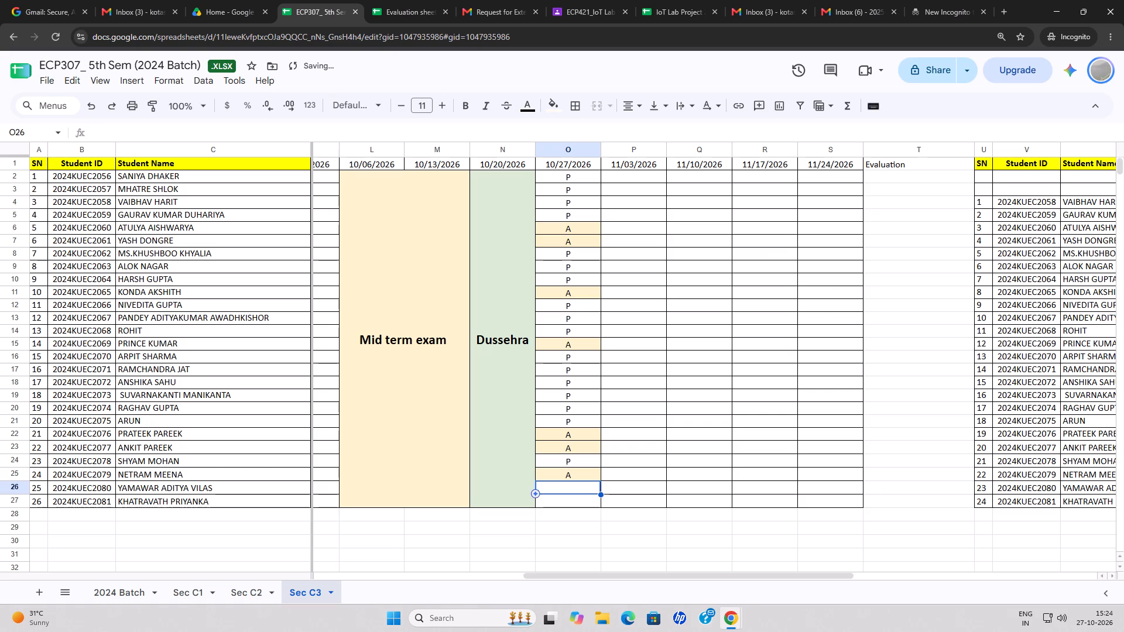
key("p")
key("Return")
key("p")
key("Return")
key("ctrl+s")
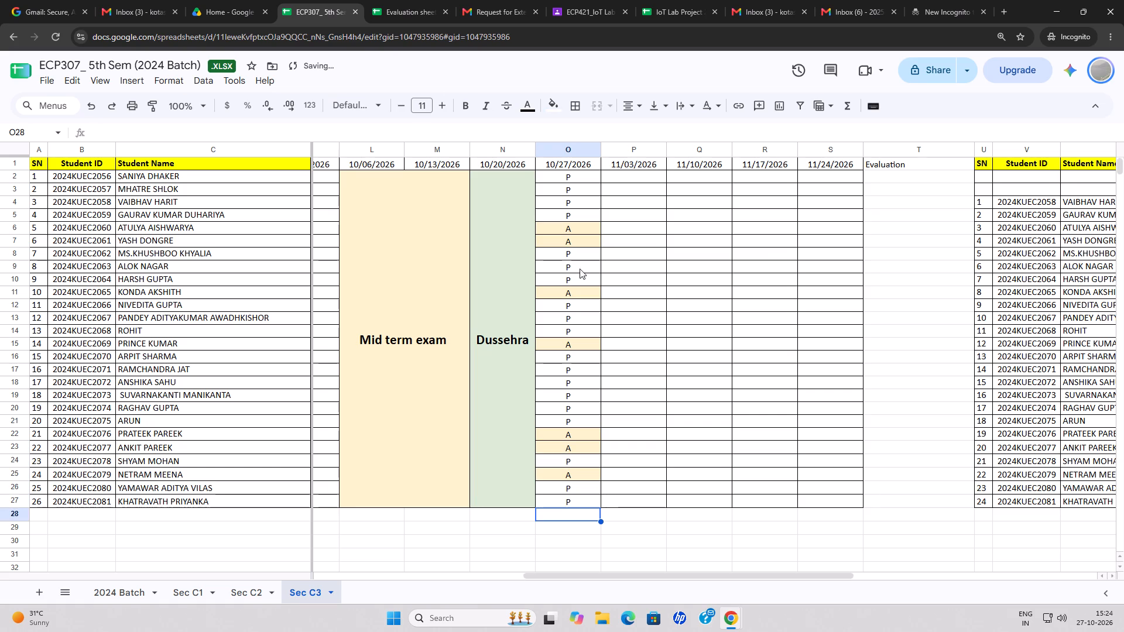
Copy the merged Dussehra block of the 10/20/2026 column into the 11/10/2026 column.
left_click(569, 577)
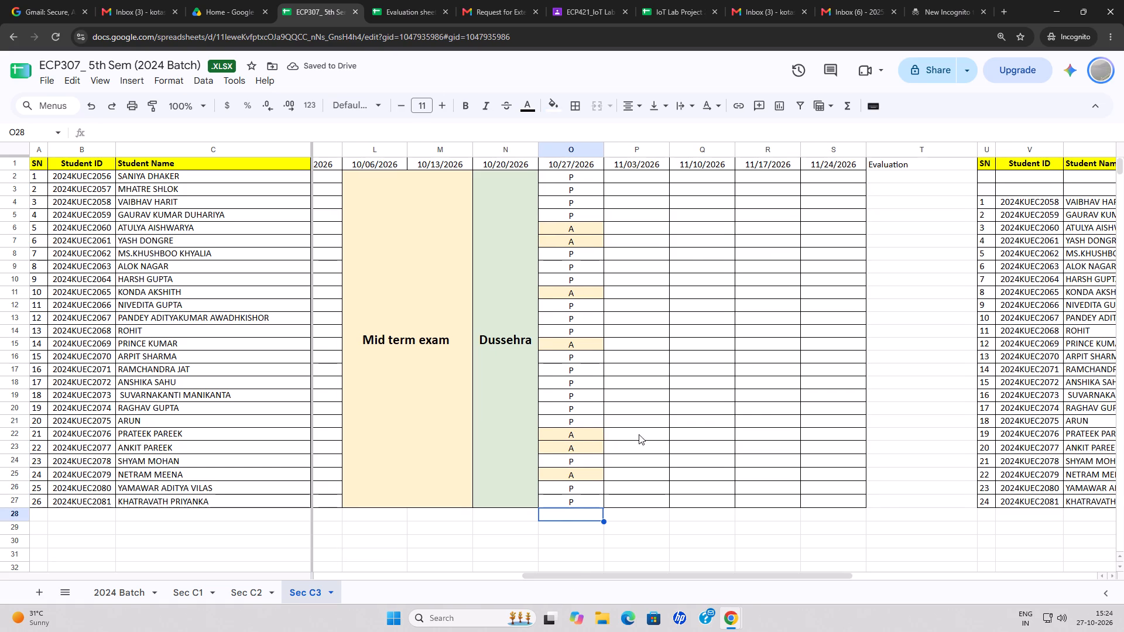
double_click(579, 162)
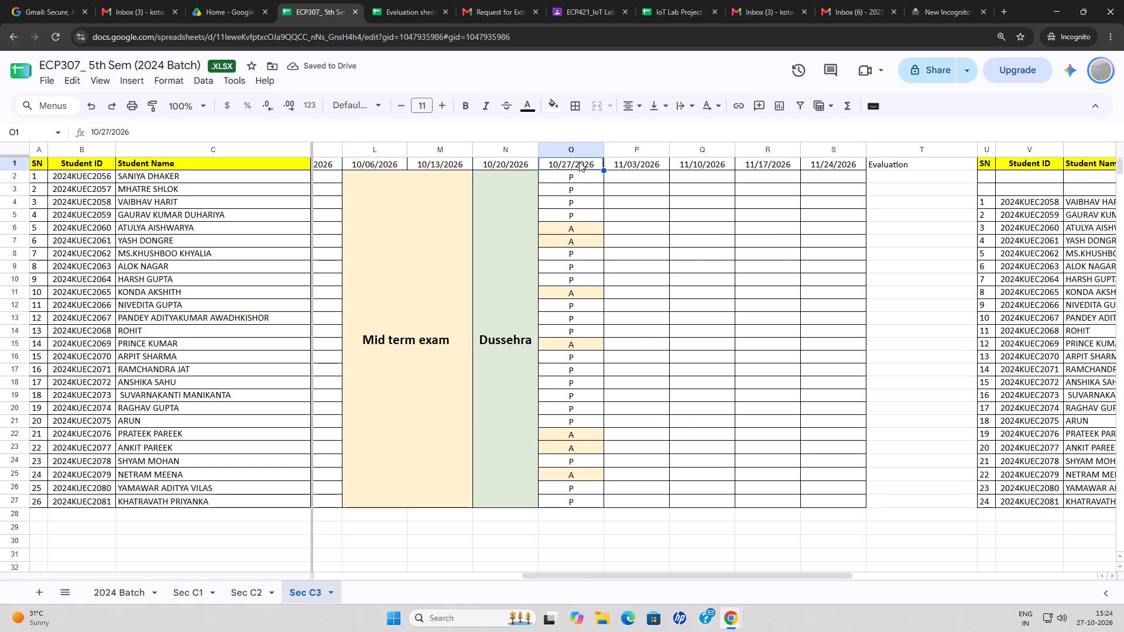
left_click(579, 162)
left_click(644, 166)
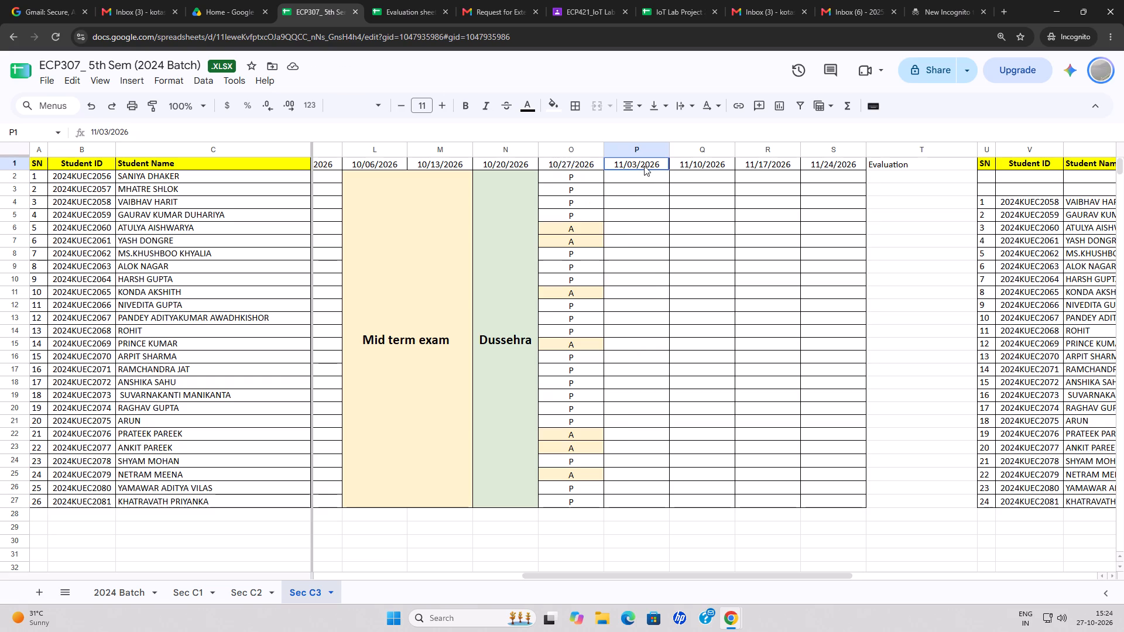
left_click(644, 166)
double_click(691, 159)
triple_click(690, 163)
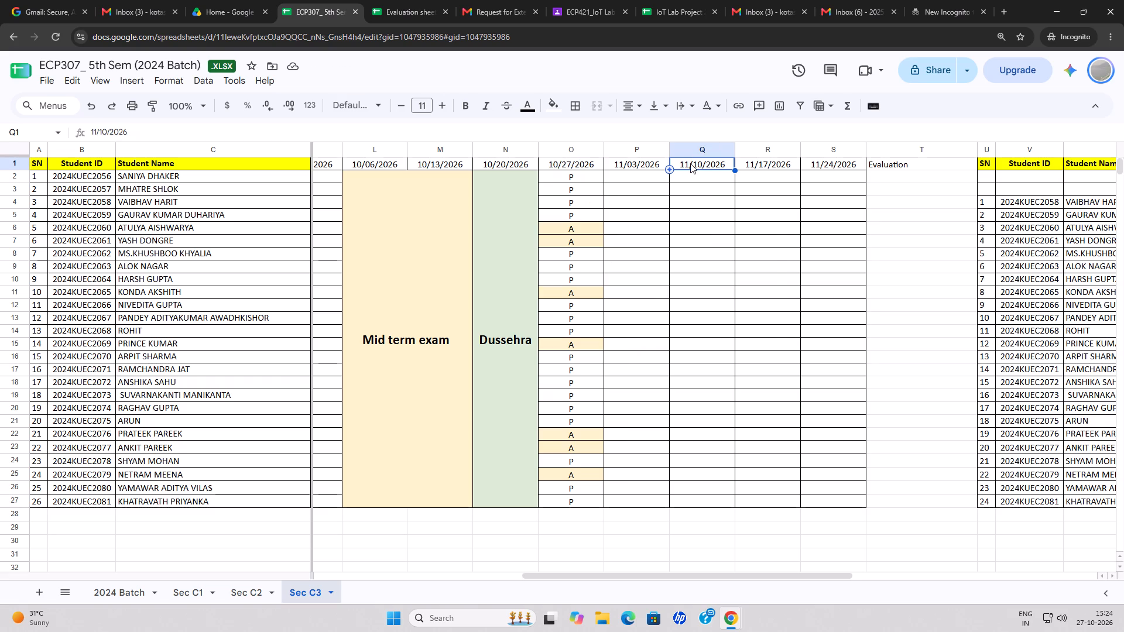
left_click(690, 163)
left_click(507, 270)
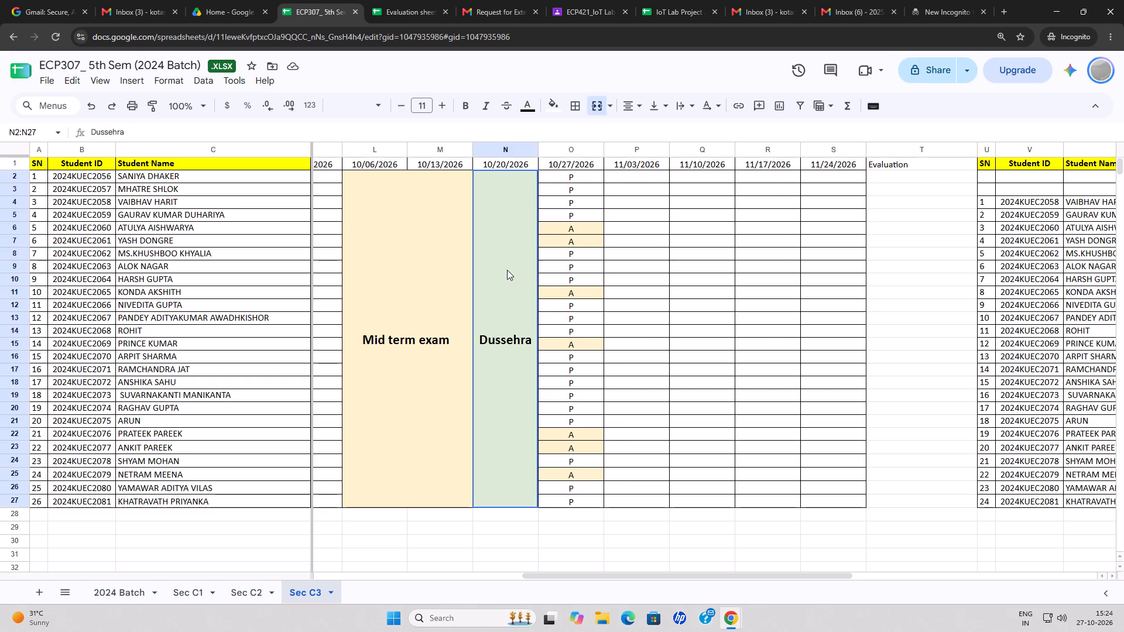
left_click(520, 233)
key("ctrl+c")
left_click(729, 180)
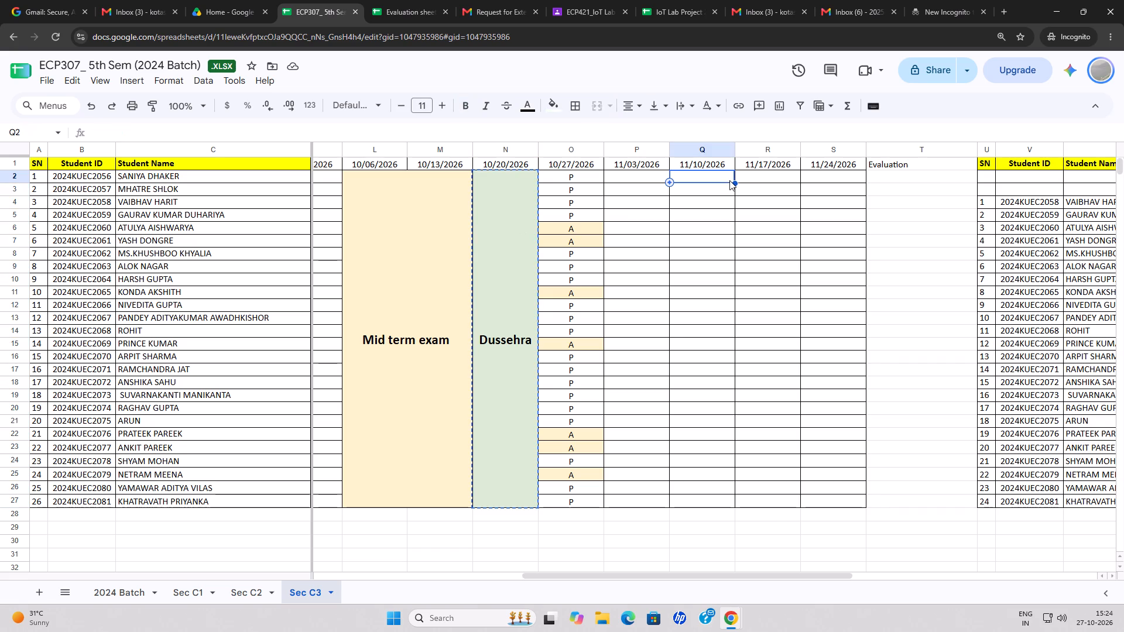
key("ctrl+v")
Change the text of the merged block in the 11/10/2026 column to DIWALI BREAK.
double_click(707, 220)
left_click_drag(727, 181, 697, 185)
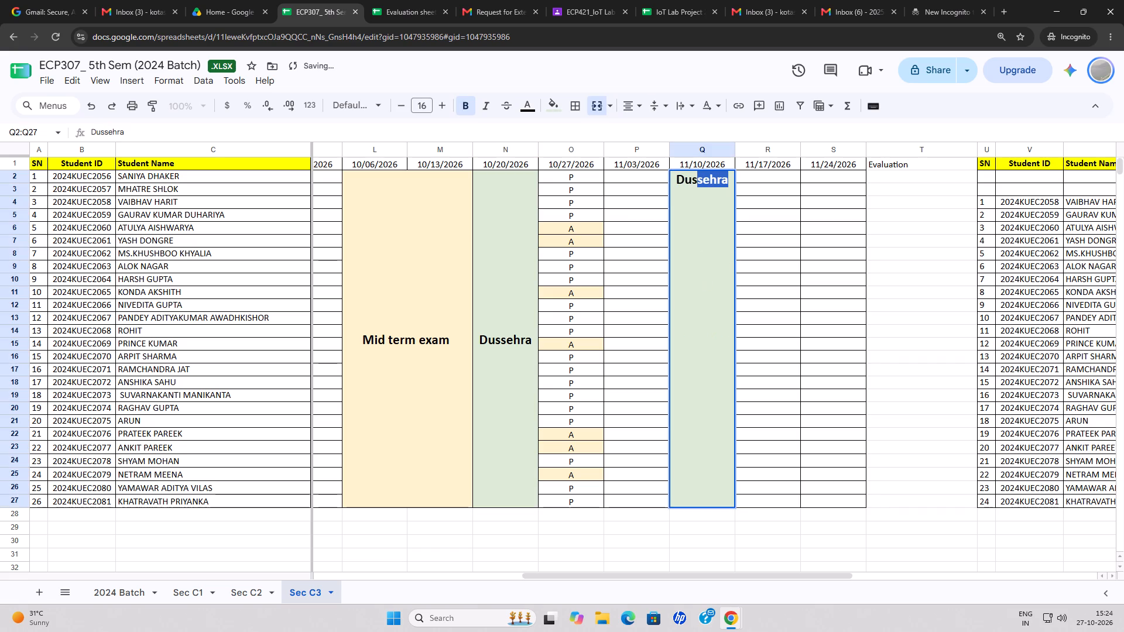
left_click_drag(697, 185, 685, 187)
type("IWALI")
key("space")
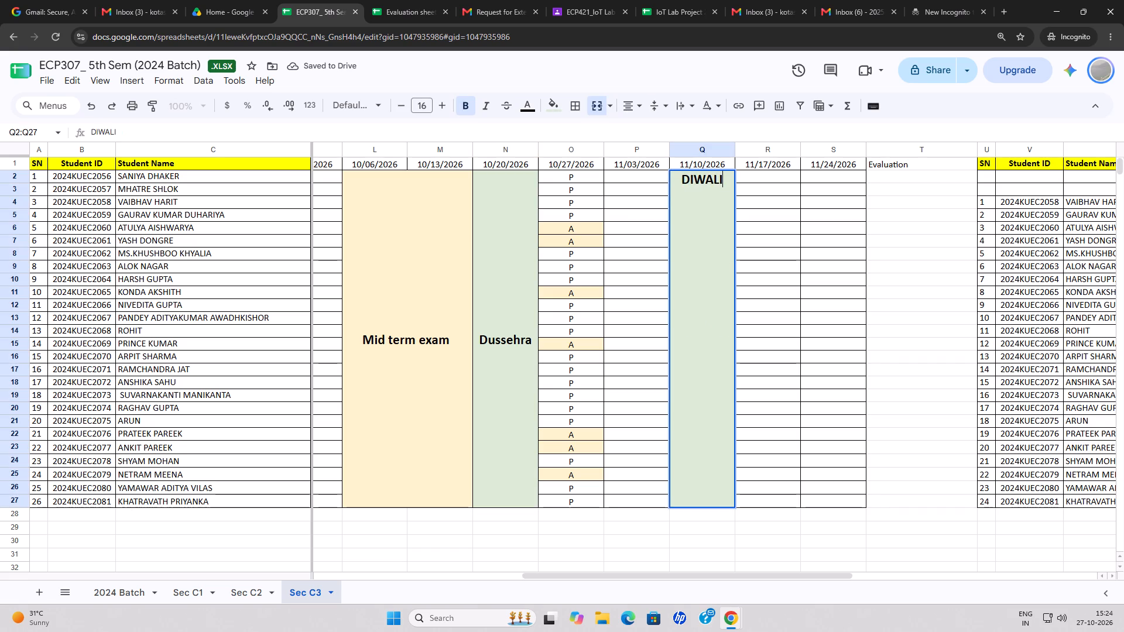
type("BREAK")
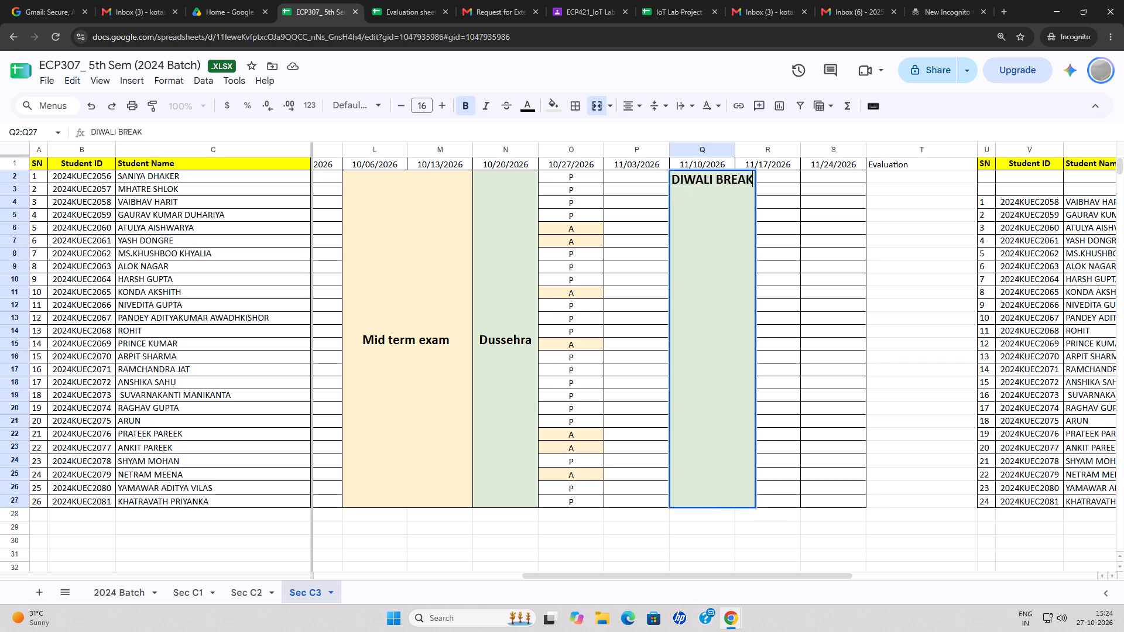
key("Return")
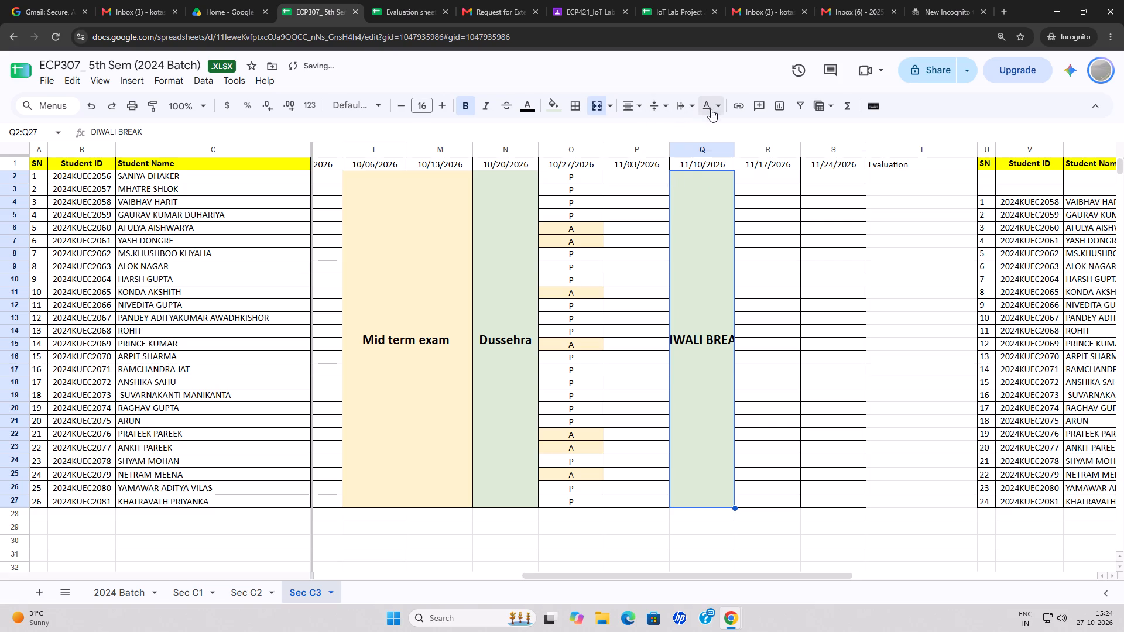
Rotate the DIWALI BREAK text so its letters are stacked vertically.
left_click(711, 109)
left_click(773, 134)
left_click(771, 252)
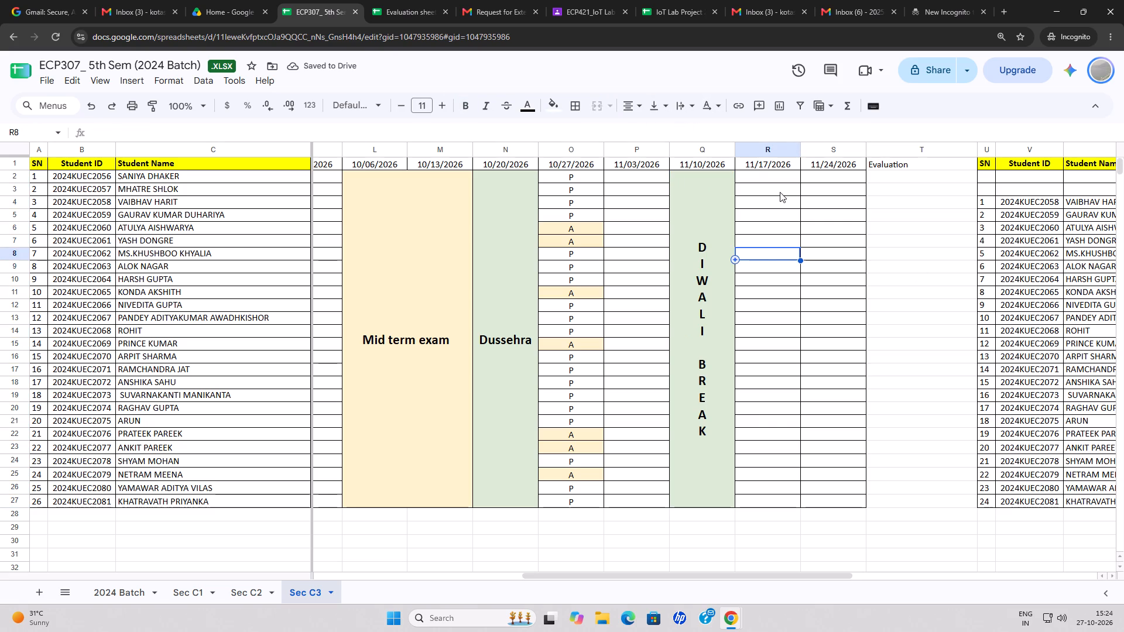
left_click(788, 178)
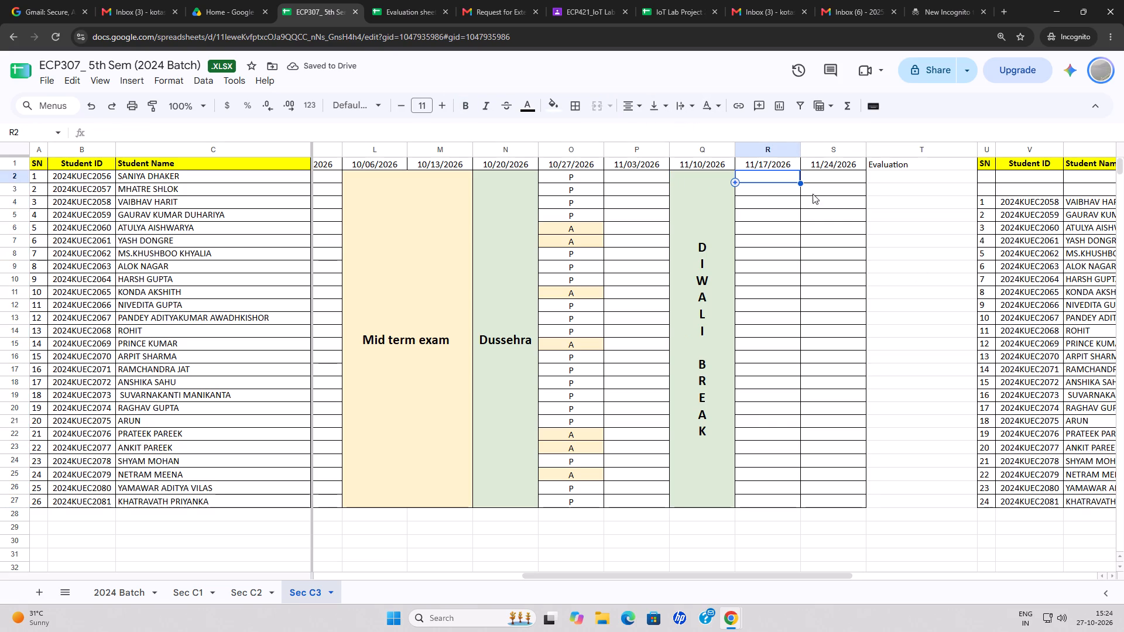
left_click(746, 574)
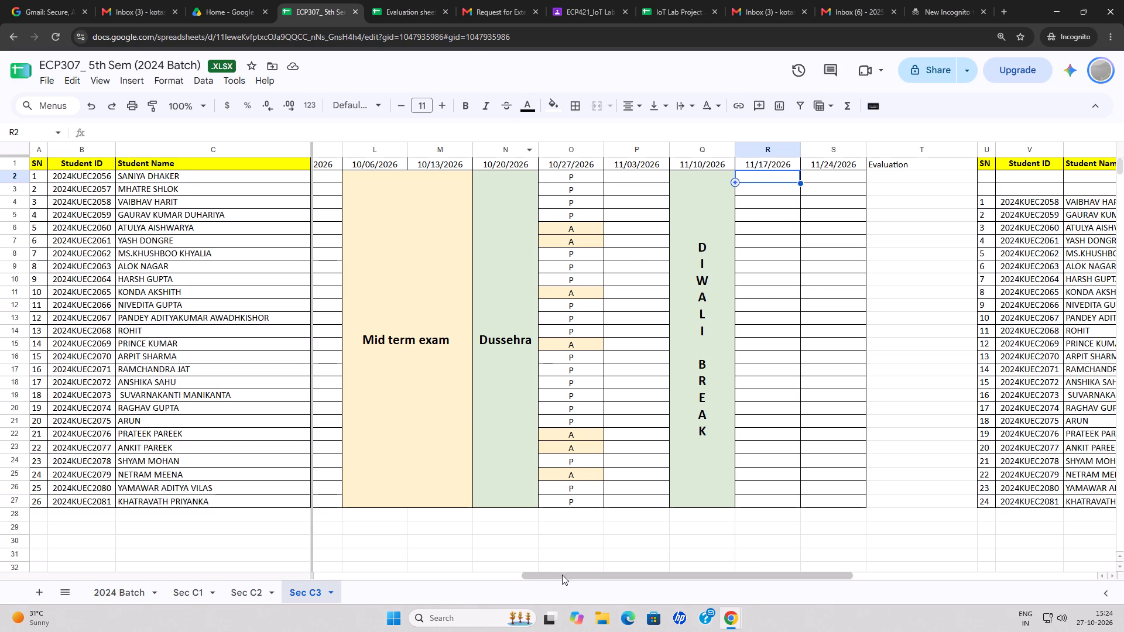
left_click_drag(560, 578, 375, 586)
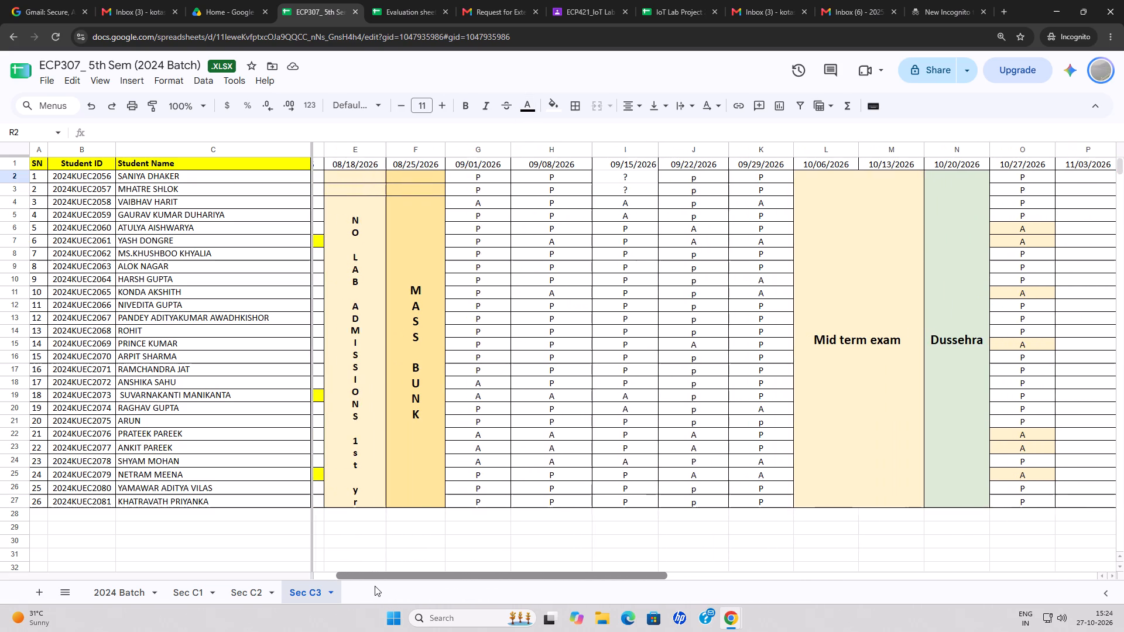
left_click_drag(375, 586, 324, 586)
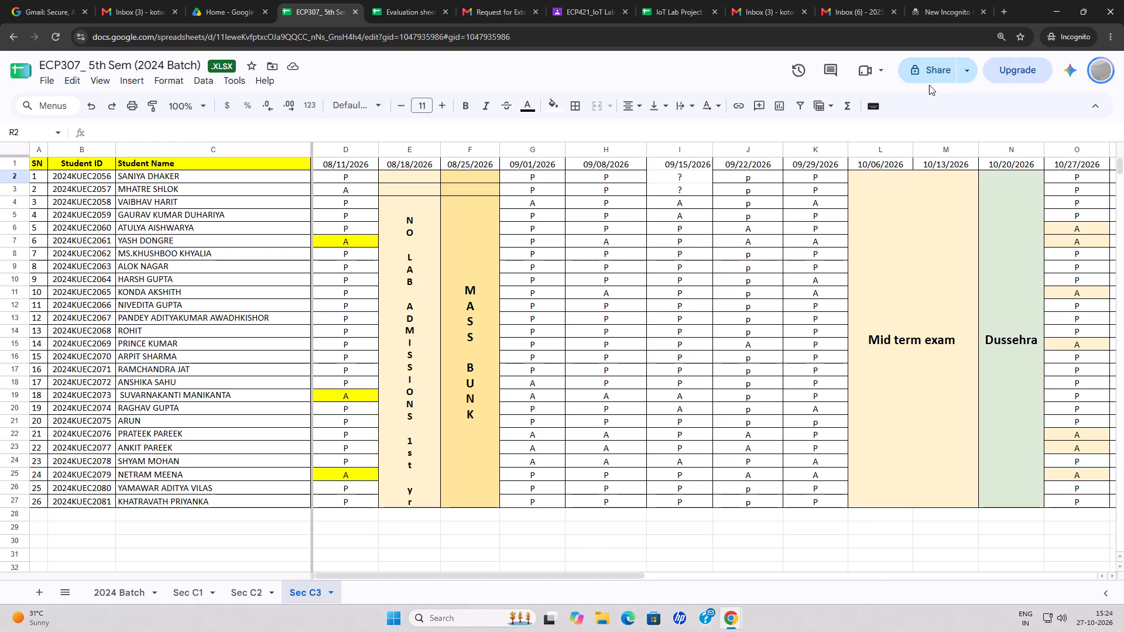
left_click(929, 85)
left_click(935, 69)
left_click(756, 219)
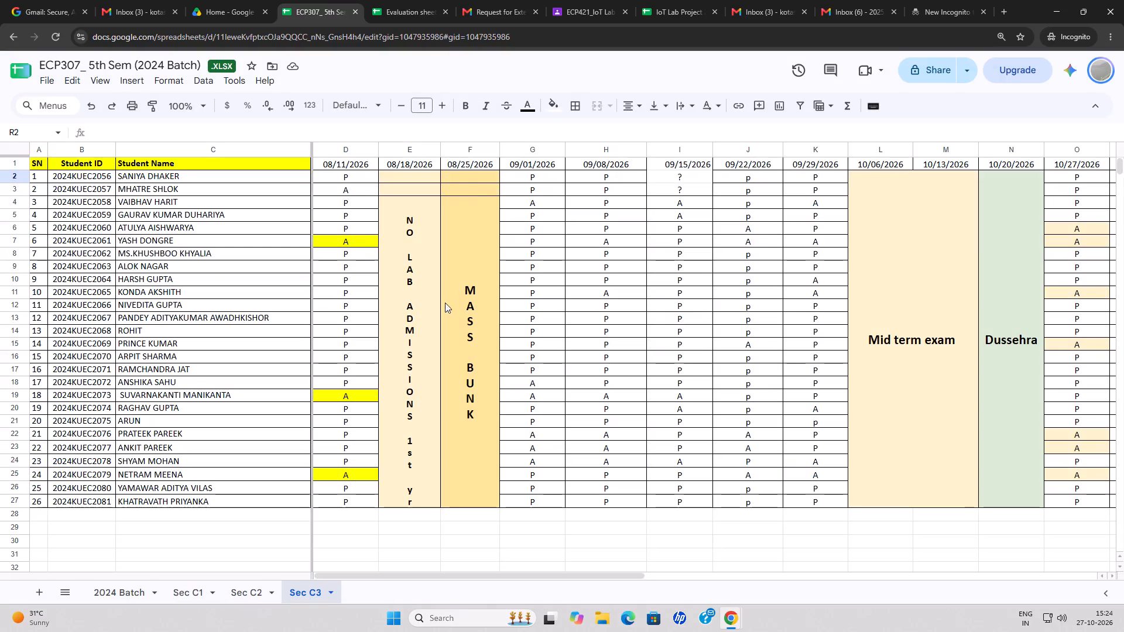
In the Sec C1 sheet, replace the stray bracket of SN 11 in the 10/21/2026 column with P.
left_click(179, 595)
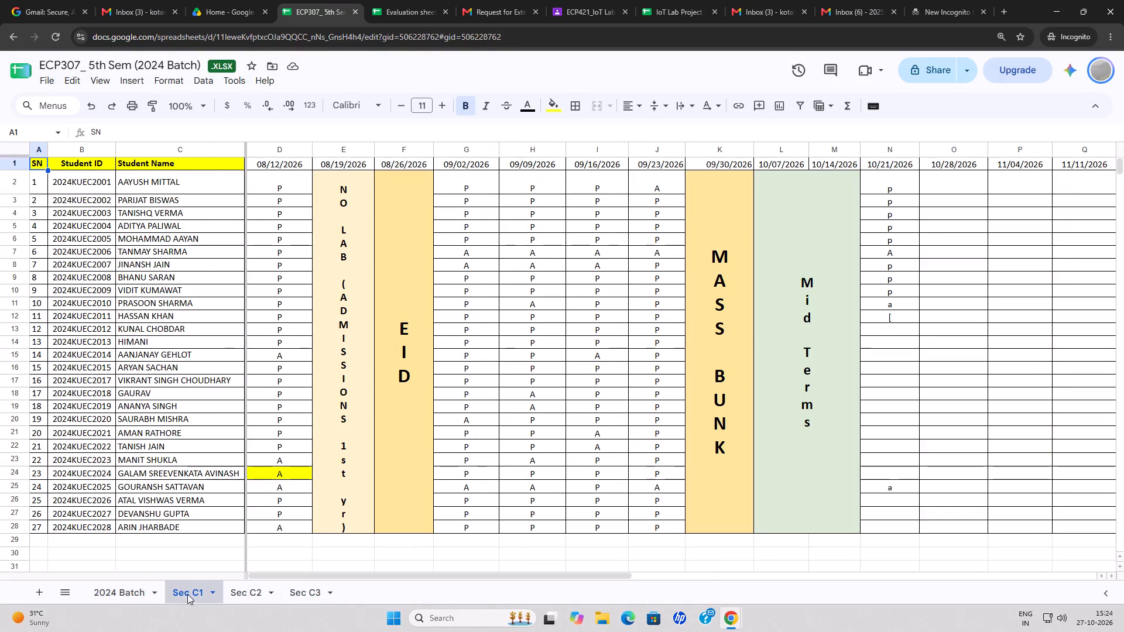
left_click_drag(413, 578, 499, 586)
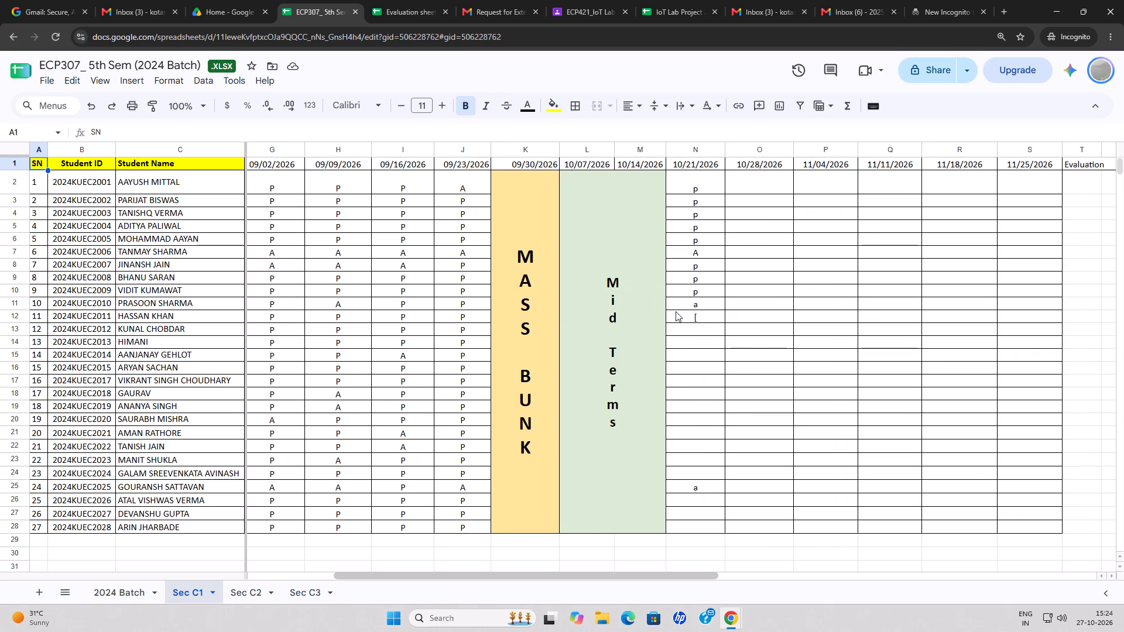
left_click(676, 312)
double_click(681, 313)
left_click_drag(681, 313, 702, 312)
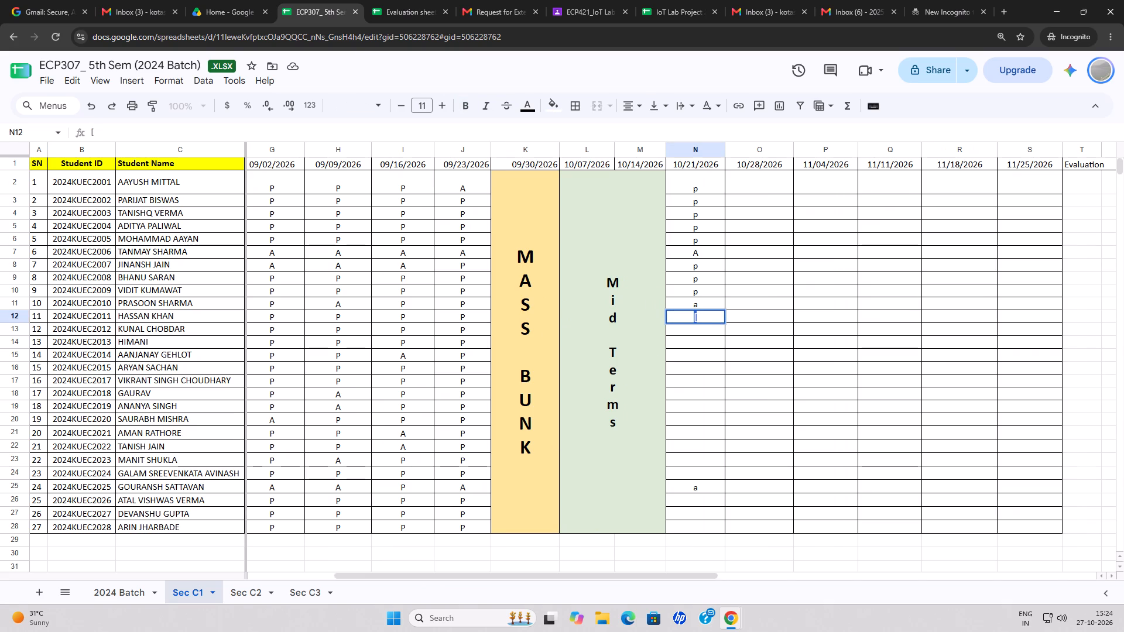
key("p")
left_click(709, 315)
left_click(702, 330)
left_click(704, 321)
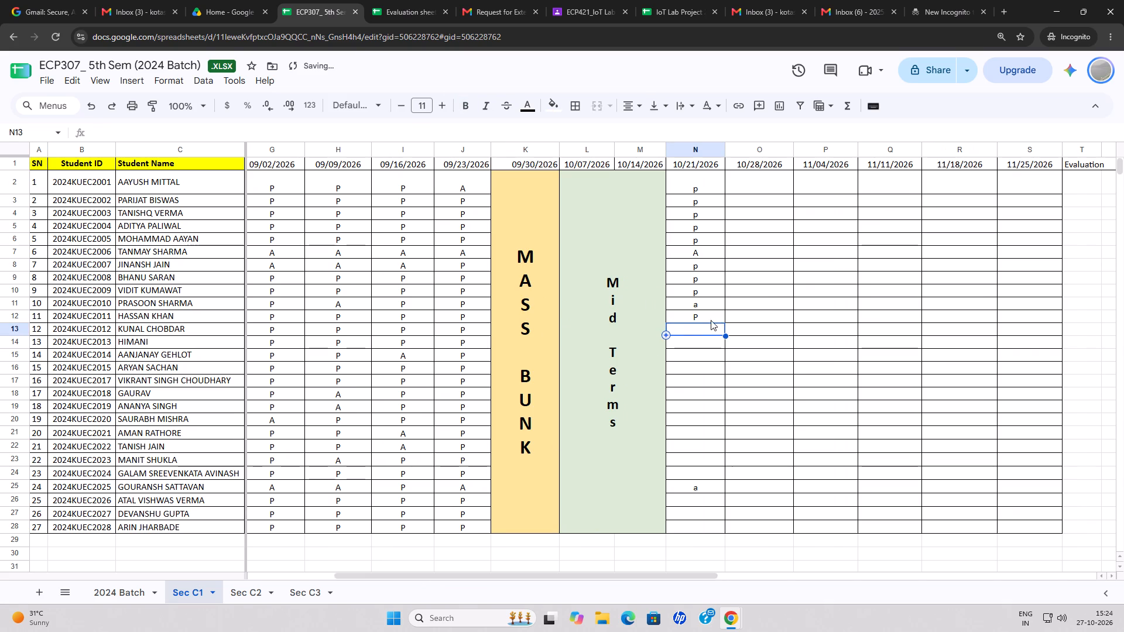
Fill the P of SN 11 down through SN 23 in the 10/21/2026 column.
left_click(712, 315)
left_click_drag(725, 324, 699, 485)
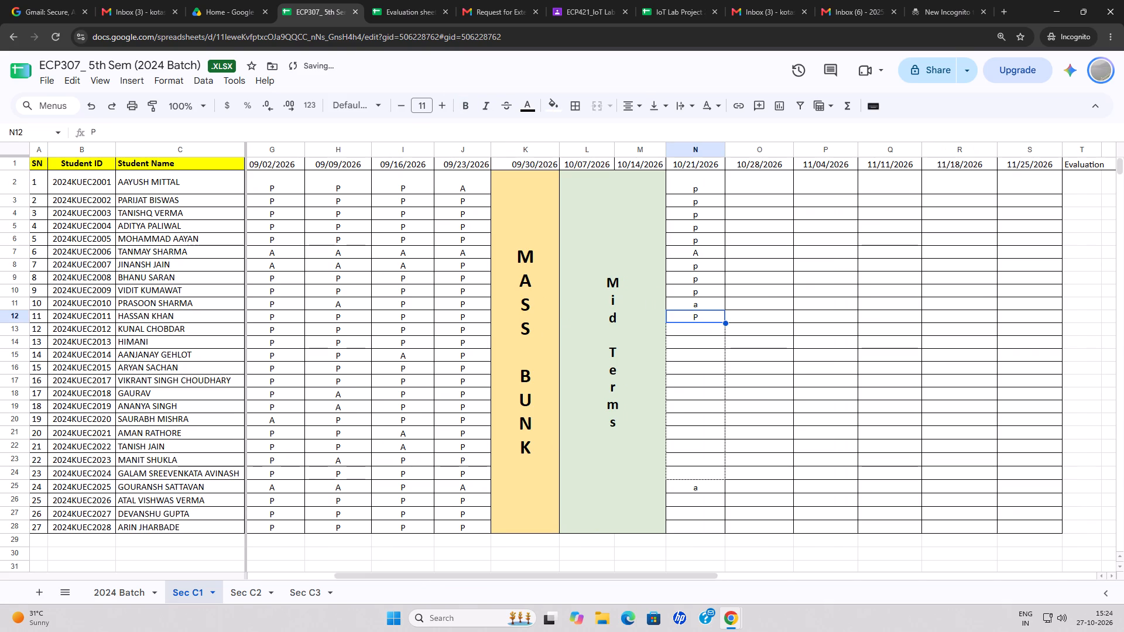
left_click_drag(699, 485, 702, 480)
Enter P for SN 25, 26 and 27 in the 10/21/2026 column.
left_click(700, 500)
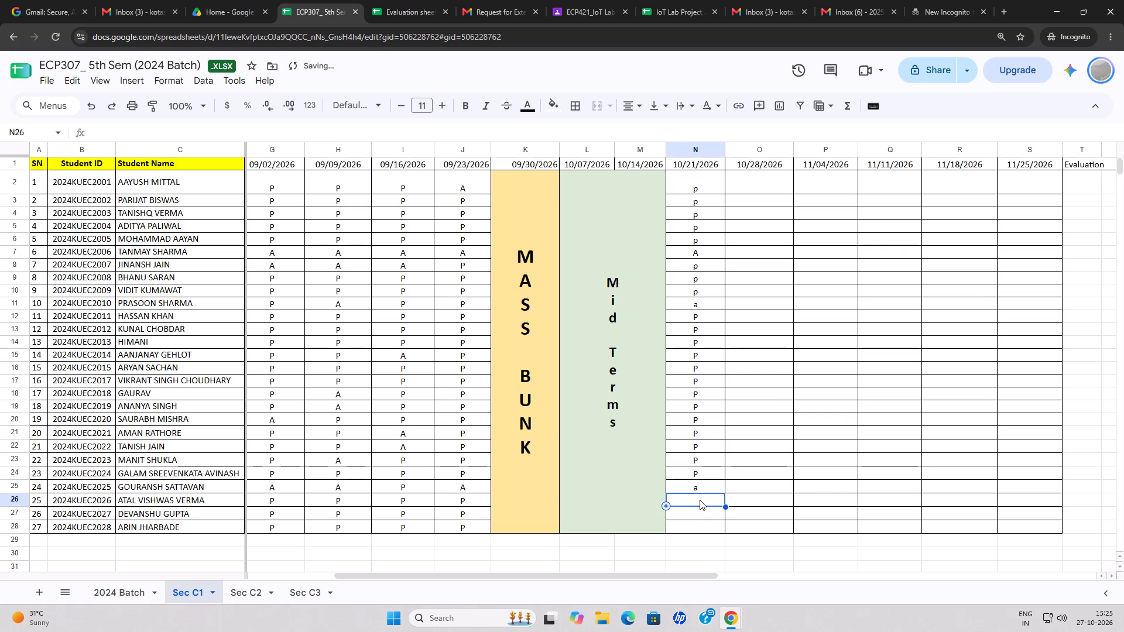
key("p")
left_click(703, 514)
key("p")
left_click(702, 526)
key("p")
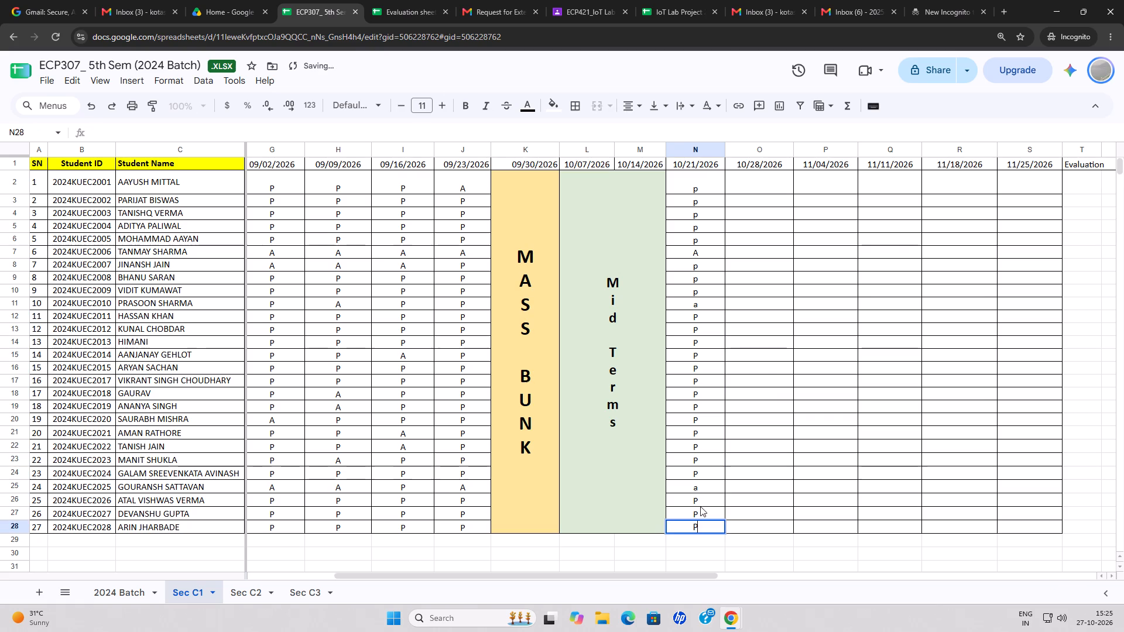
Replace the lowercase mark of SN 24 in the 10/21/2026 column with a capital A.
double_click(707, 490)
left_click_drag(707, 490, 654, 482)
key("a")
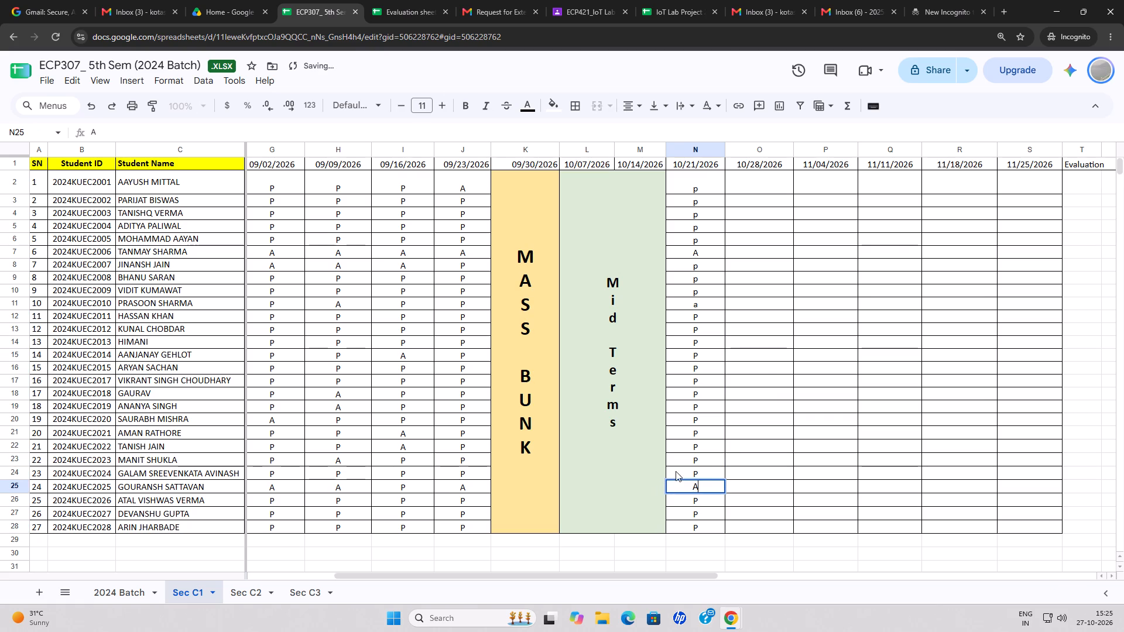
left_click(724, 449)
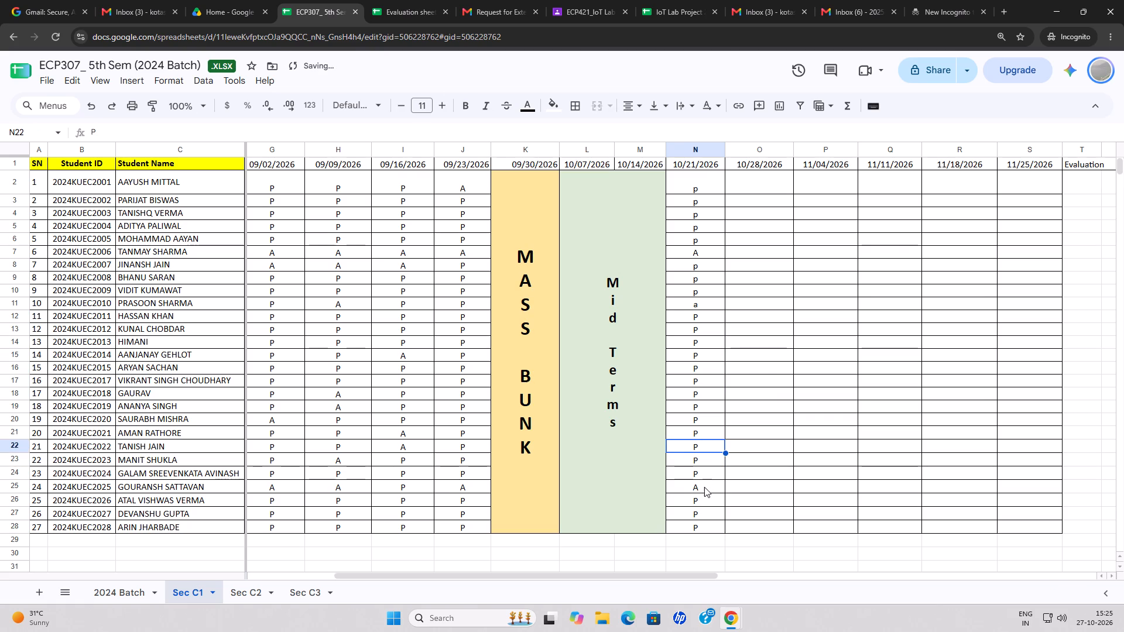
Shade the absence cells of SN 6, 10 and 24 in the 10/21/2026 column light yellow.
left_click(704, 487)
left_click(705, 303, "ctrl")
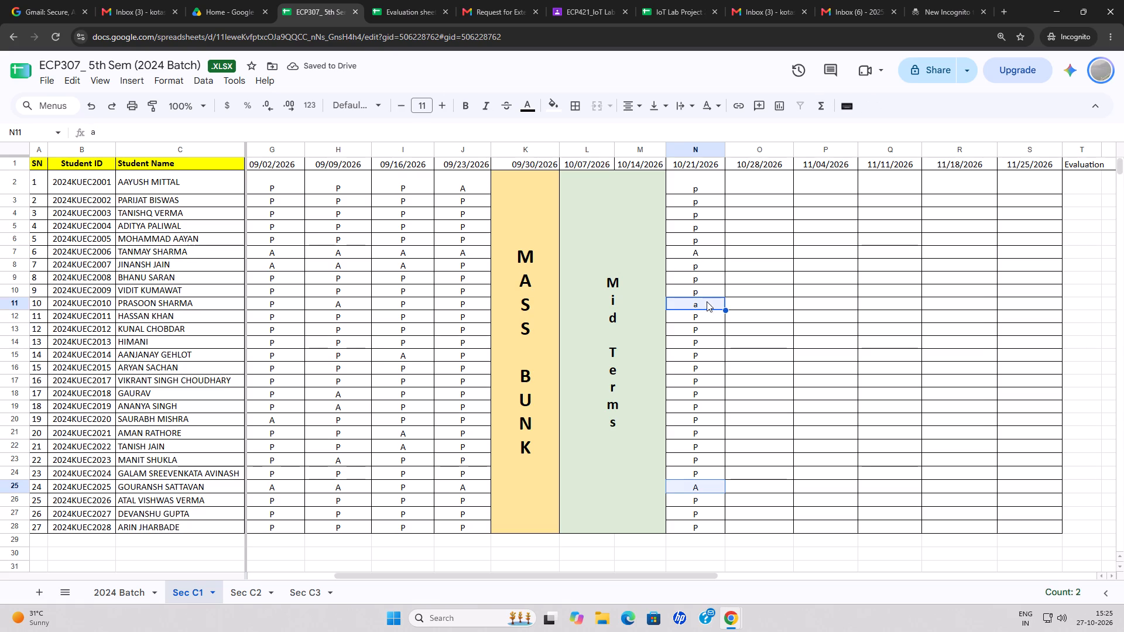
left_click(714, 256, "ctrl")
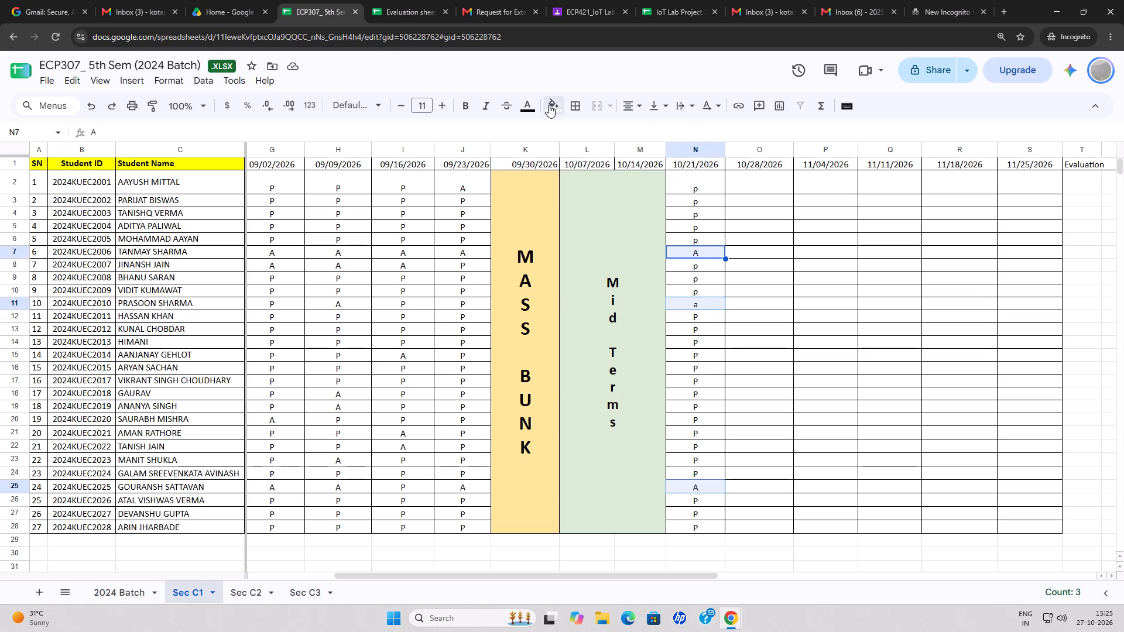
left_click(550, 104)
left_click(599, 183)
left_click(896, 269)
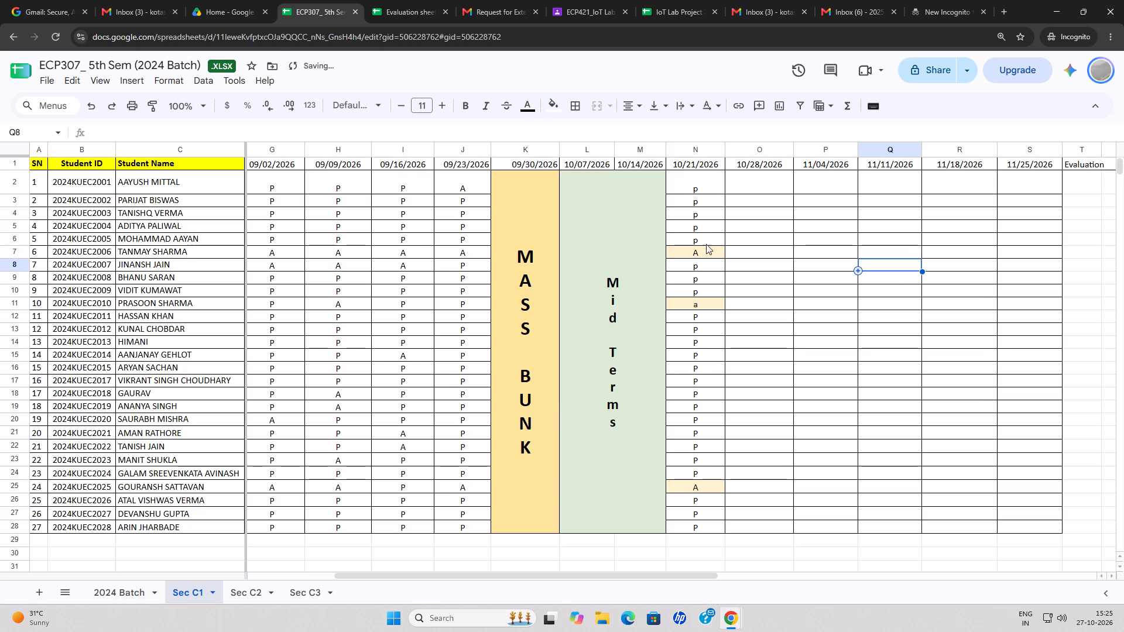
Replace the lowercase mark of SN 10 in the 10/21/2026 column with a capital A.
double_click(706, 304)
left_click_drag(706, 304, 671, 304)
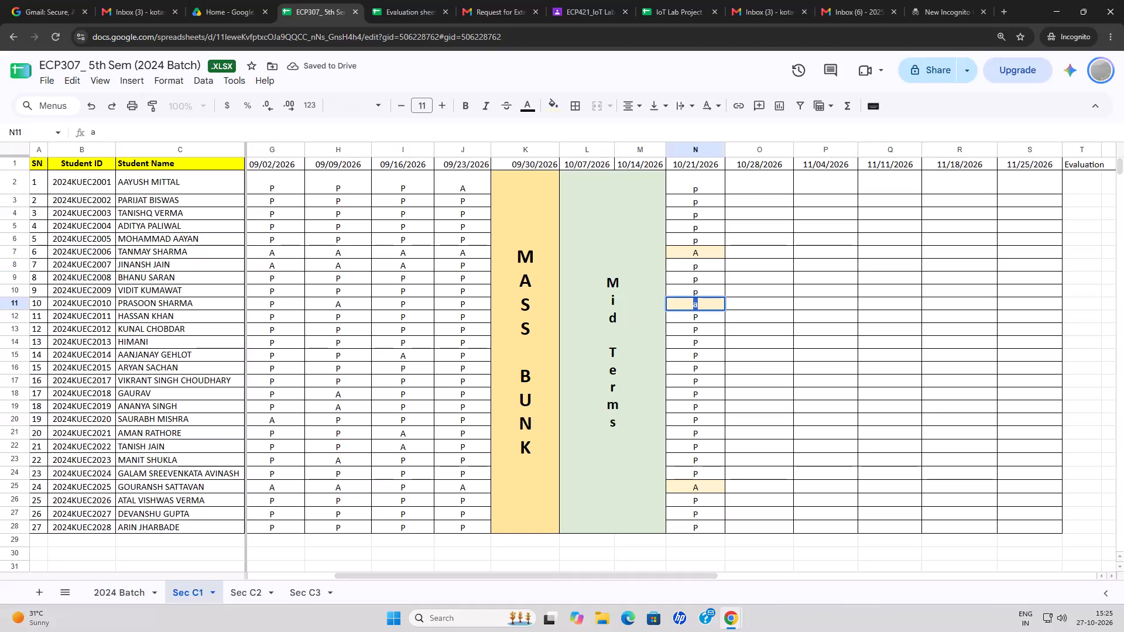
key("a")
left_click(739, 305)
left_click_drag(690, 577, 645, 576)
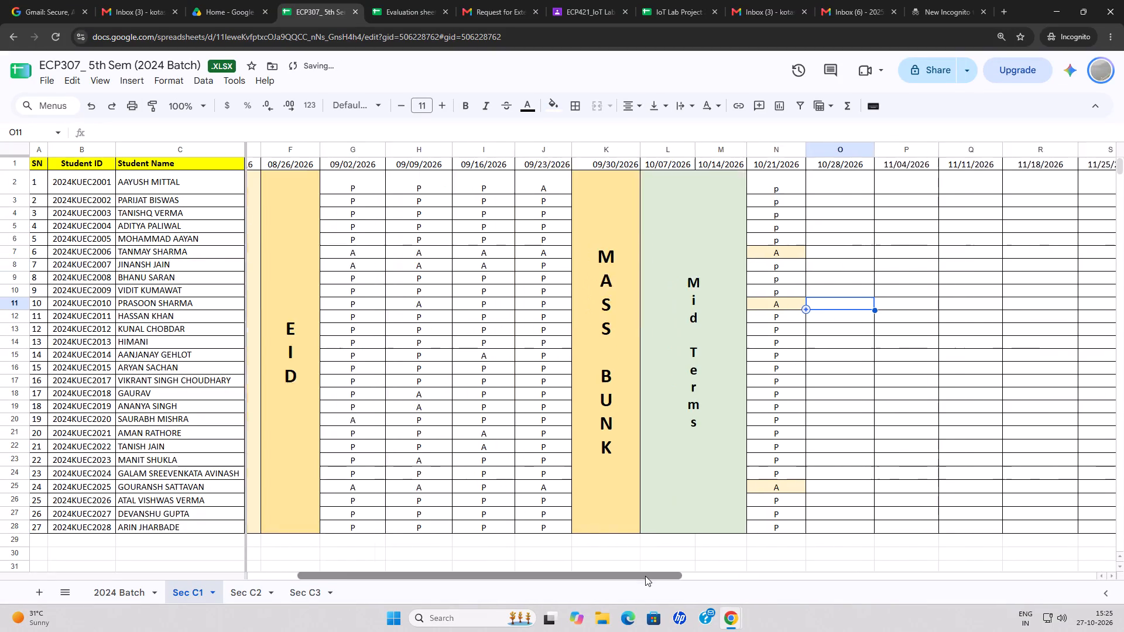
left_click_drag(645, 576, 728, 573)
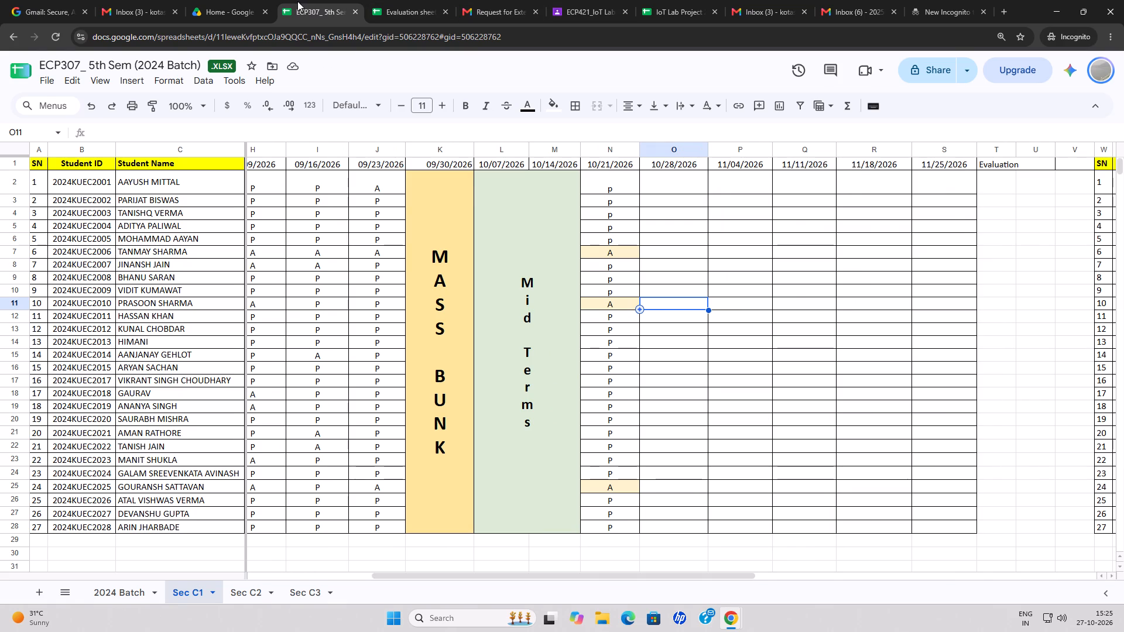
Switch to the open Google Classroom page of the ECP421_IoT Lab class.
left_click(638, 0)
left_click(581, 0)
left_click(337, 4)
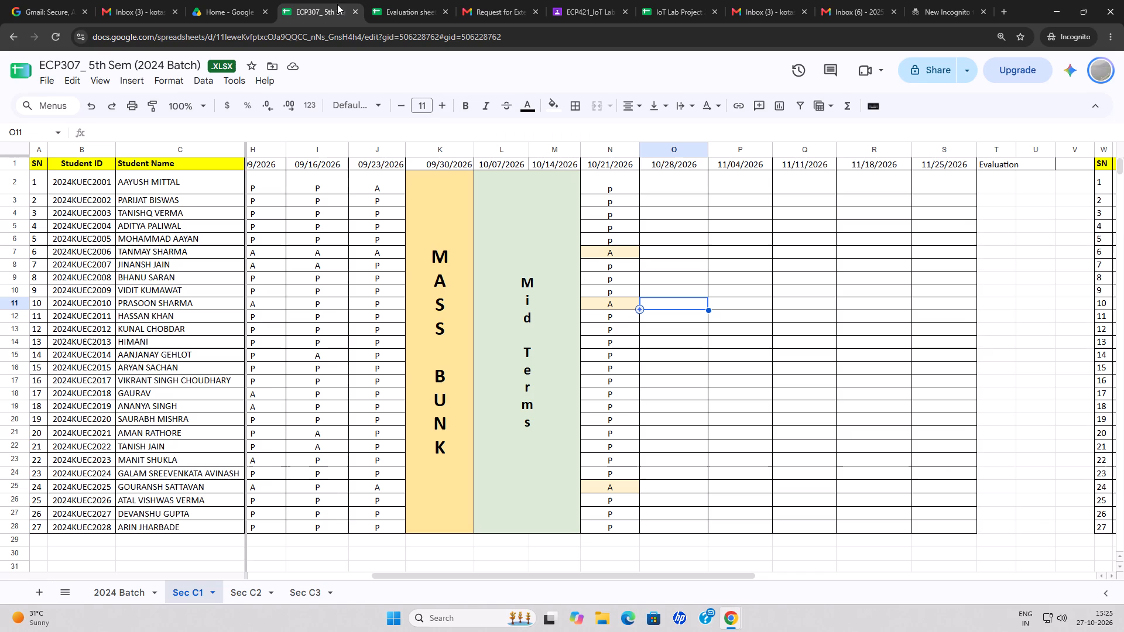
left_click(611, 0)
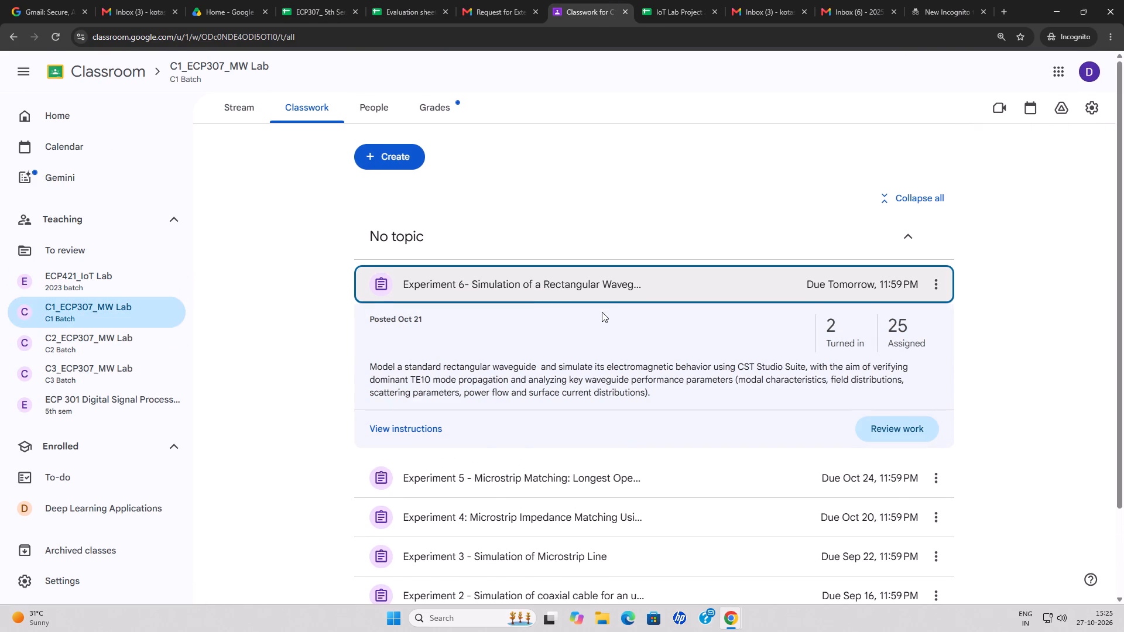
scroll(608, 325, "down", 1)
left_click(866, 372)
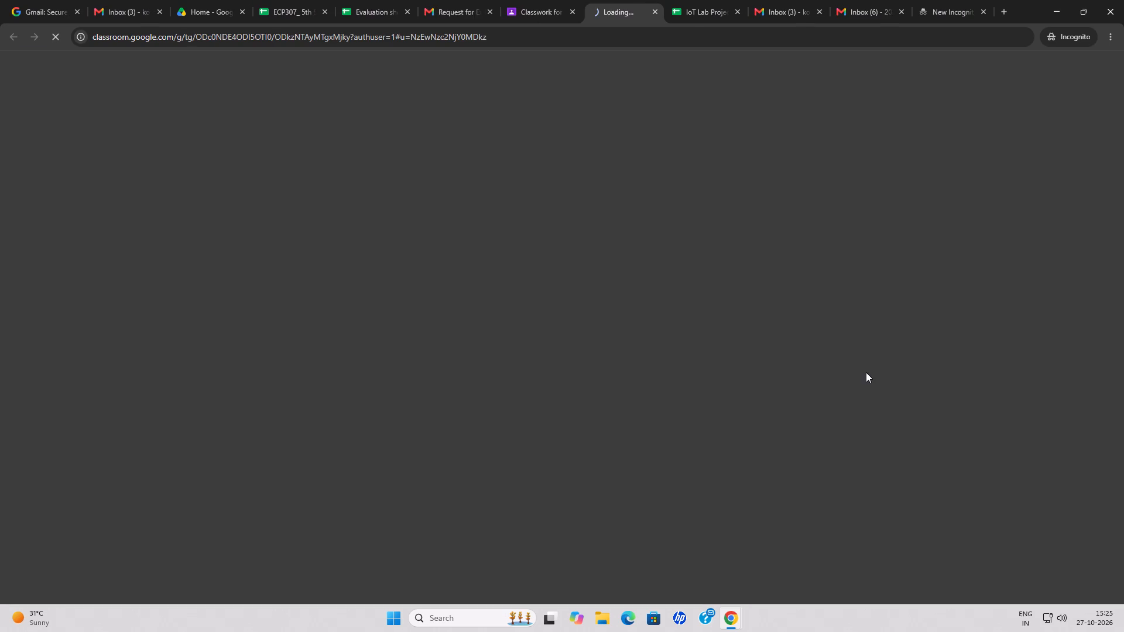
left_click(551, 0)
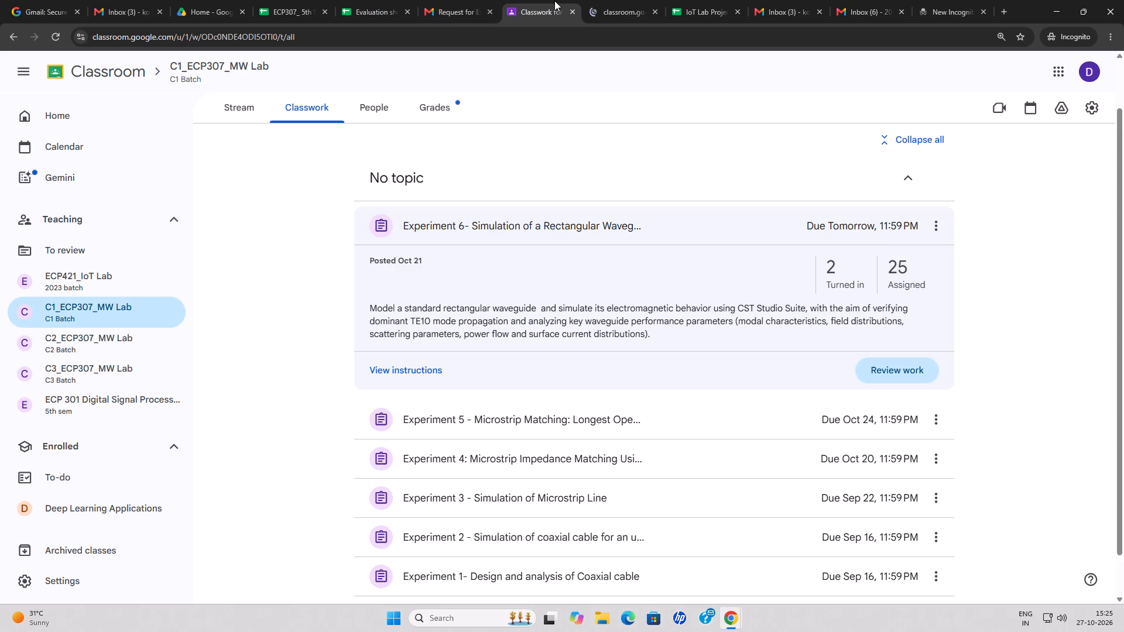
left_click(590, 0)
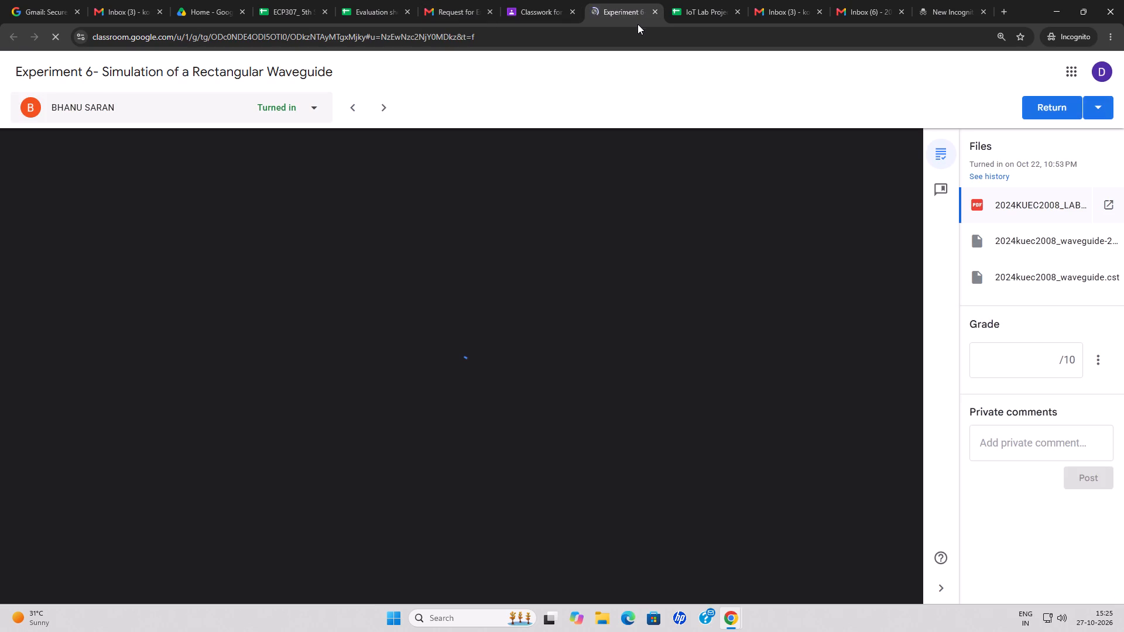
scroll(425, 365, "down", 8)
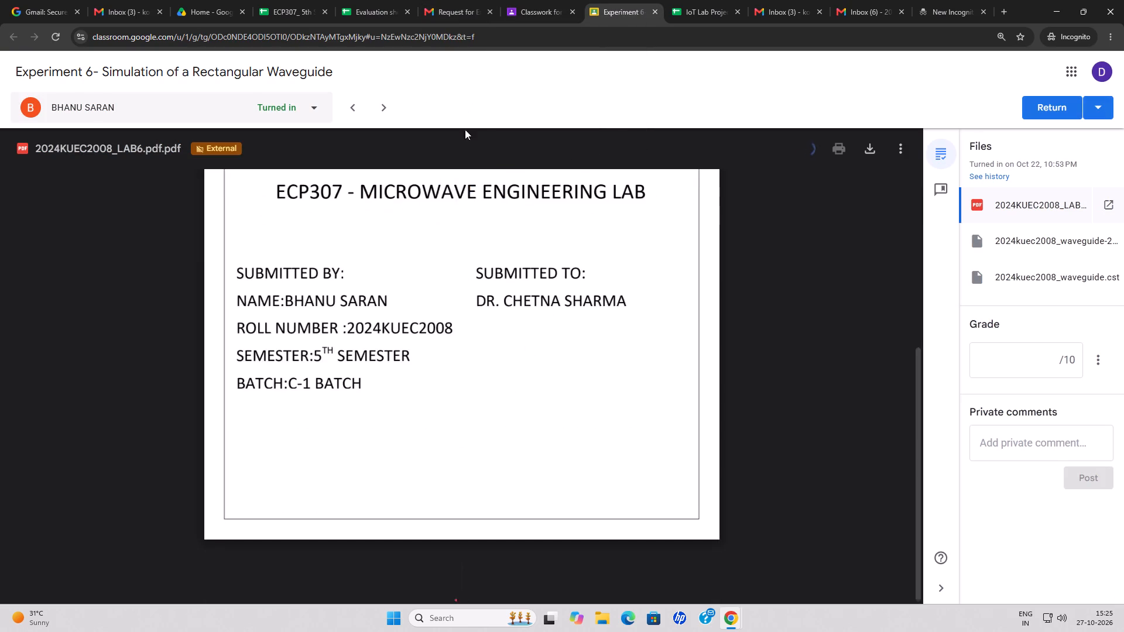
scroll(455, 186, "down", 18)
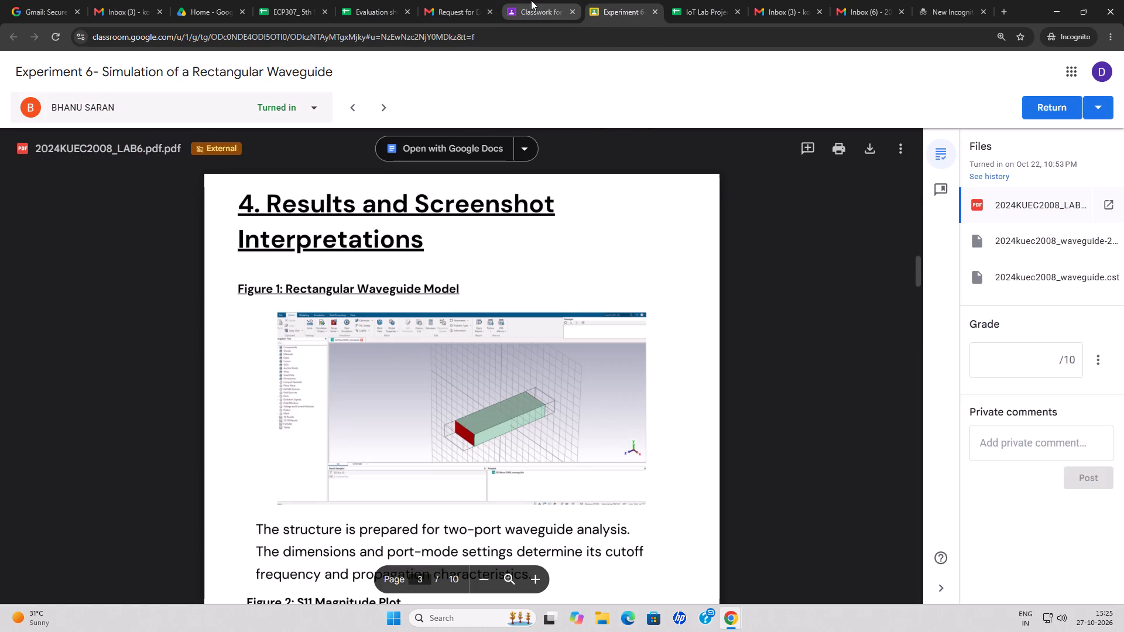
scroll(484, 276, "down", 17)
left_click(519, 0)
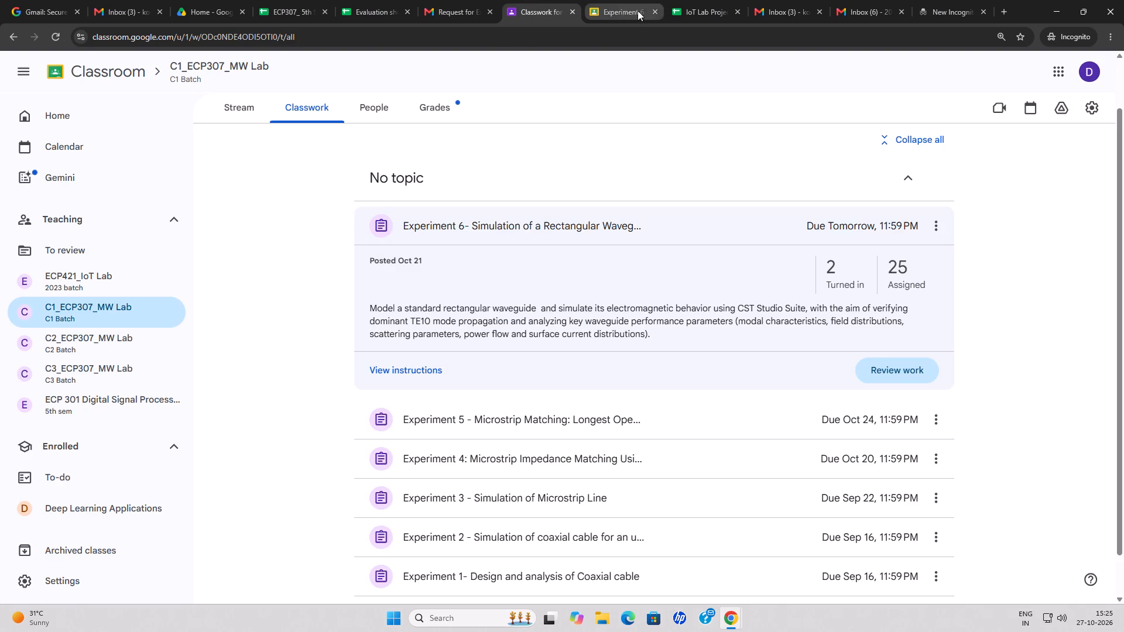
left_click(654, 10)
Collapse the Experiment 6 assignment details in the C1 classwork list.
scroll(496, 322, "down", 7)
left_click(437, 166)
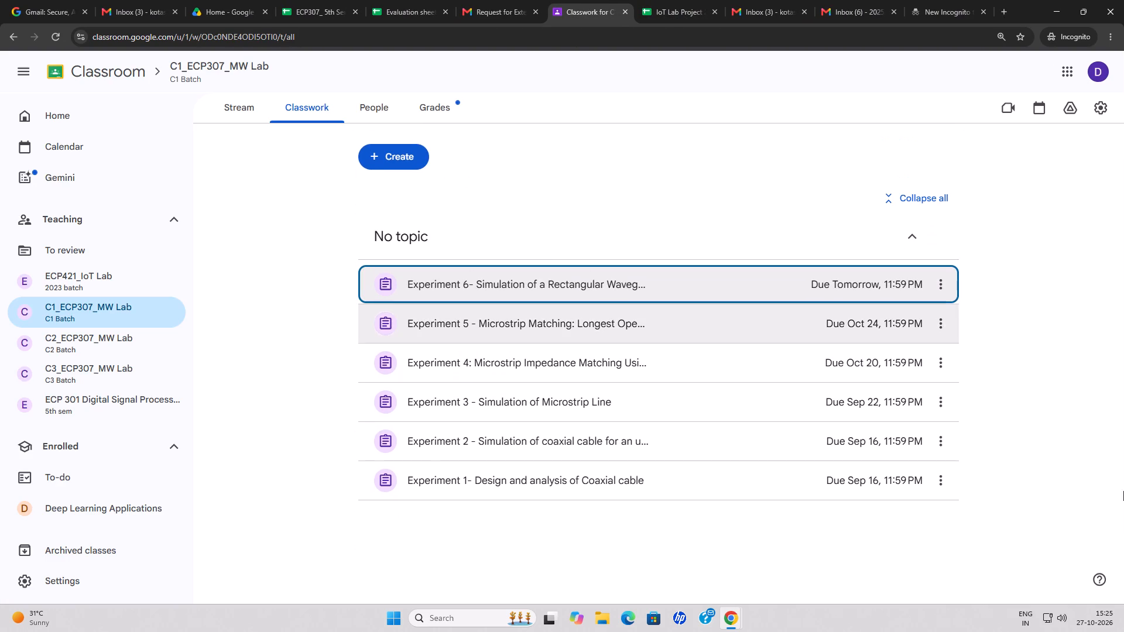
Open the system calendar and check the November 2026 dates.
left_click(1097, 614)
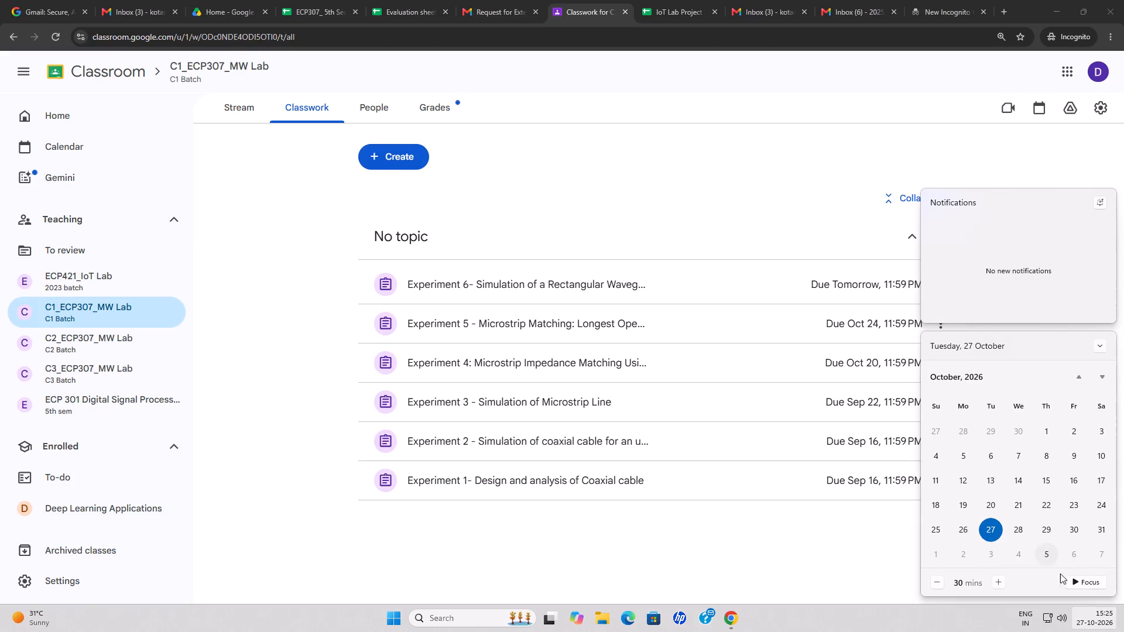
scroll(1051, 562, "down", 3)
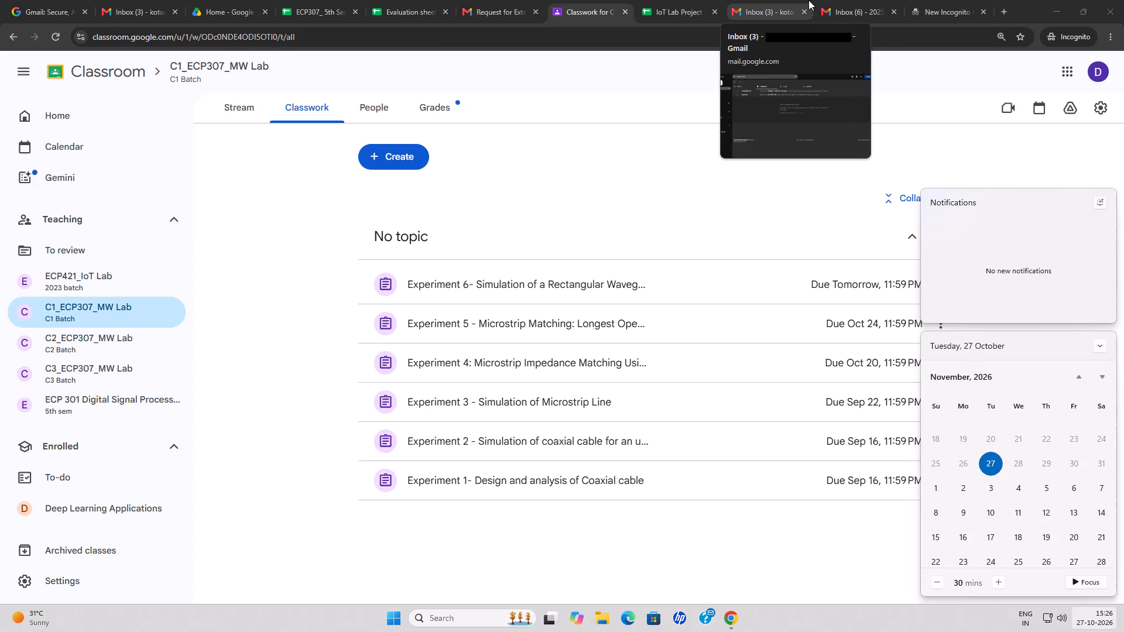
Review the ECP307 Microwave Lab deadline extension request email alongside the Sec C1 attendance sheet of the 2024 batch workbook.
left_click(503, 0)
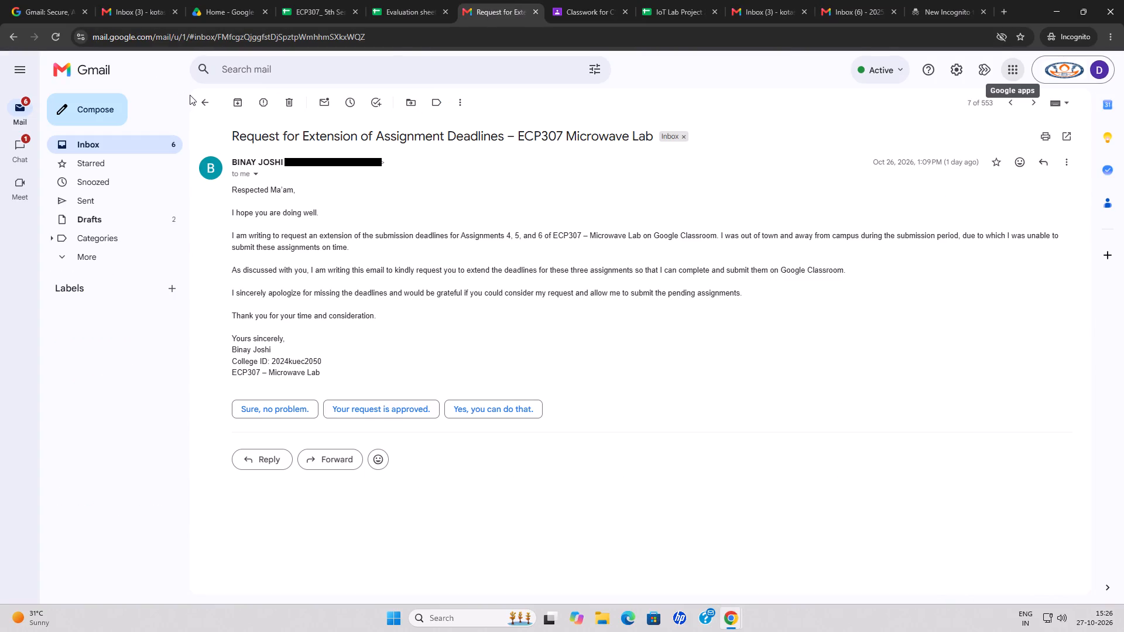
left_click(622, 0)
left_click(663, 0)
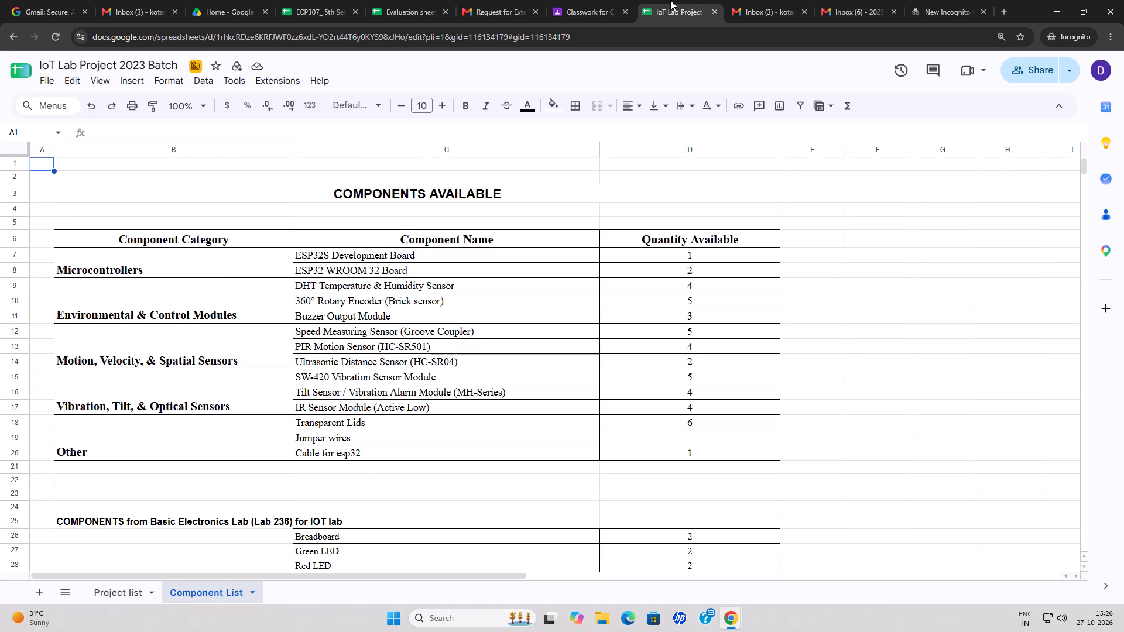
left_click(345, 0)
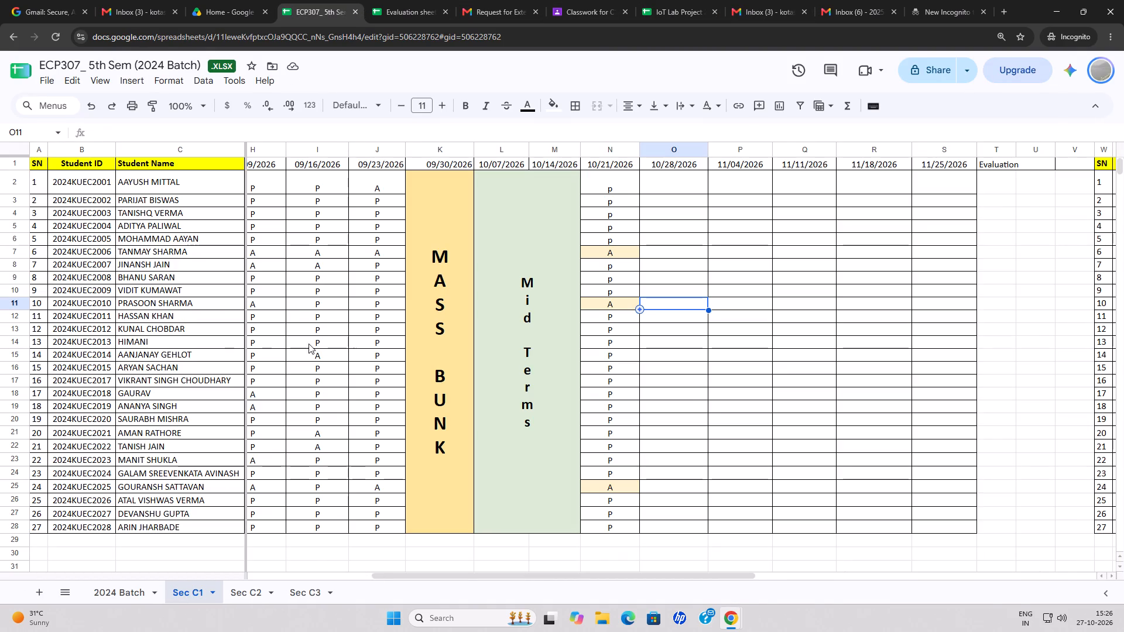
left_click(499, 0)
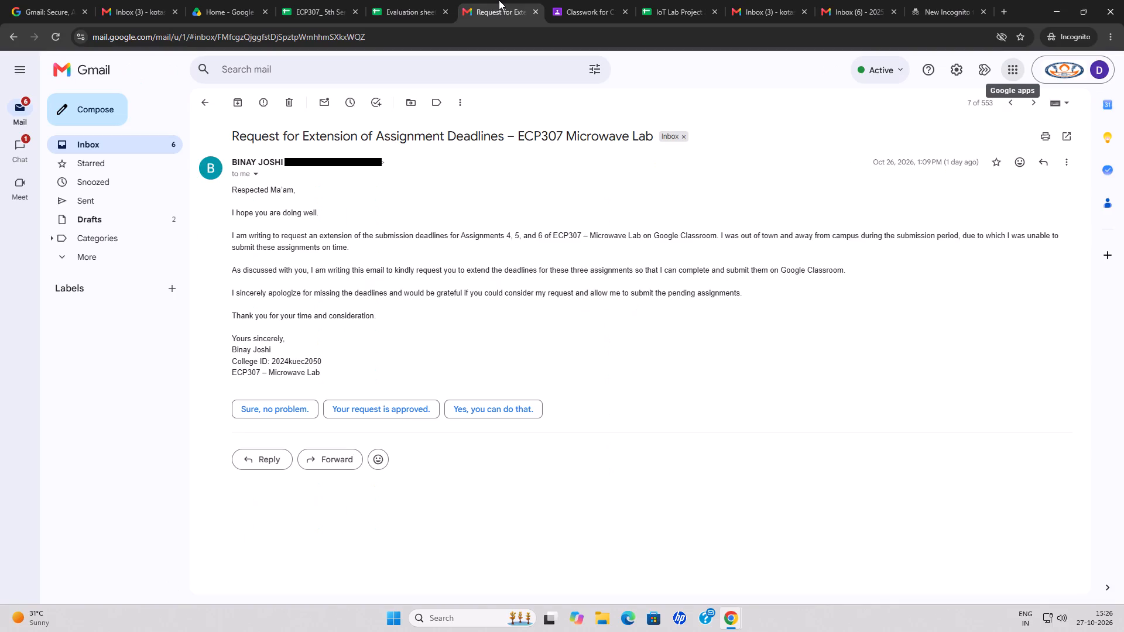
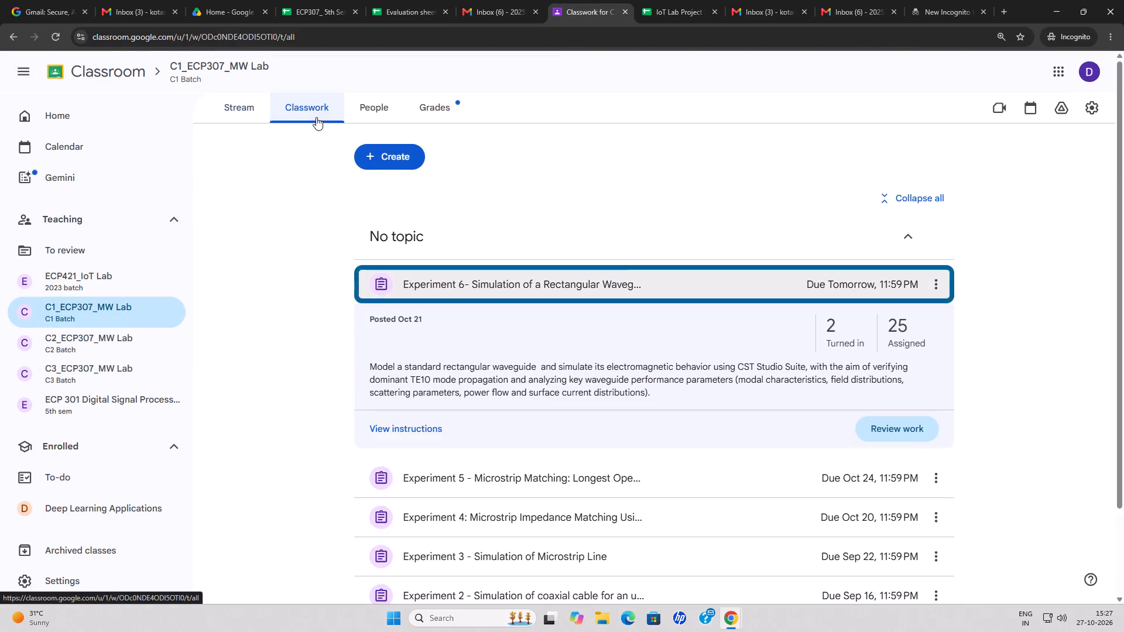
Look over the earlier experiment assignments and their due dates in the C1_ECP307_MW Lab classwork list.
scroll(351, 204, "down", 2)
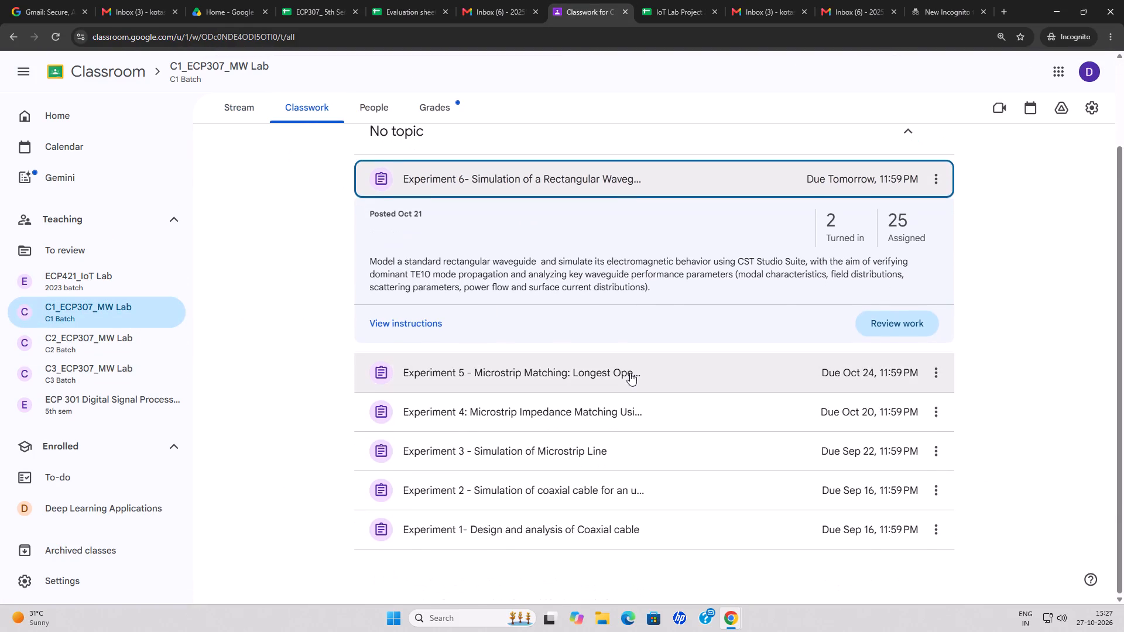
Expand the Experiment 5 assignment in the C1 classwork list to check its submission status.
left_click(632, 374)
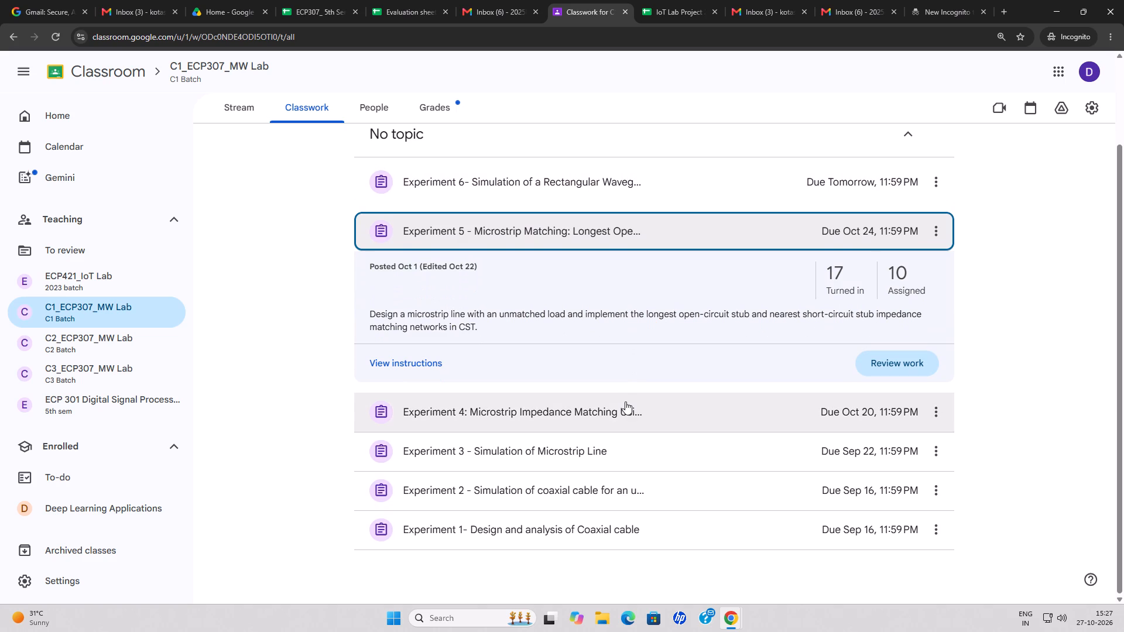
Open the classwork list of the C3_ECP307_MW Lab class.
left_click(85, 331)
left_click(90, 362)
left_click(301, 109)
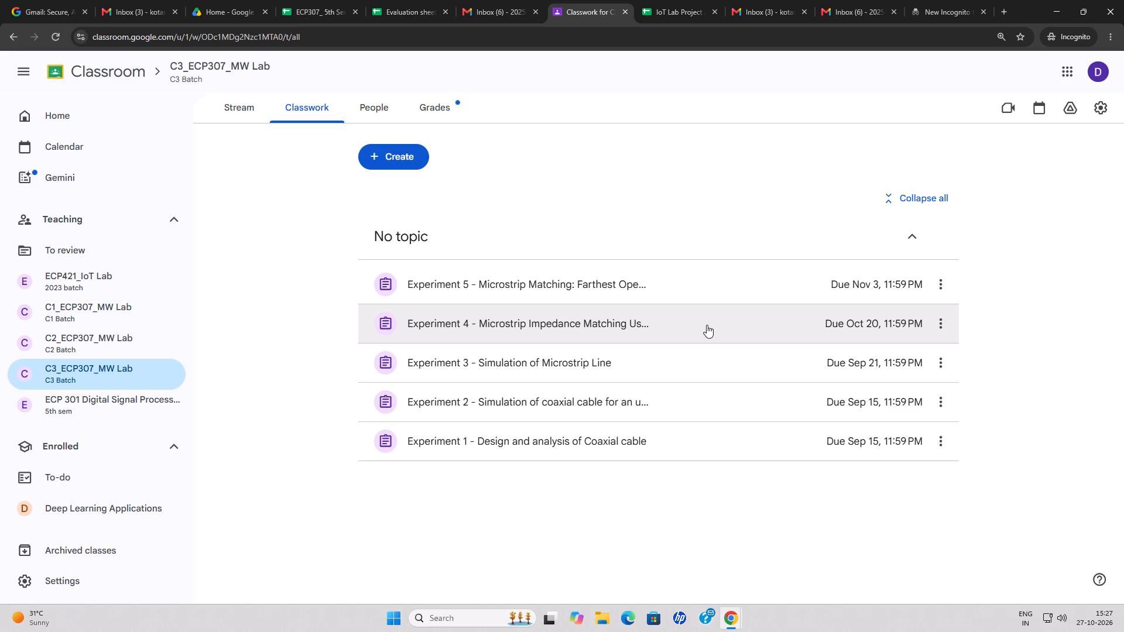
Check the details and submission status of Experiments 5 and 4 in the C3 classwork list, and collapse them.
left_click(722, 292)
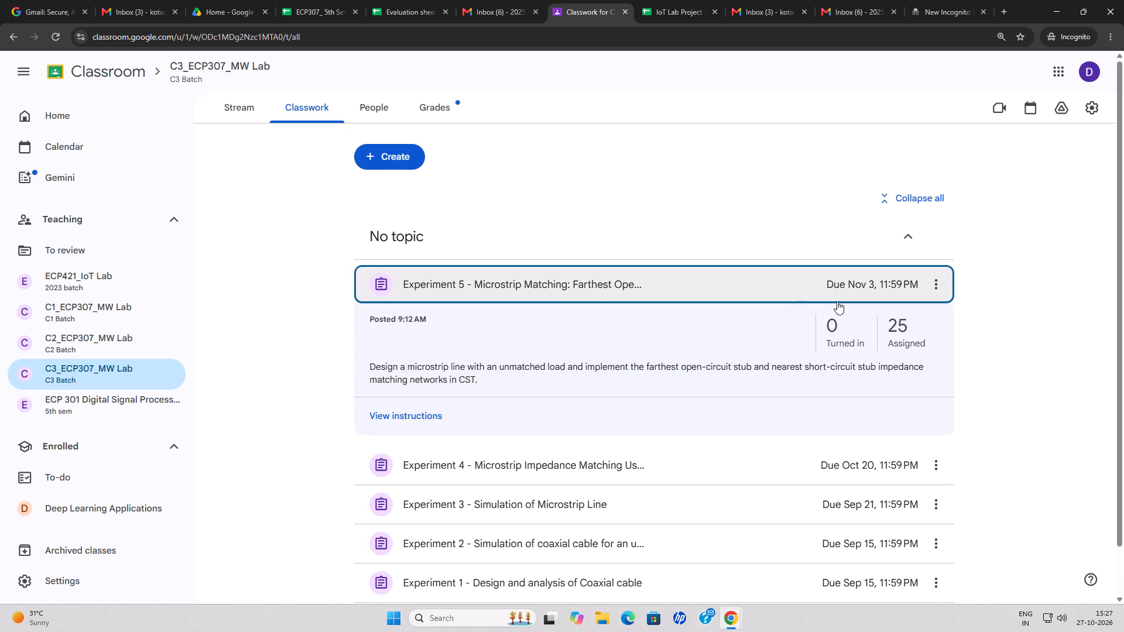
scroll(831, 305, "down", 1)
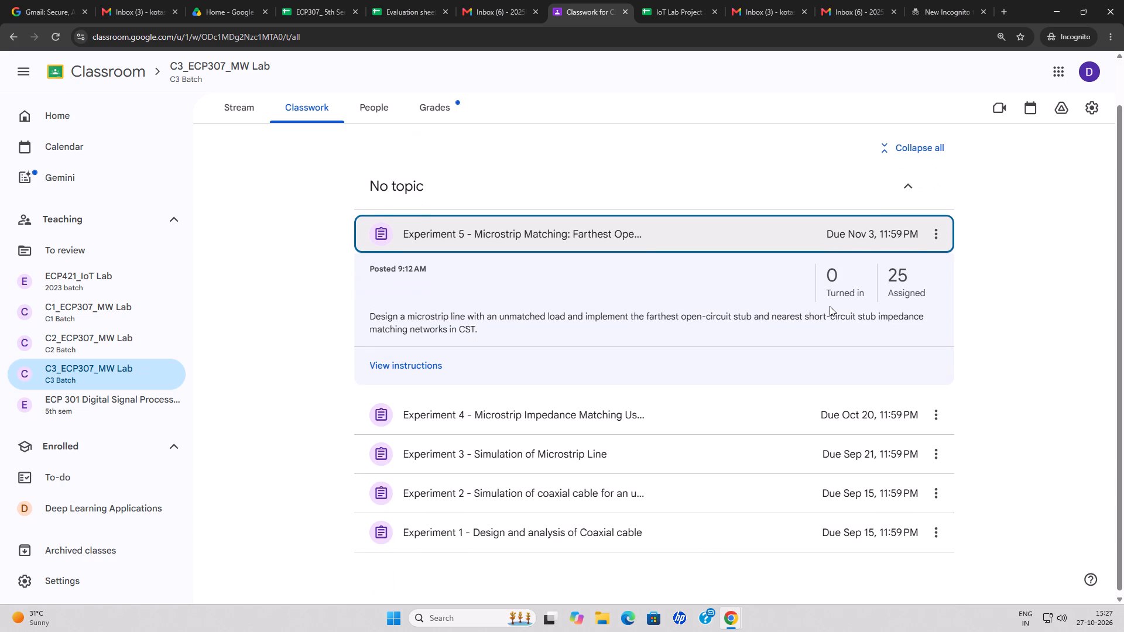
left_click(662, 413)
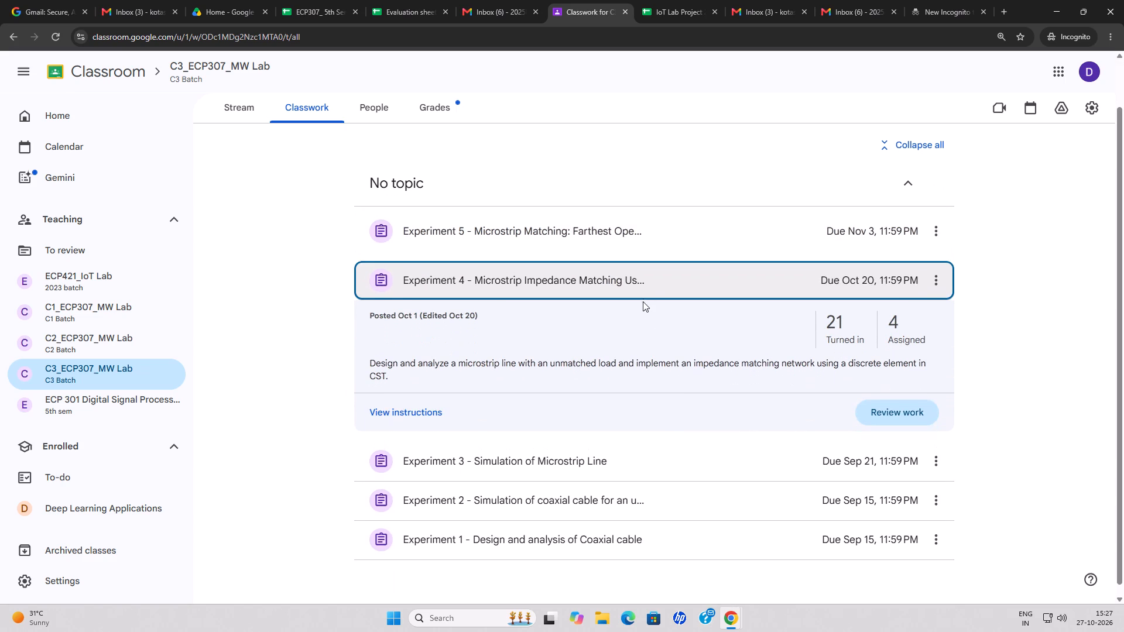
left_click(646, 283)
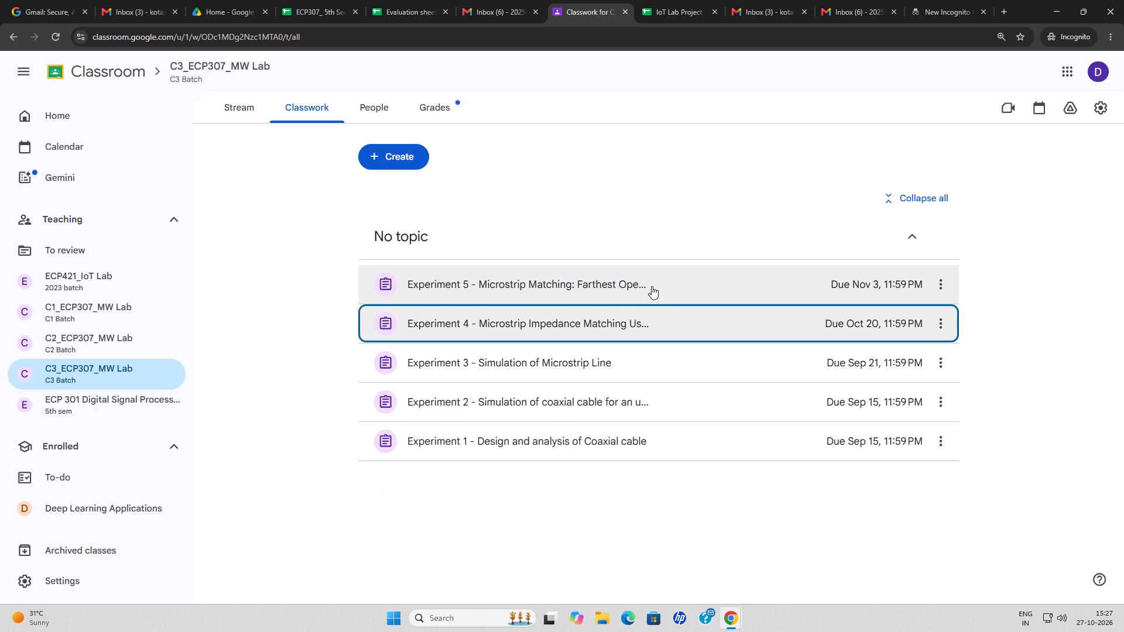
left_click(652, 286)
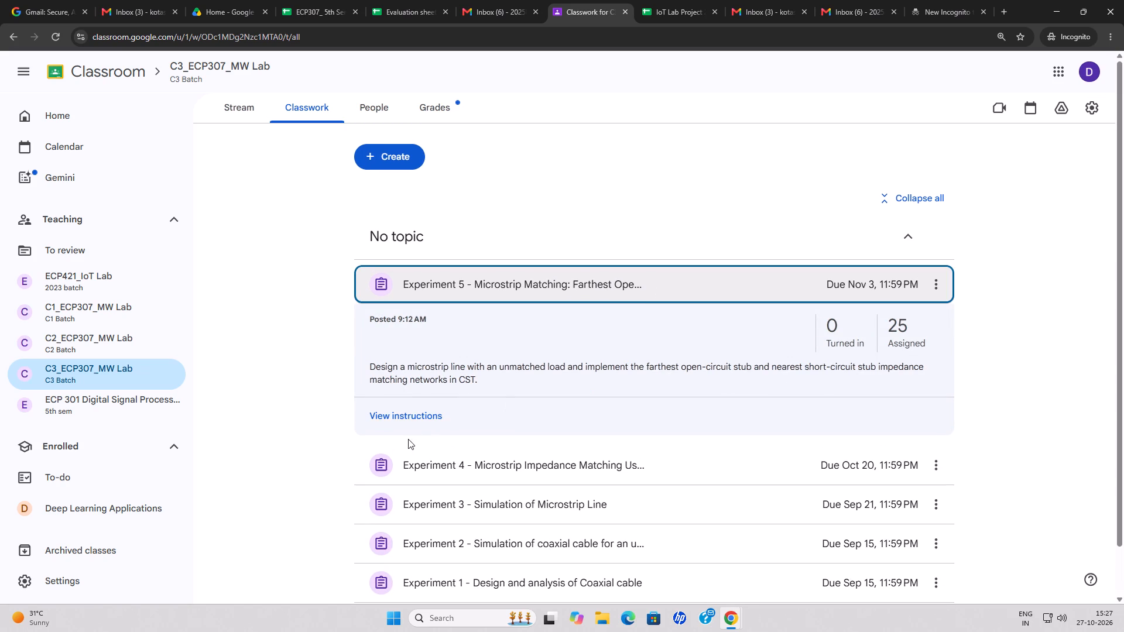
left_click(545, 274)
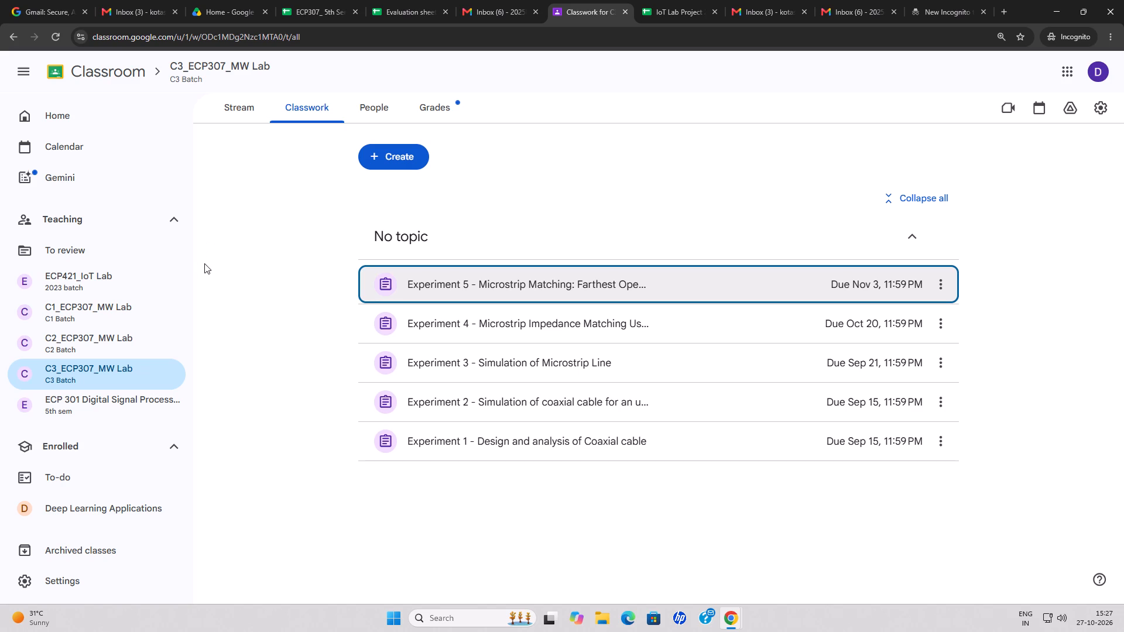
Check the submission status of C3's Experiments 4, 3, 2 and 1 in turn, and collapse the last one.
left_click(542, 333)
scroll(527, 427, "down", 2)
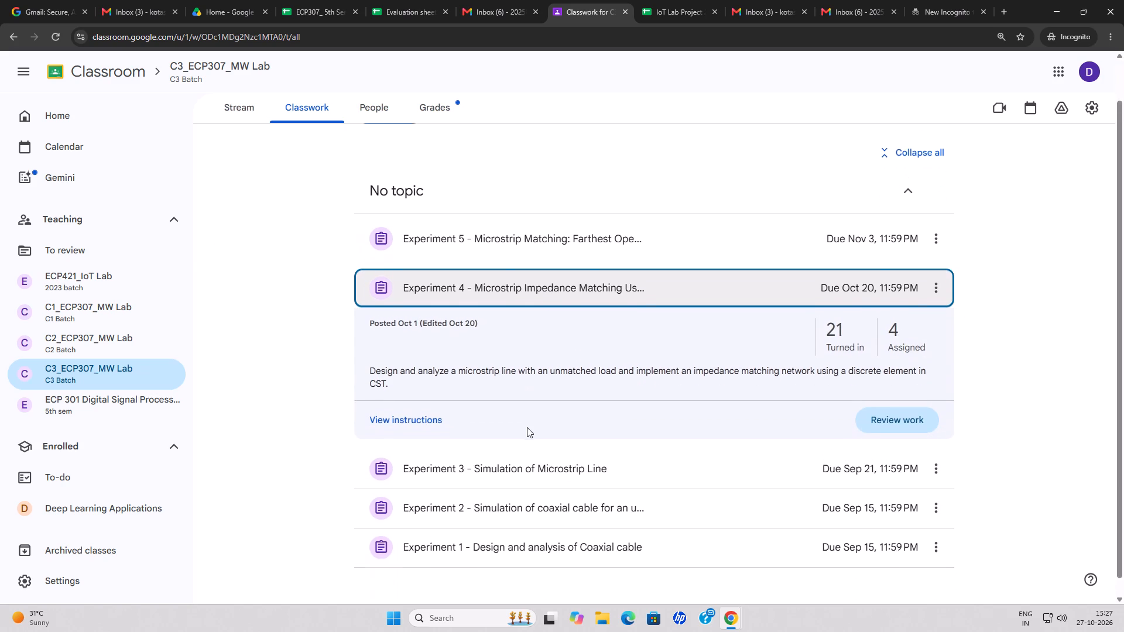
left_click(526, 461)
scroll(526, 459, "down", 1)
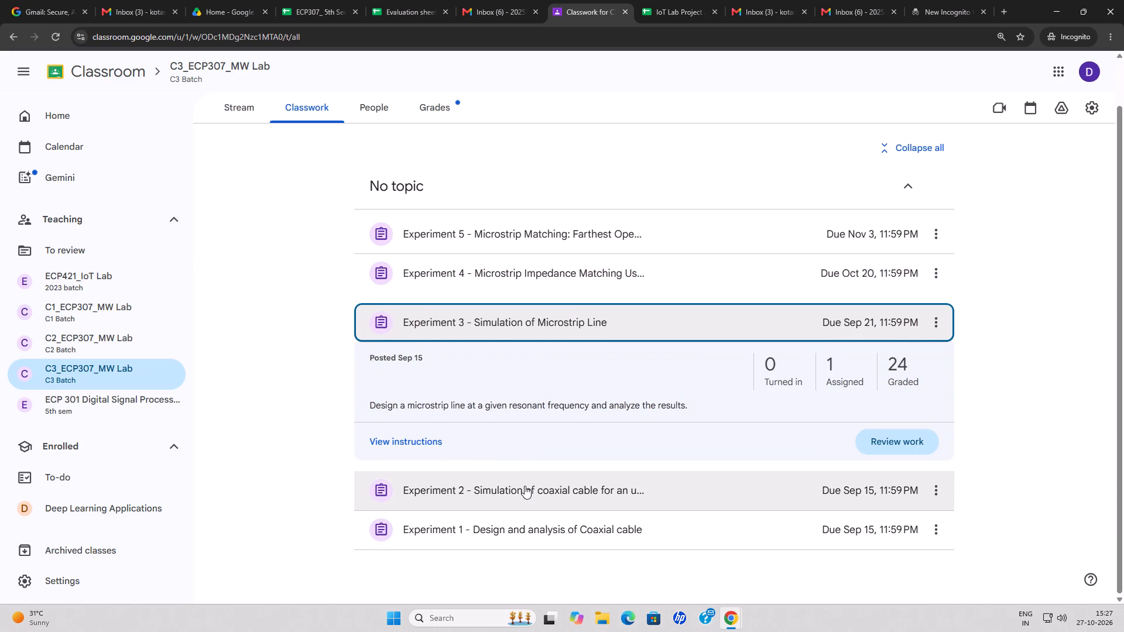
scroll(525, 486, "down", 2)
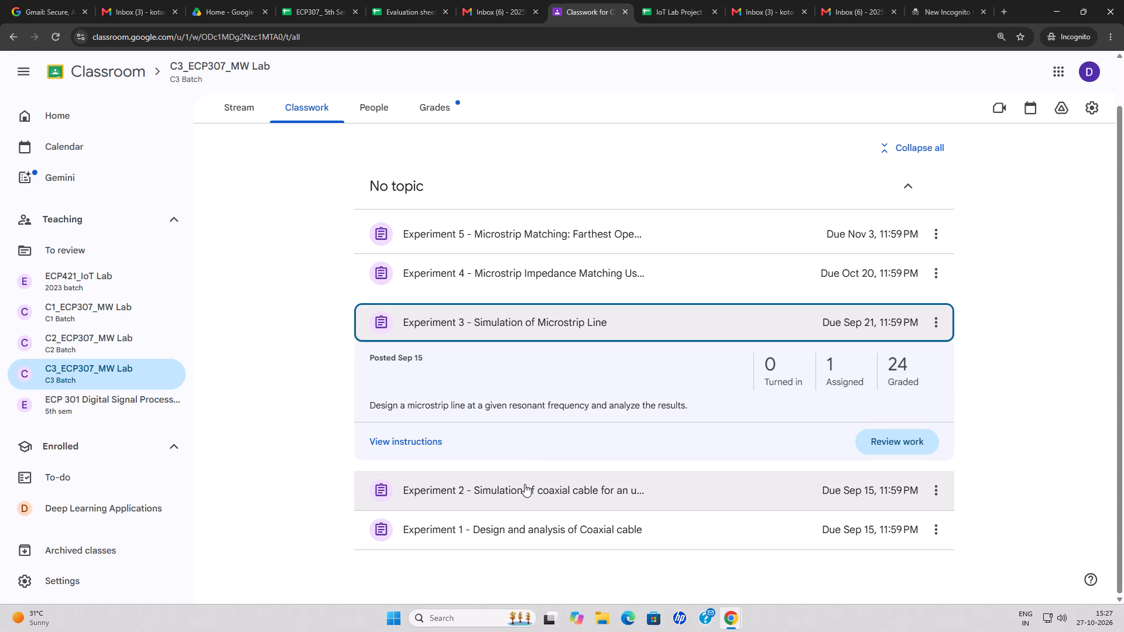
left_click(525, 484)
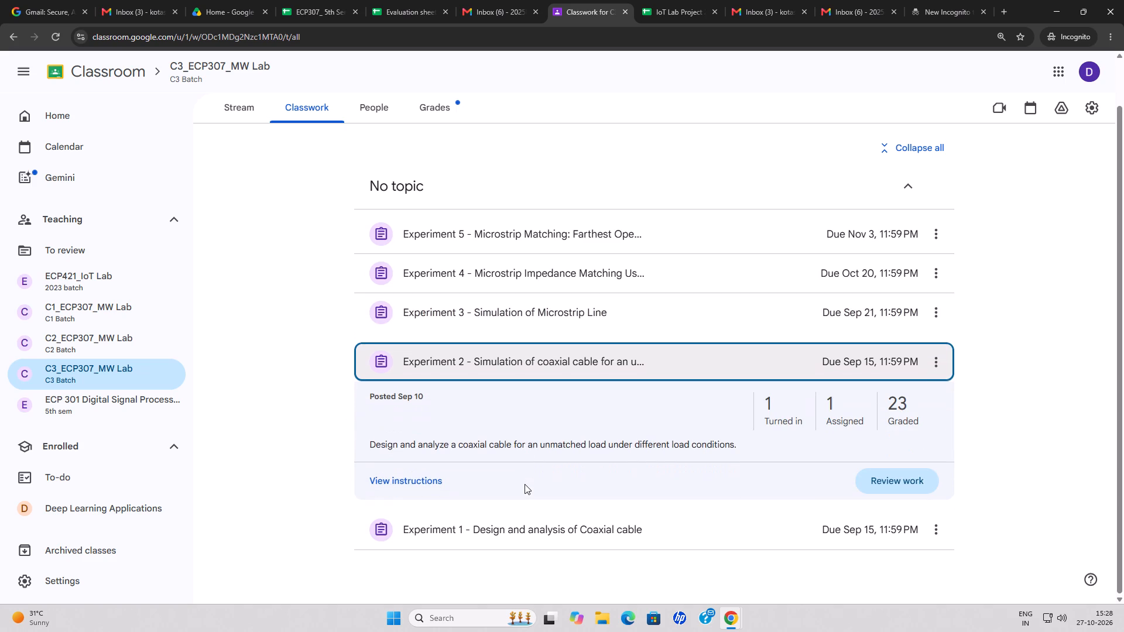
left_click(523, 521)
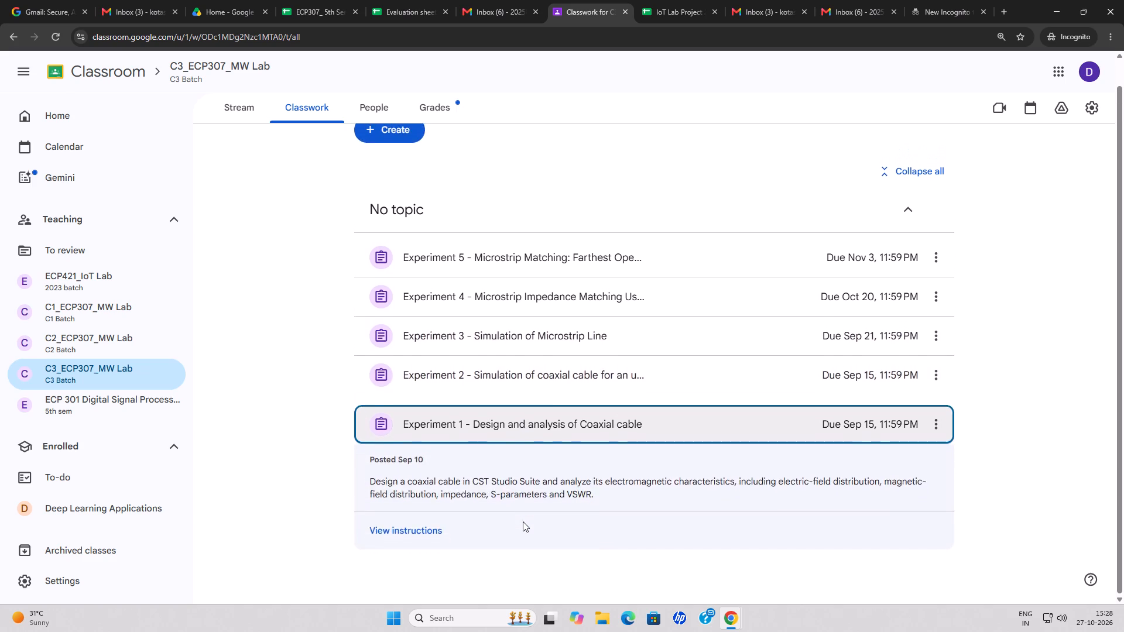
left_click(570, 406)
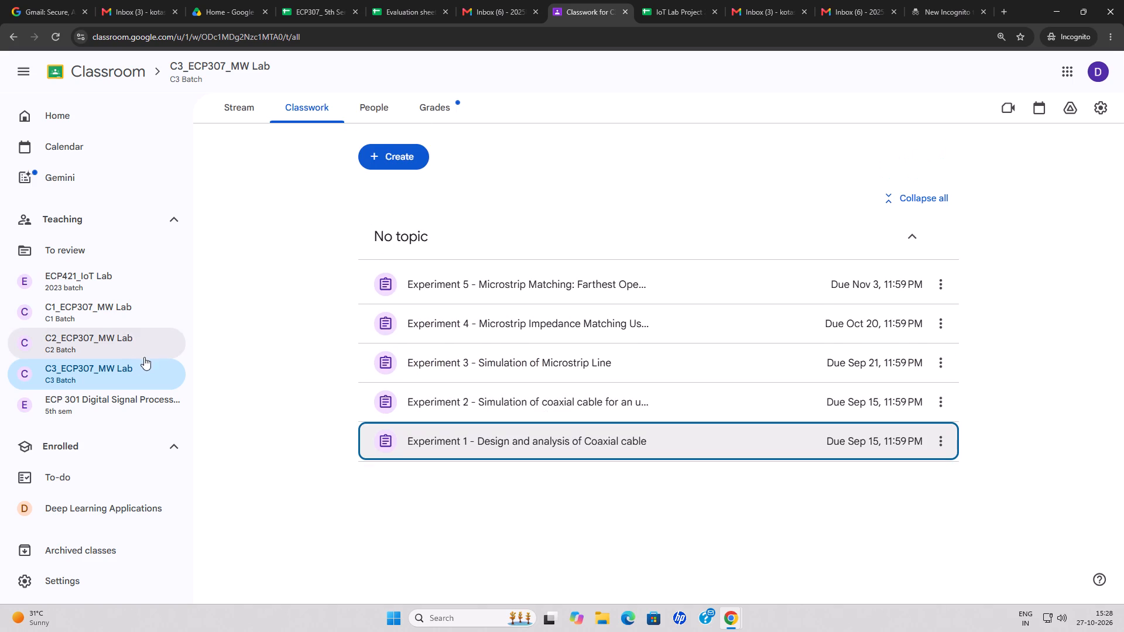
Open the classwork list of the C2_ECP307_MW Lab class.
left_click(132, 358)
left_click(292, 105)
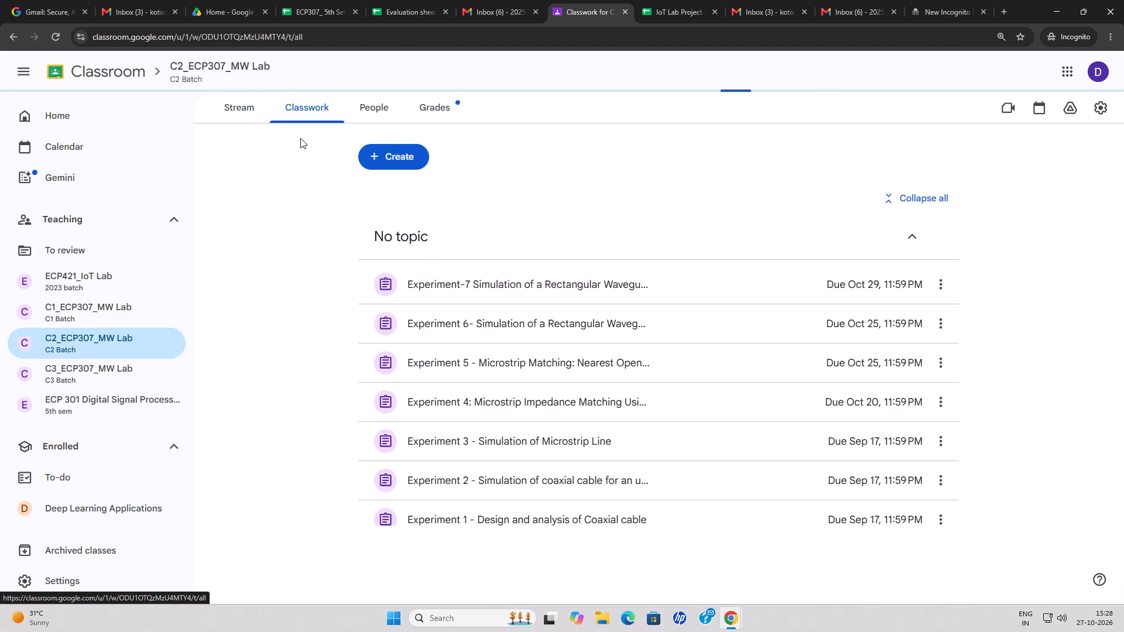
Open the list of teachers and students in the C2_ECP307_MW Lab class.
left_click(389, 90)
left_click(382, 102)
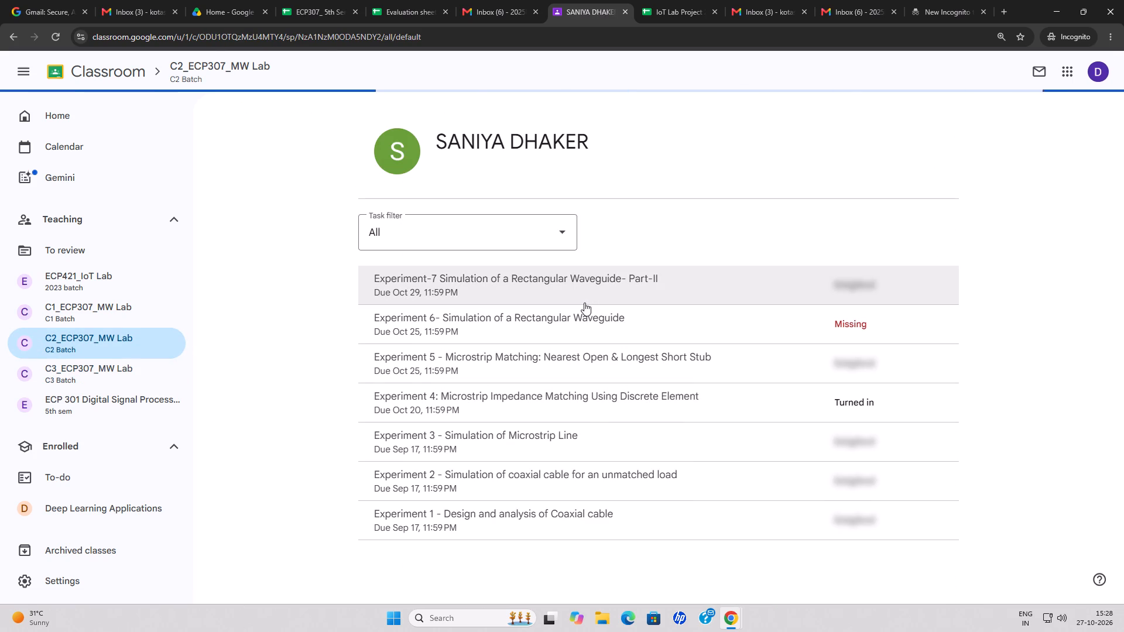
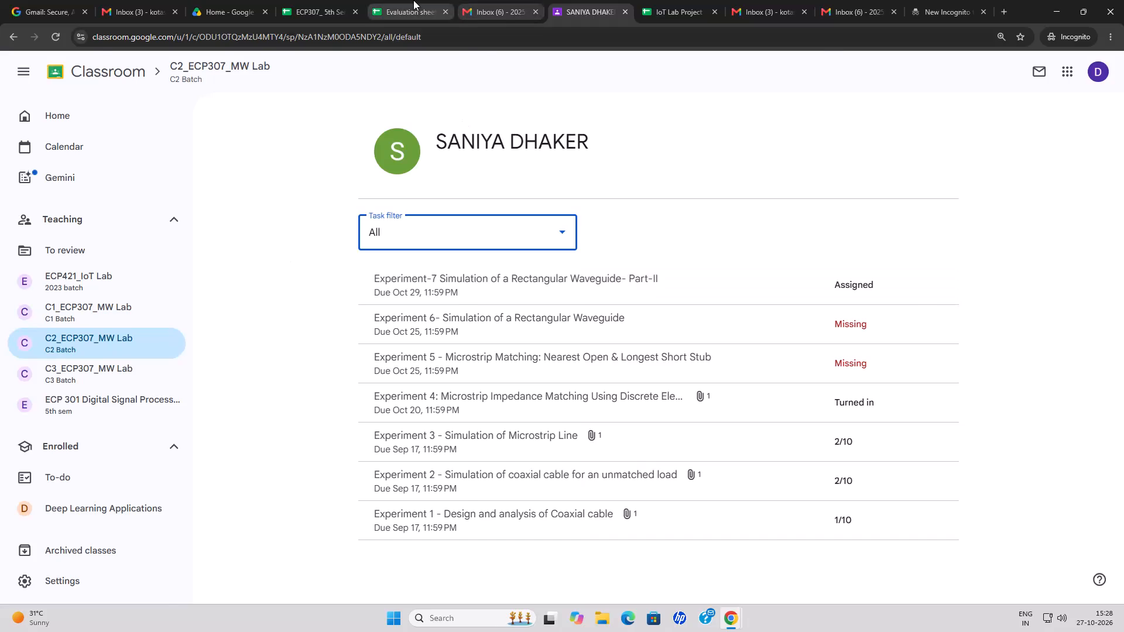
Switch to the ECP307_ 5th Sem (2024 Batch) attendance spreadsheet and show the Sec C2 sheet.
left_click(340, 3)
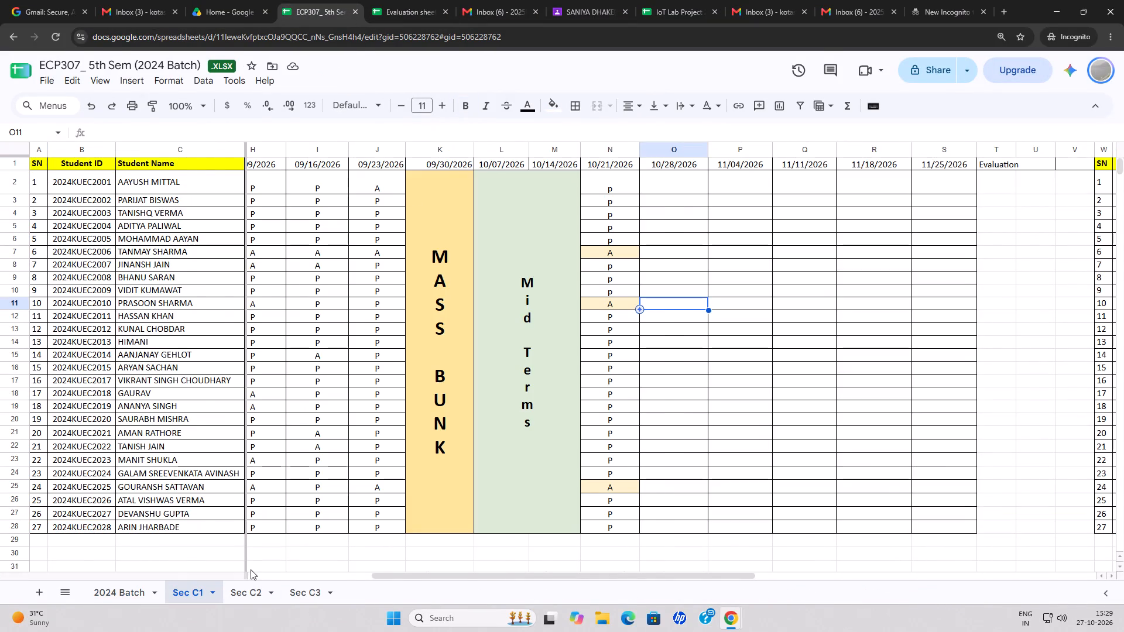
left_click(252, 586)
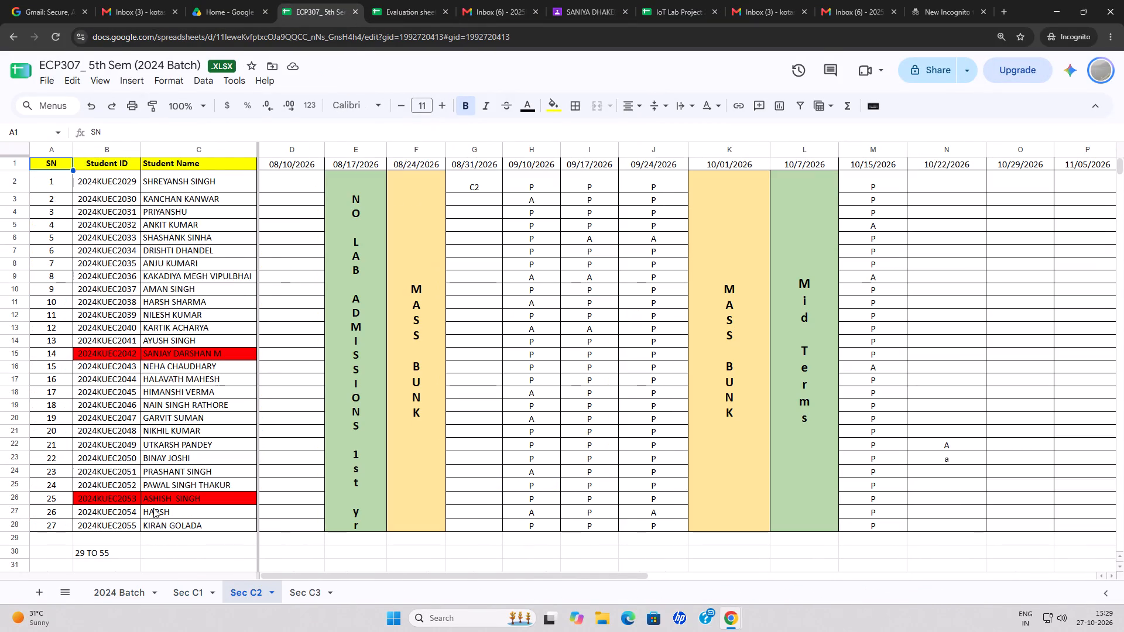
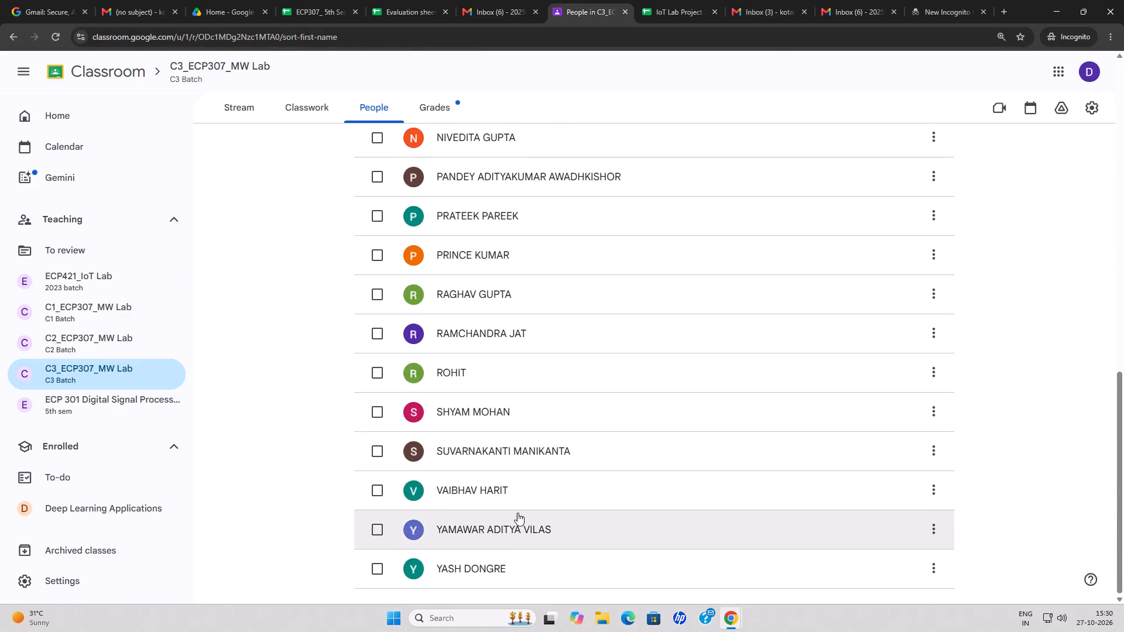
Look through the student roster of the C3_ECP307_MW Lab class again.
scroll(515, 501, "up", 12)
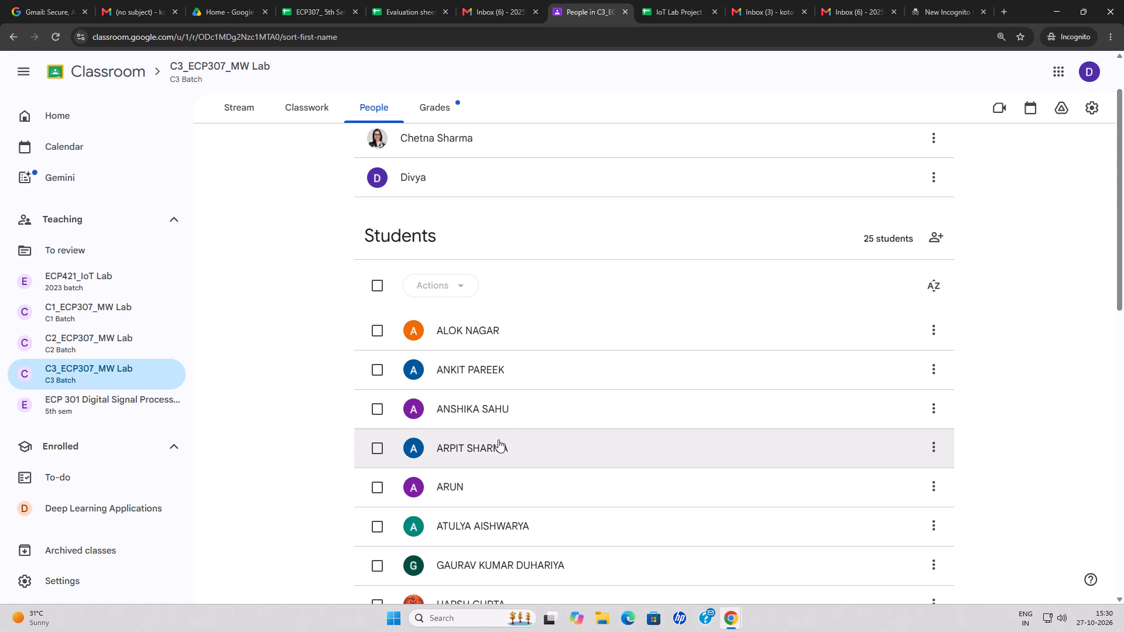
scroll(498, 427, "down", 7)
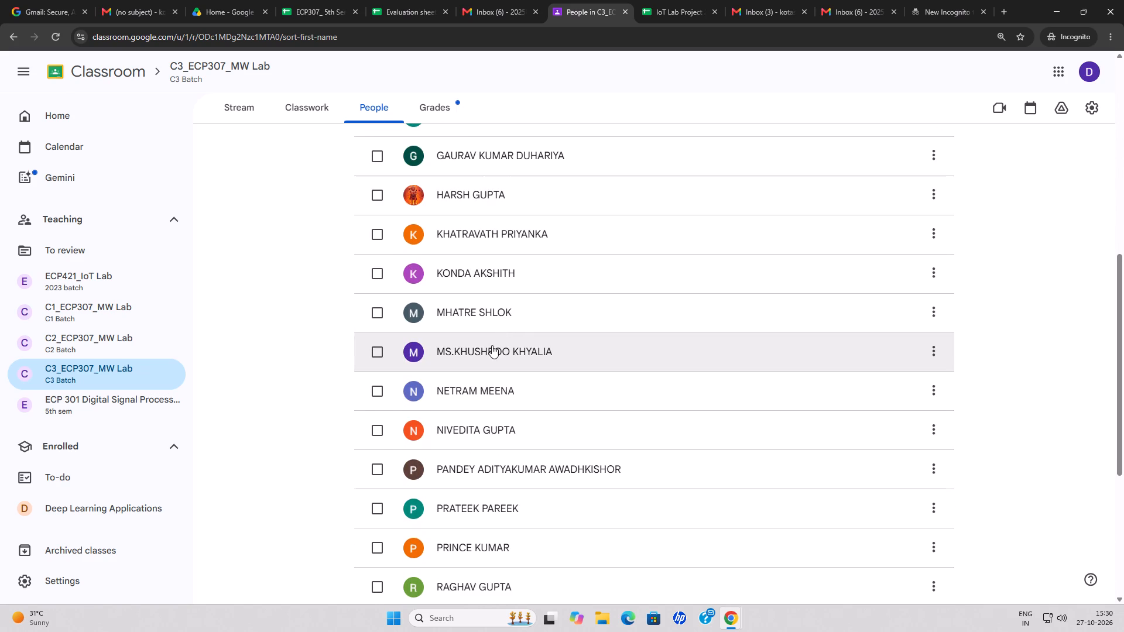
Open the C2_ECP307_MW Lab class.
left_click(83, 351)
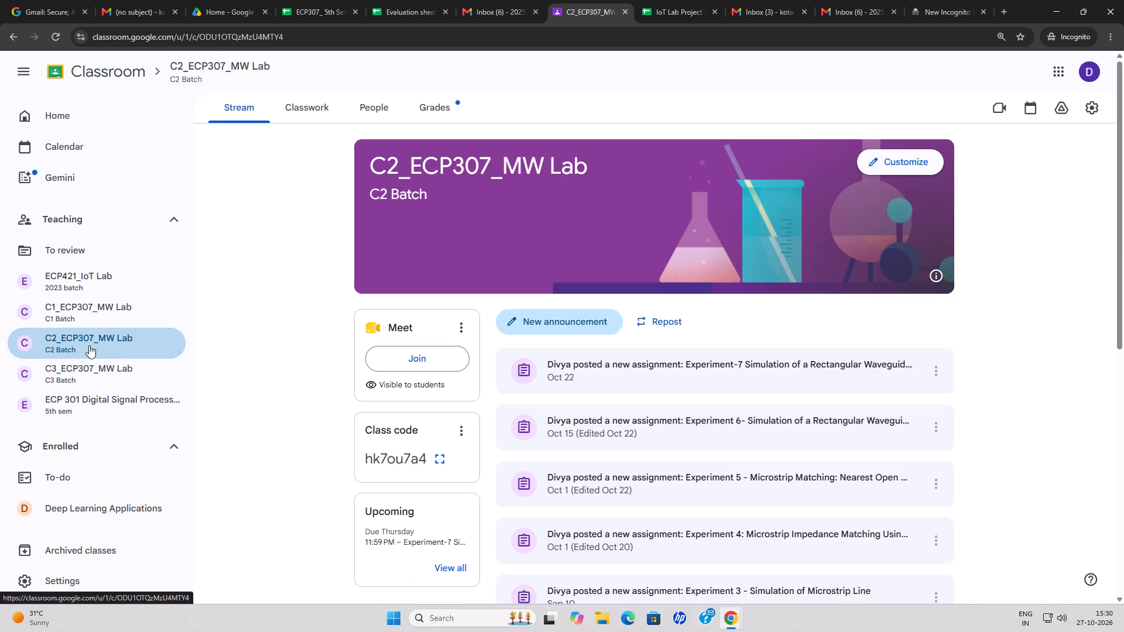
Switch to the ECP307_ 5th Sem (2024 Batch) spreadsheet and open the Sec C3 attendance sheet.
left_click(282, 0)
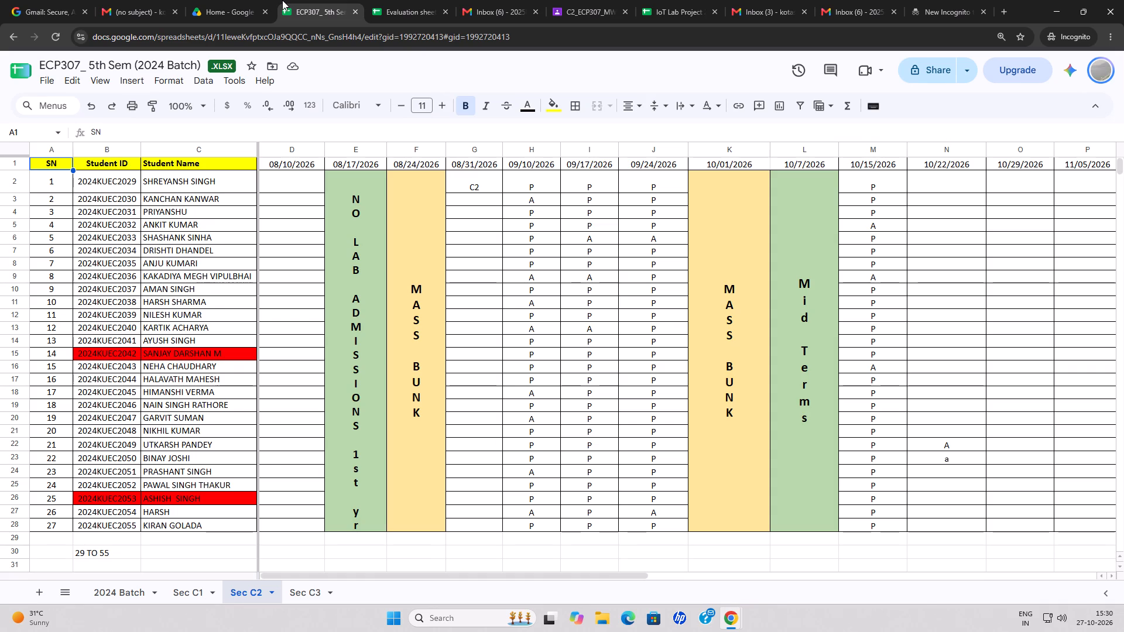
left_click(304, 596)
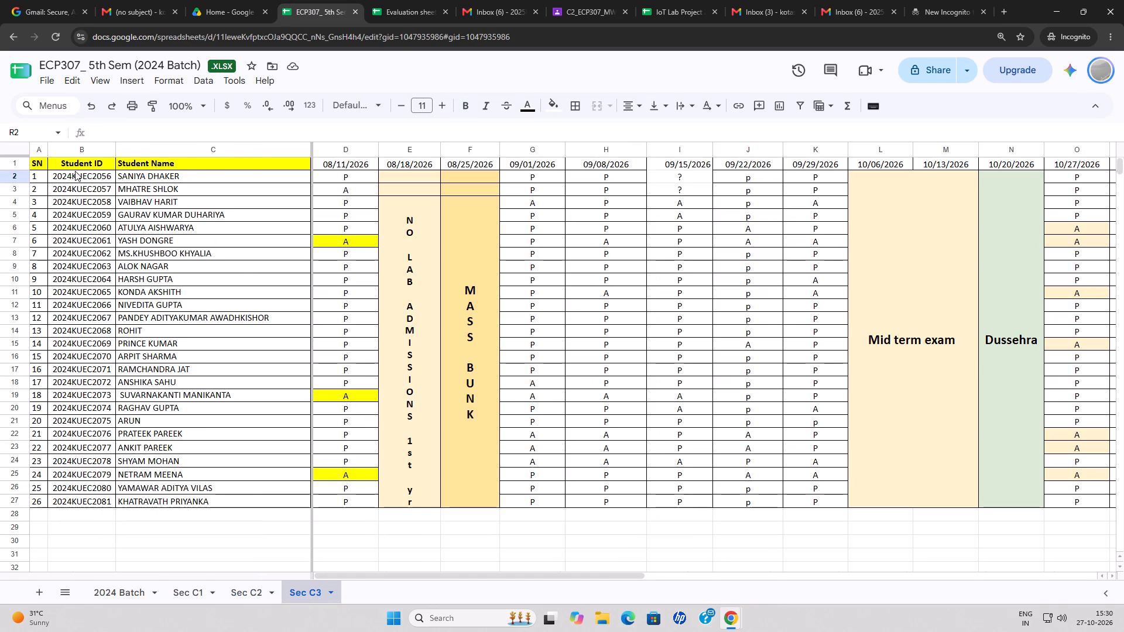
Copy the student ID text of the first student listed in the Sec C3 attendance sheet.
double_click(77, 180)
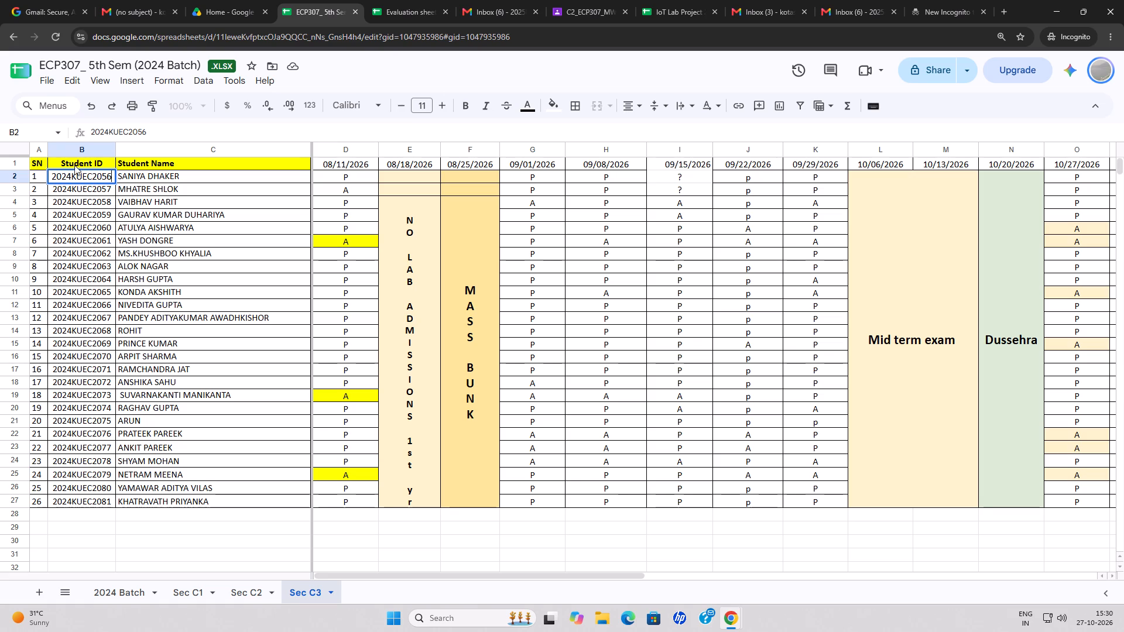
double_click(97, 172)
key("ctrl+c")
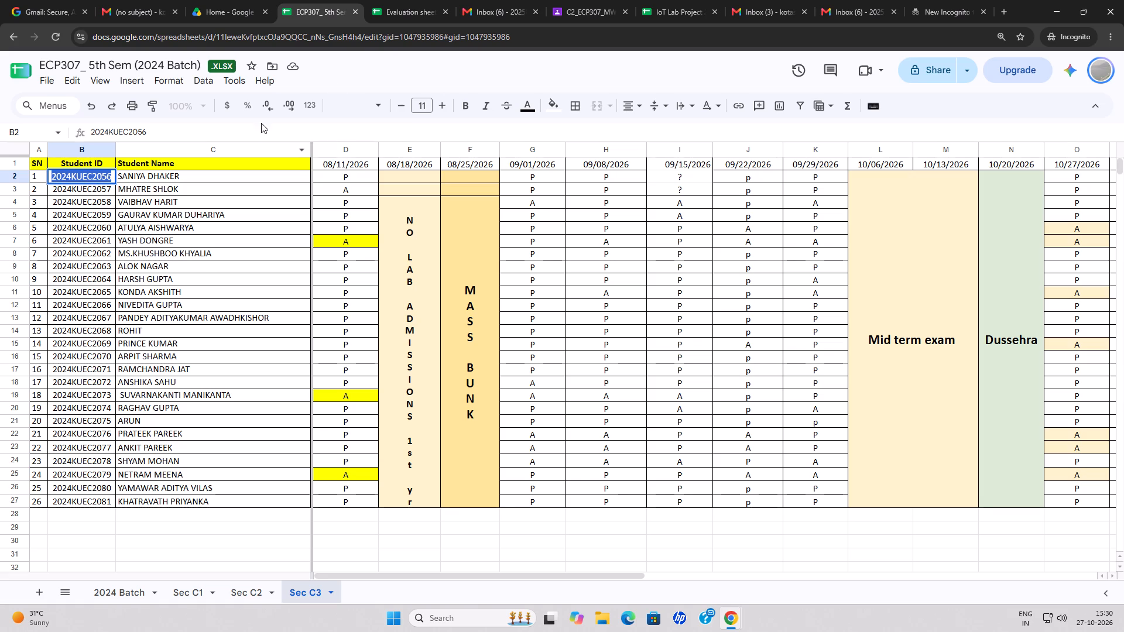
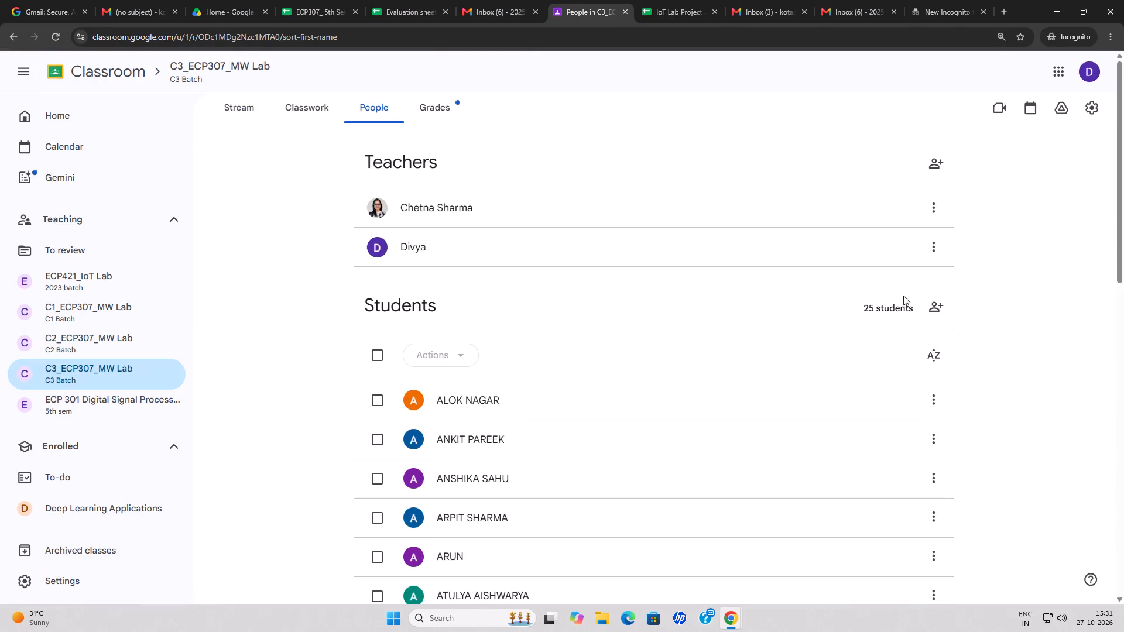
Invite the student found by the copied student ID to the C3_ECP307_MW Lab class.
left_click(943, 312)
left_click(477, 239)
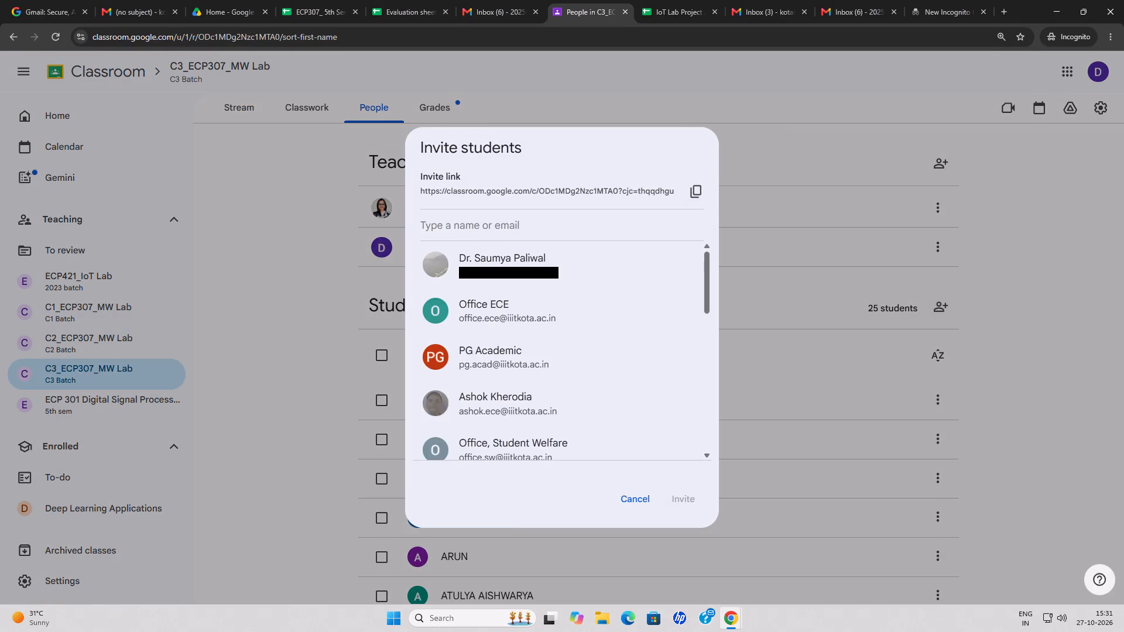
left_click(482, 221)
key("ctrl+v")
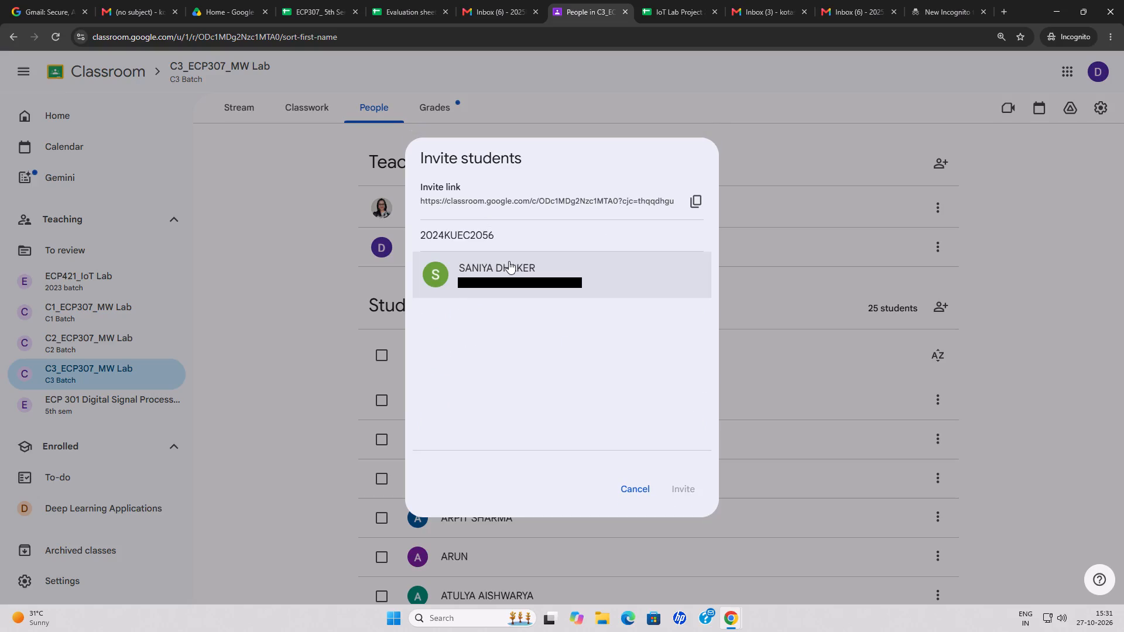
left_click(509, 261)
left_click(690, 503)
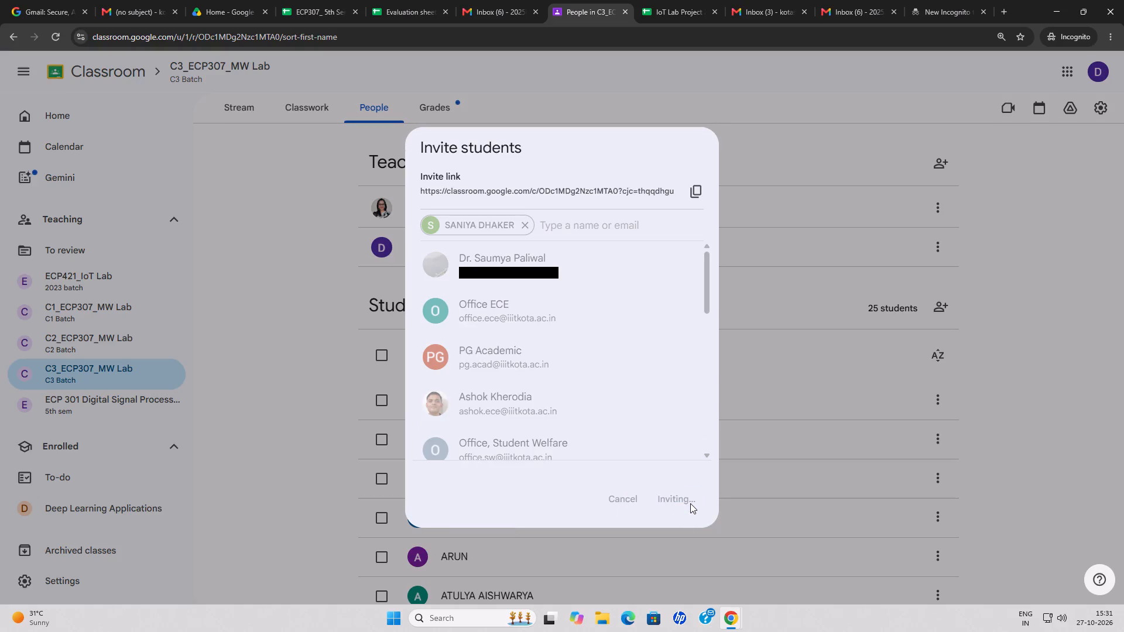
Check the C3_ECP307_MW Lab student roster against the Sec C3 attendance sheet in the ECP307_ 5th Sem (2024 Batch) spreadsheet.
scroll(579, 477, "down", 11)
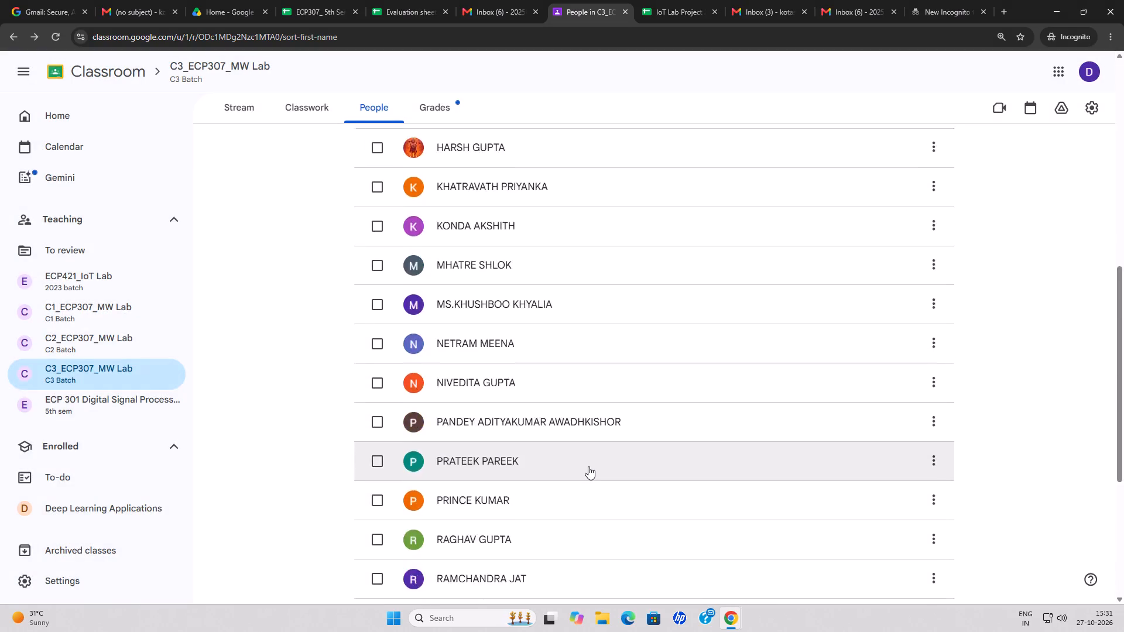
scroll(588, 466, "down", 19)
scroll(263, 235, "up", 8)
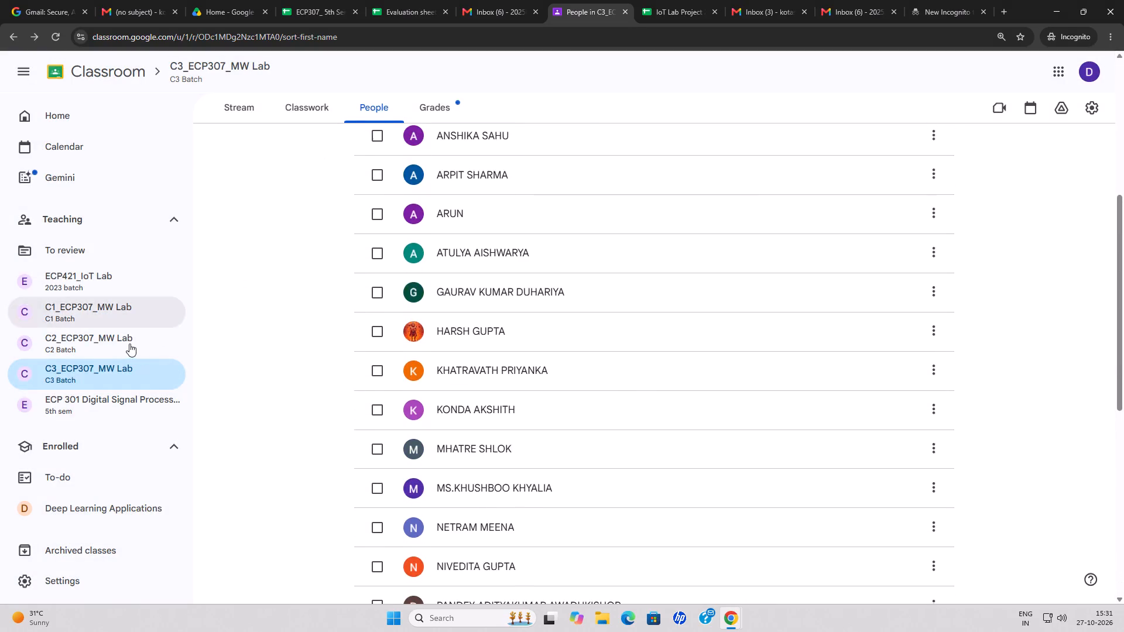
left_click(285, 0)
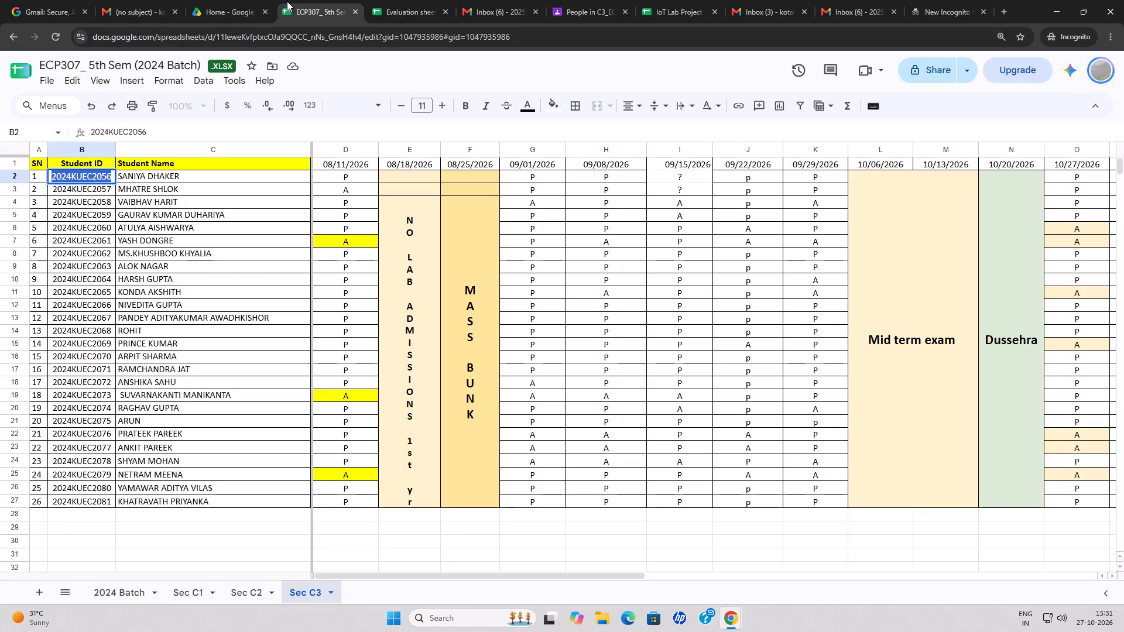
left_click(200, 291)
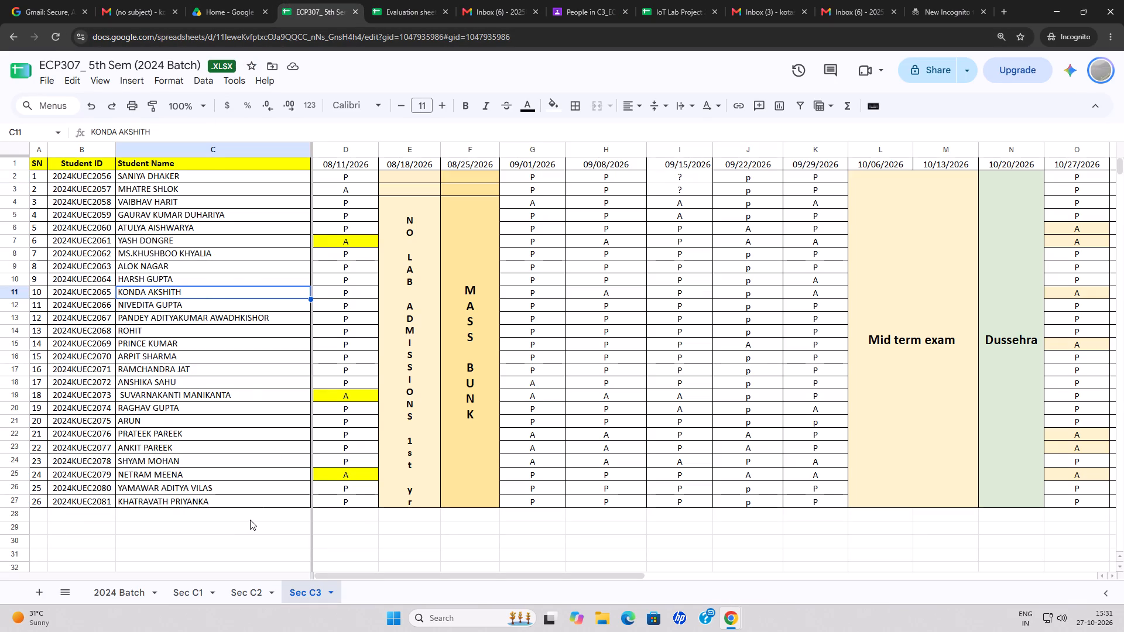
left_click(250, 520)
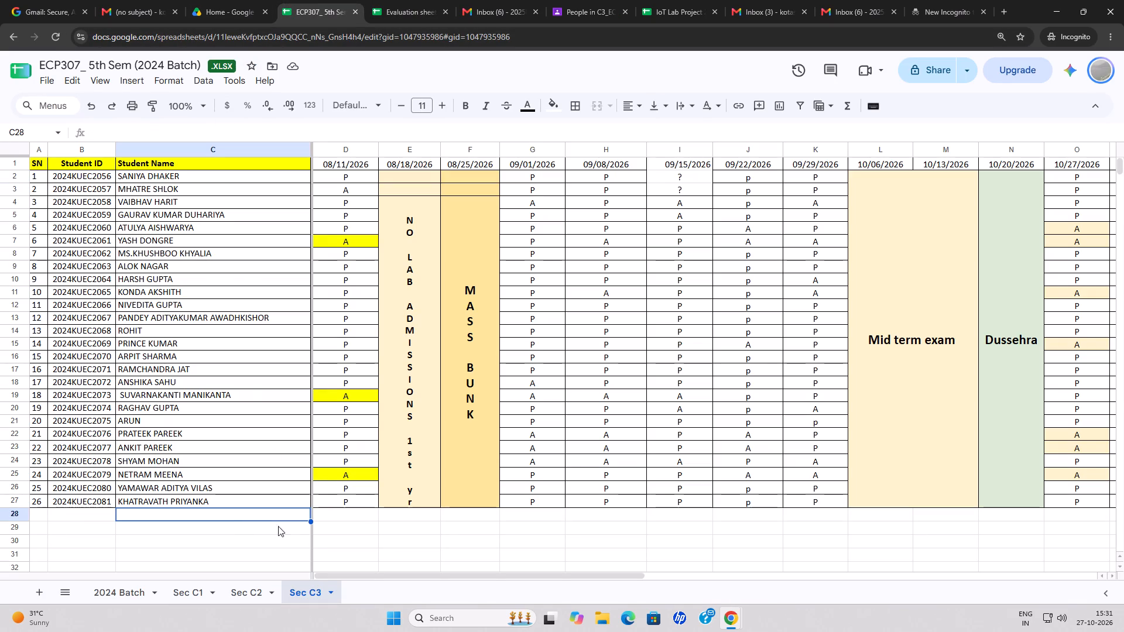
left_click_drag(415, 573, 537, 570)
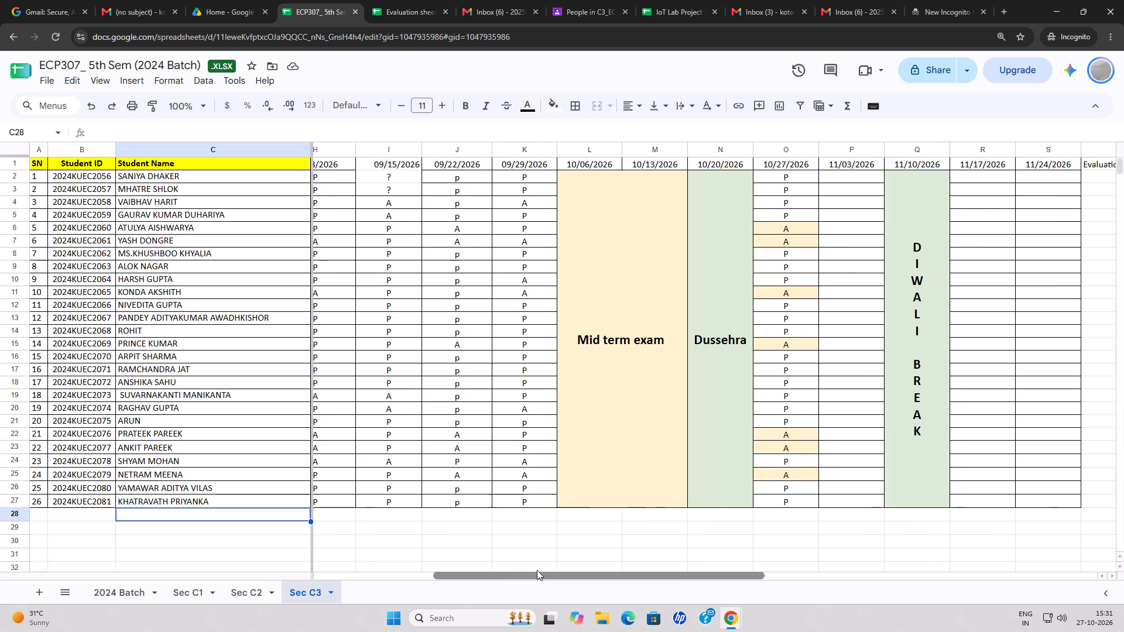
left_click_drag(537, 570, 454, 585)
Copy the merged DIWALI BREAK block from the Sec C3 sheet into the 11/12/2026 column of the Sec C2 sheet.
left_click(261, 593)
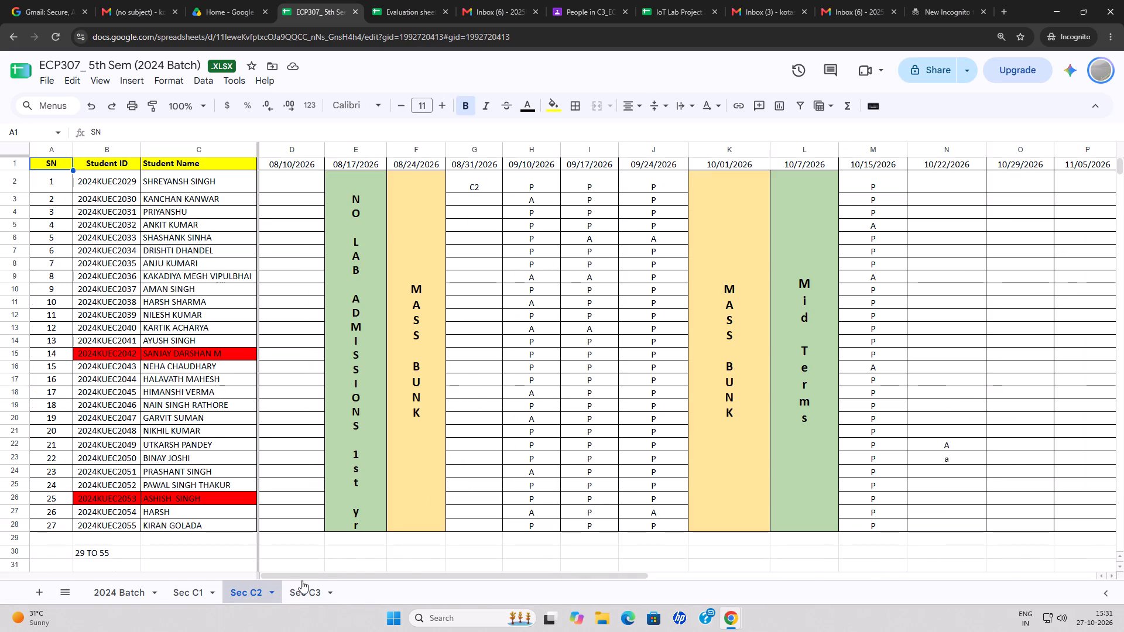
left_click(293, 601)
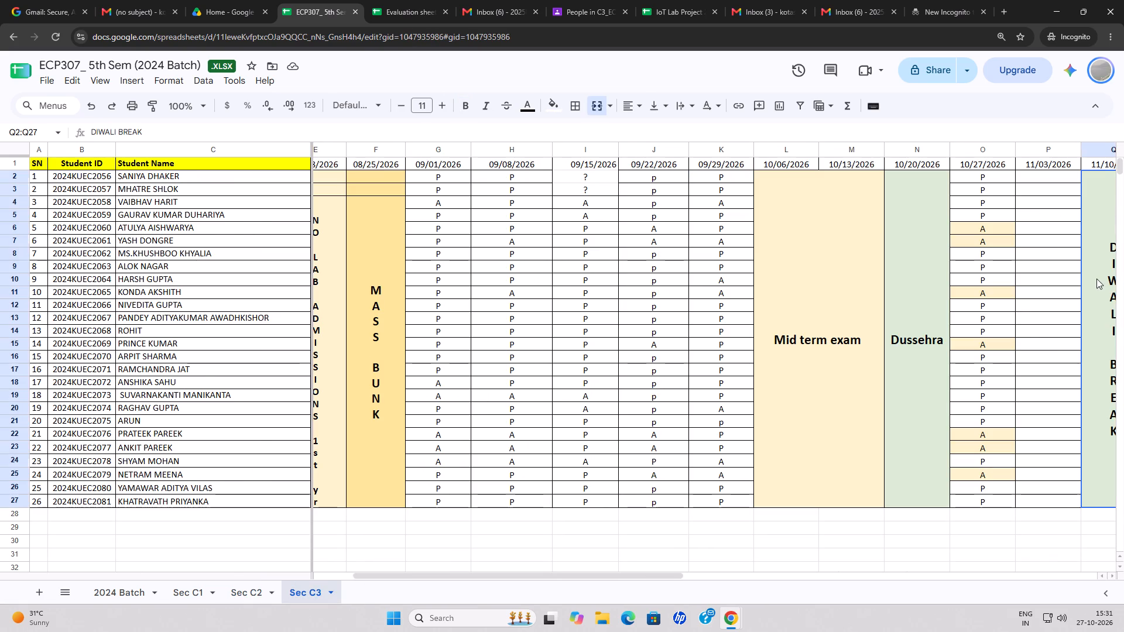
left_click(1096, 279)
key("ctrl+c")
left_click(272, 606)
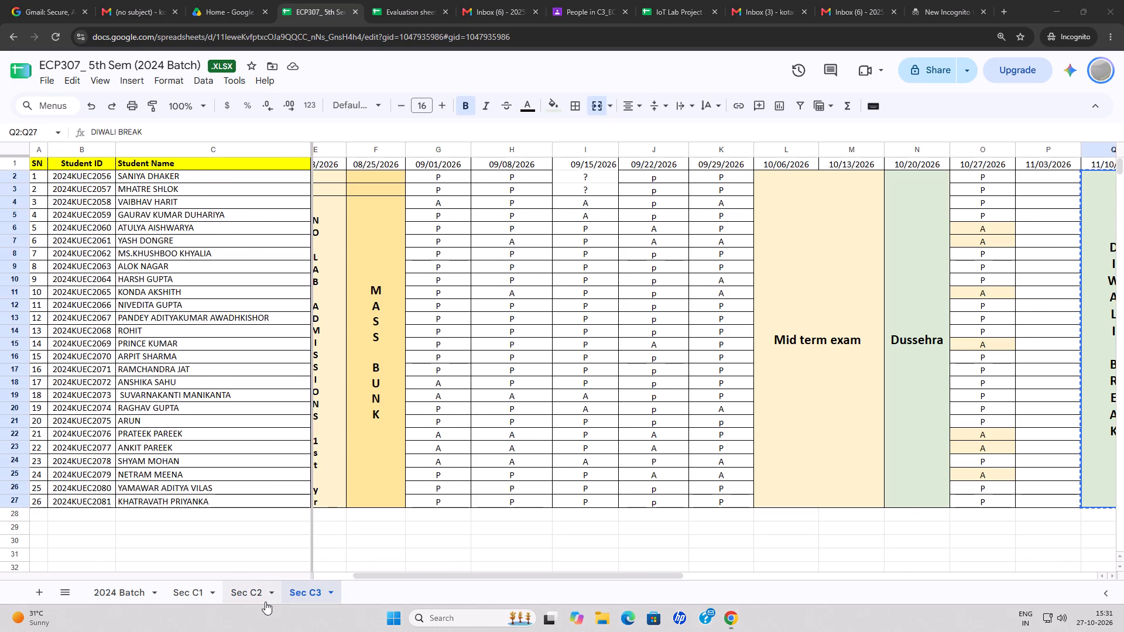
left_click(265, 602)
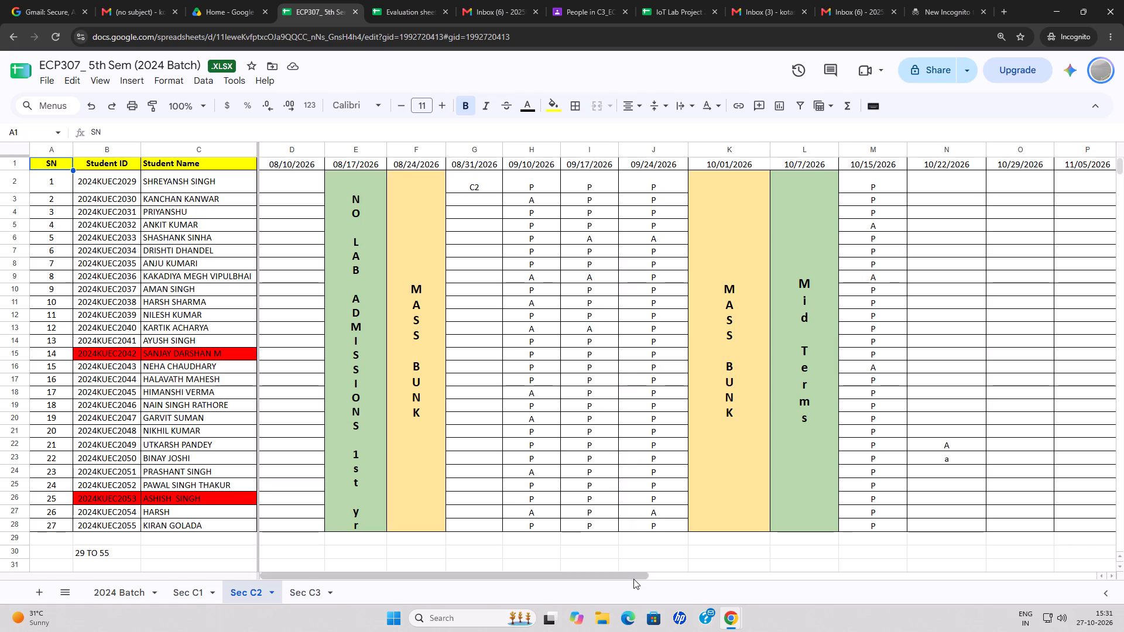
left_click_drag(635, 576, 712, 574)
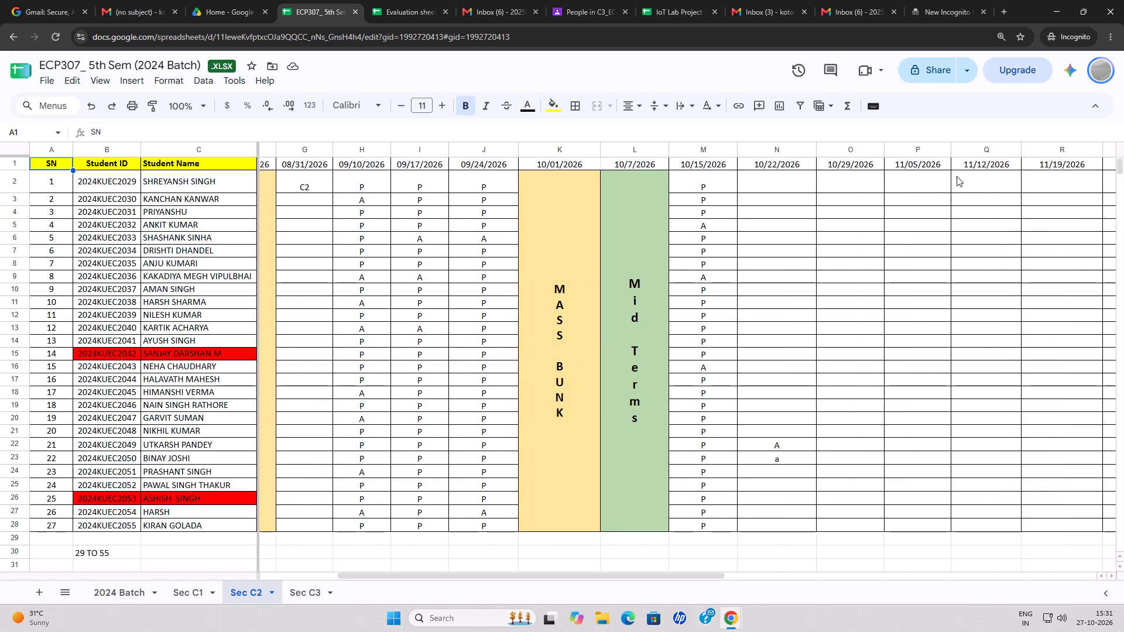
left_click(968, 176)
key("ctrl+v")
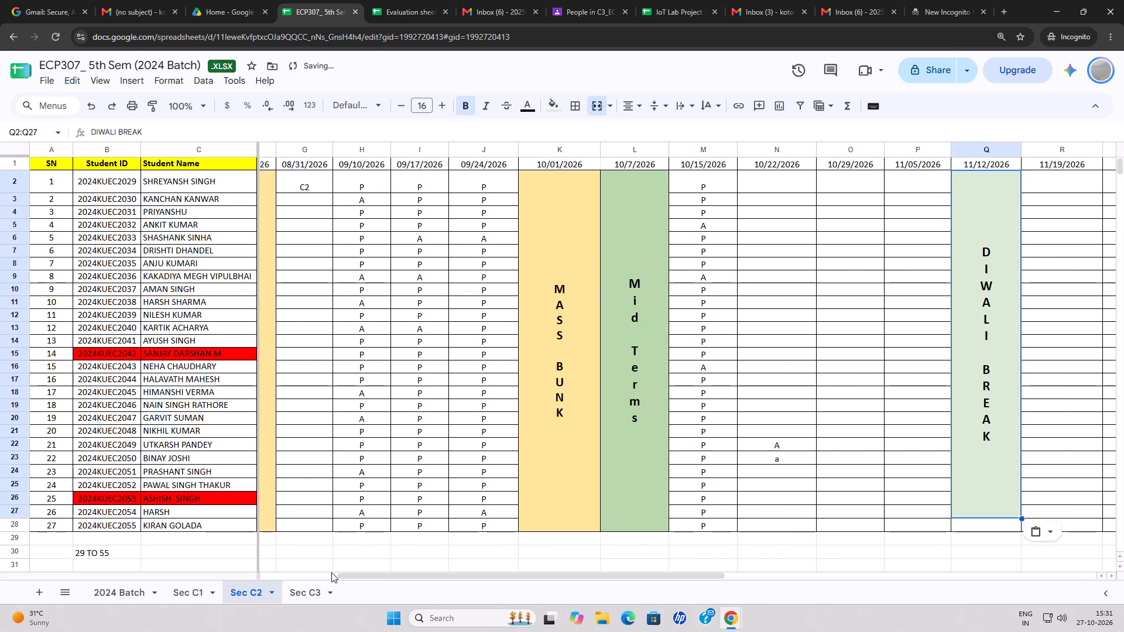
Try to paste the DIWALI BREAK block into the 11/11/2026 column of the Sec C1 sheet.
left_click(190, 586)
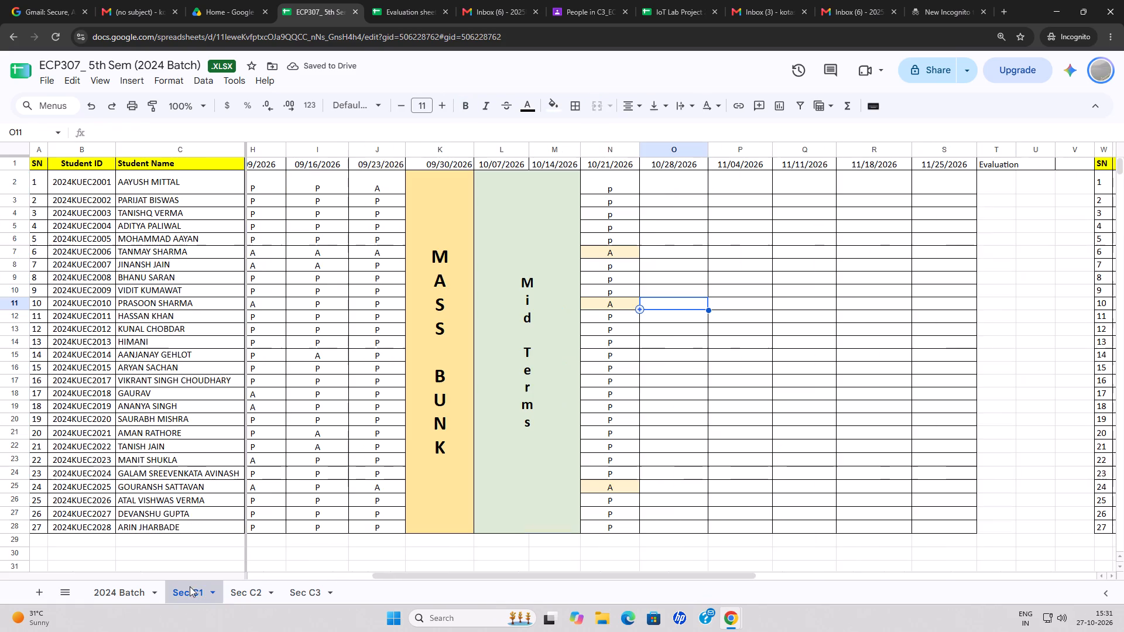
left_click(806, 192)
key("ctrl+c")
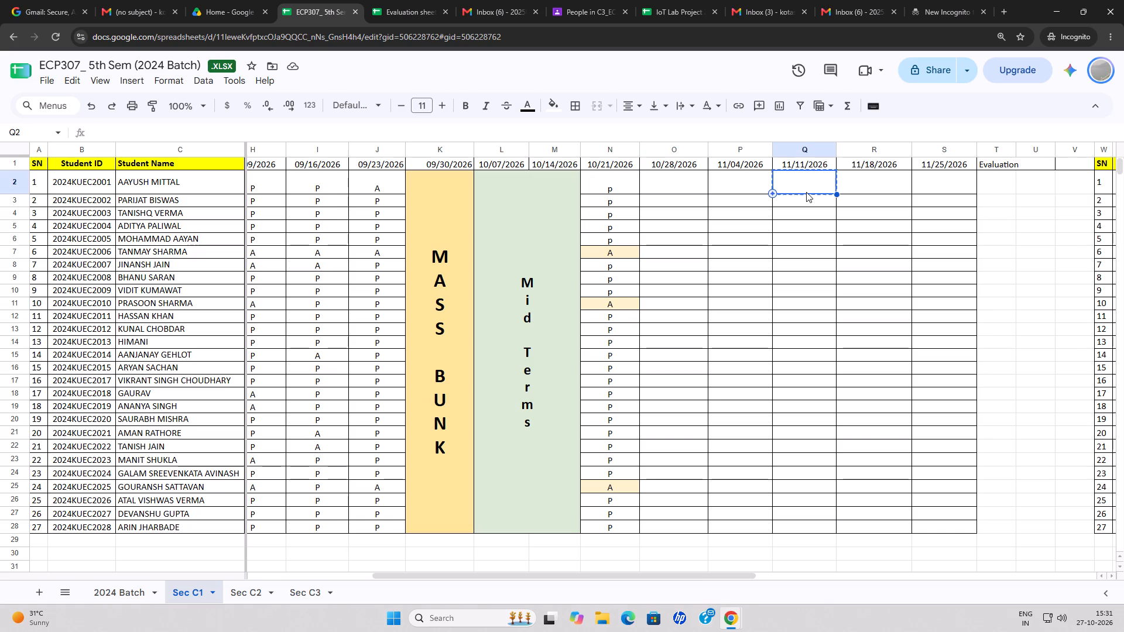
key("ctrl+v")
Copy the DIWALI BREAK block from the Sec C3 sheet into the 11/11/2026 column of the Sec C1 sheet.
left_click(282, 600)
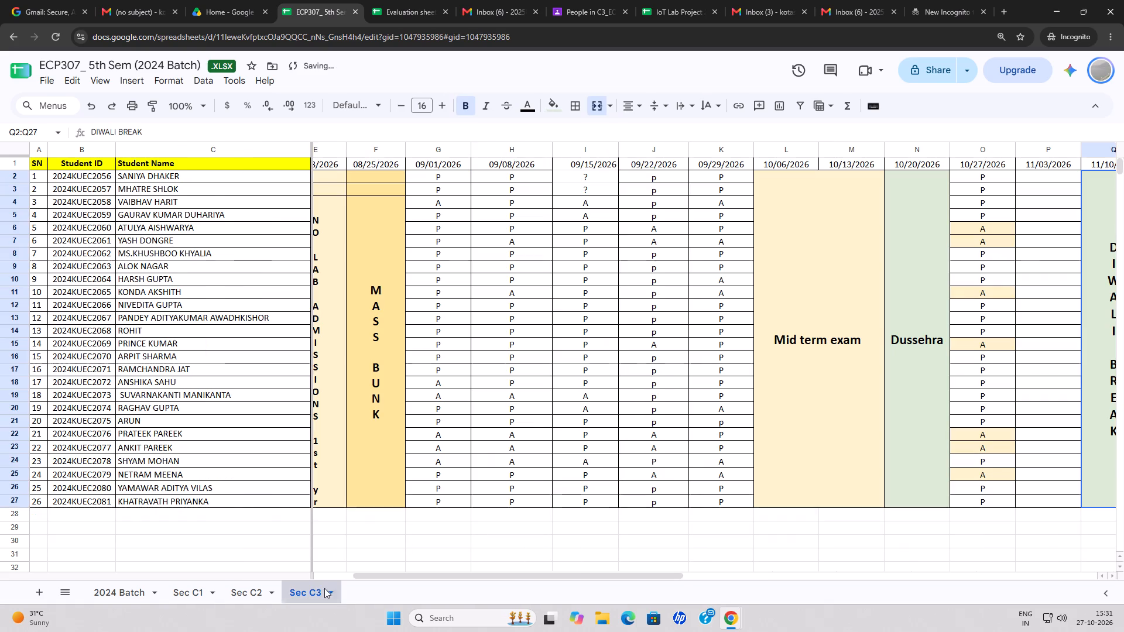
left_click(1097, 207)
key("ctrl+c")
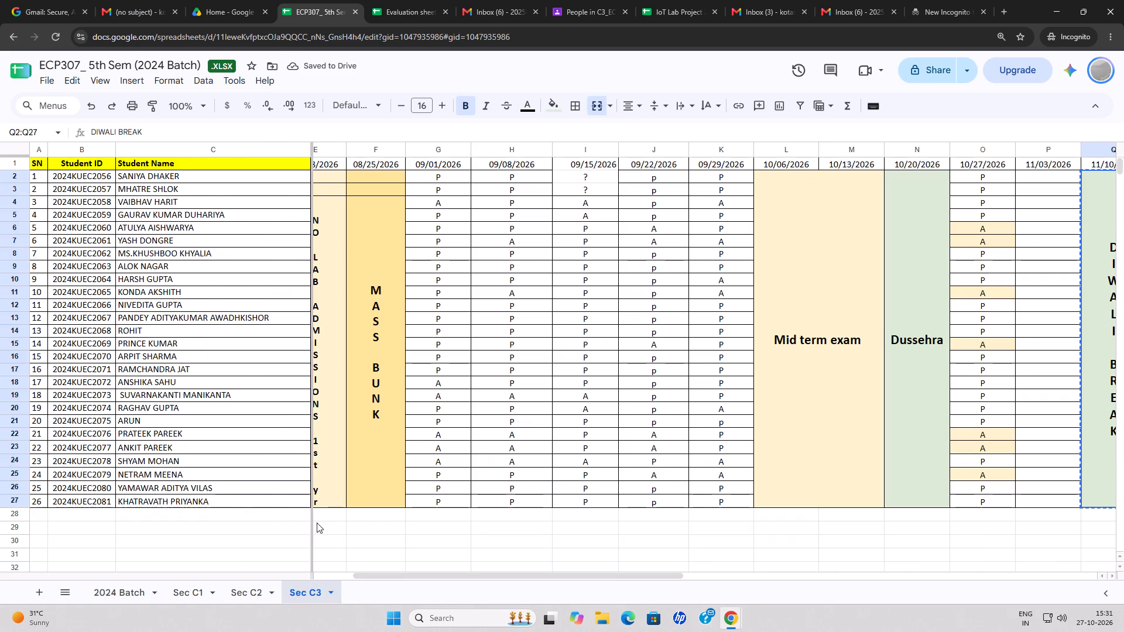
left_click(196, 597)
left_click(858, 185)
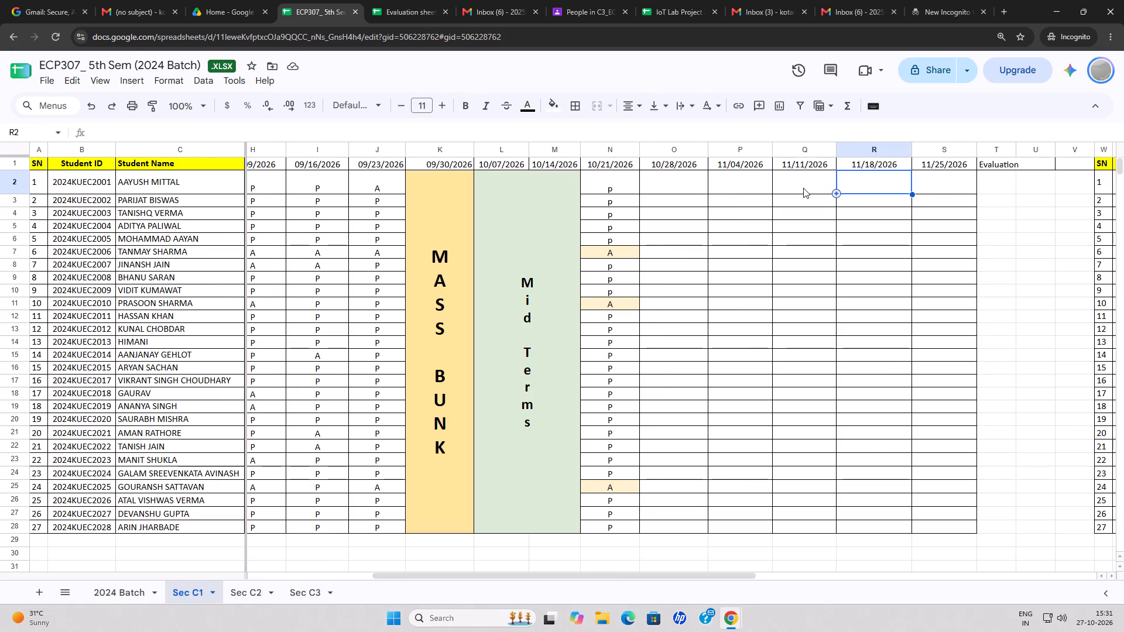
left_click(803, 188)
key("ctrl+v")
left_click(888, 215)
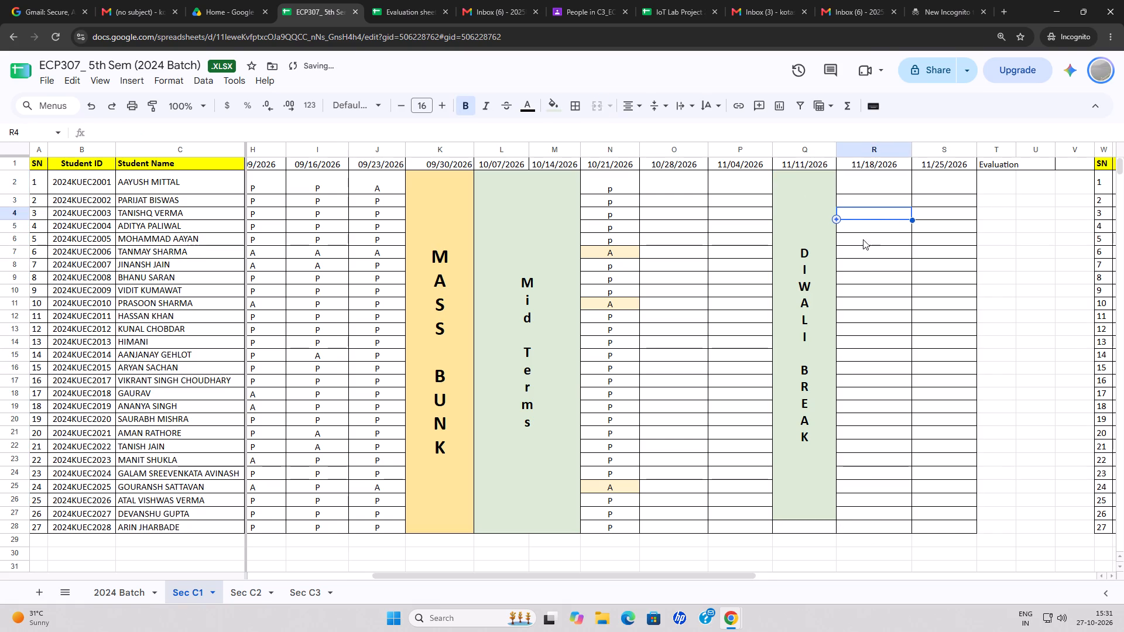
Review the date columns and break blocks on the Sec C1 attendance sheet and check the Sec C2 sheet.
left_click(810, 476)
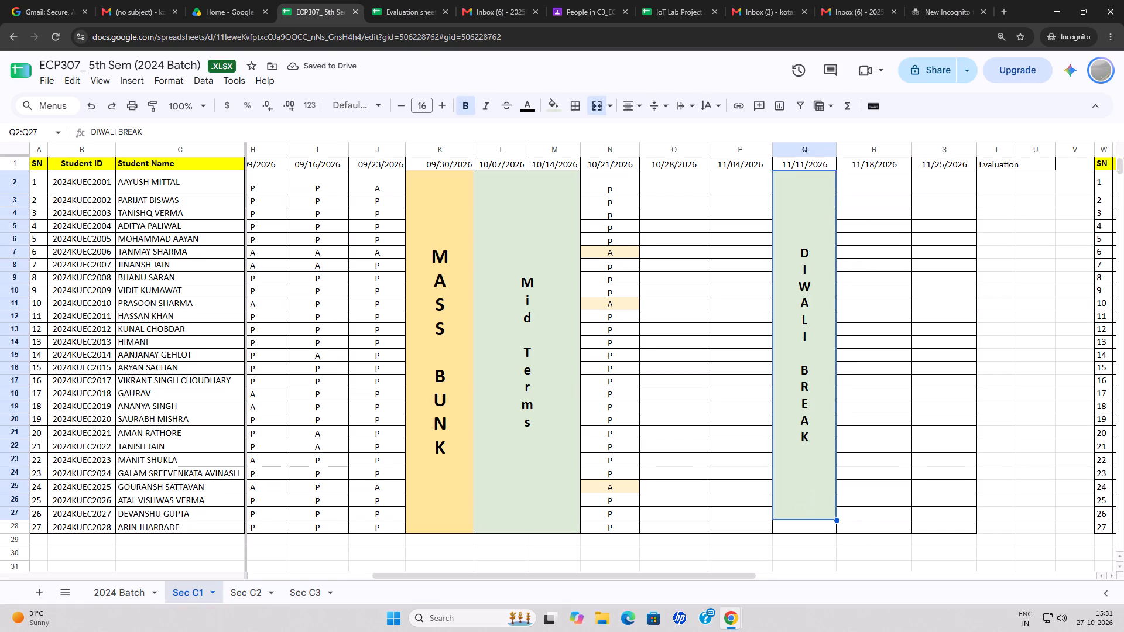
left_click(741, 549)
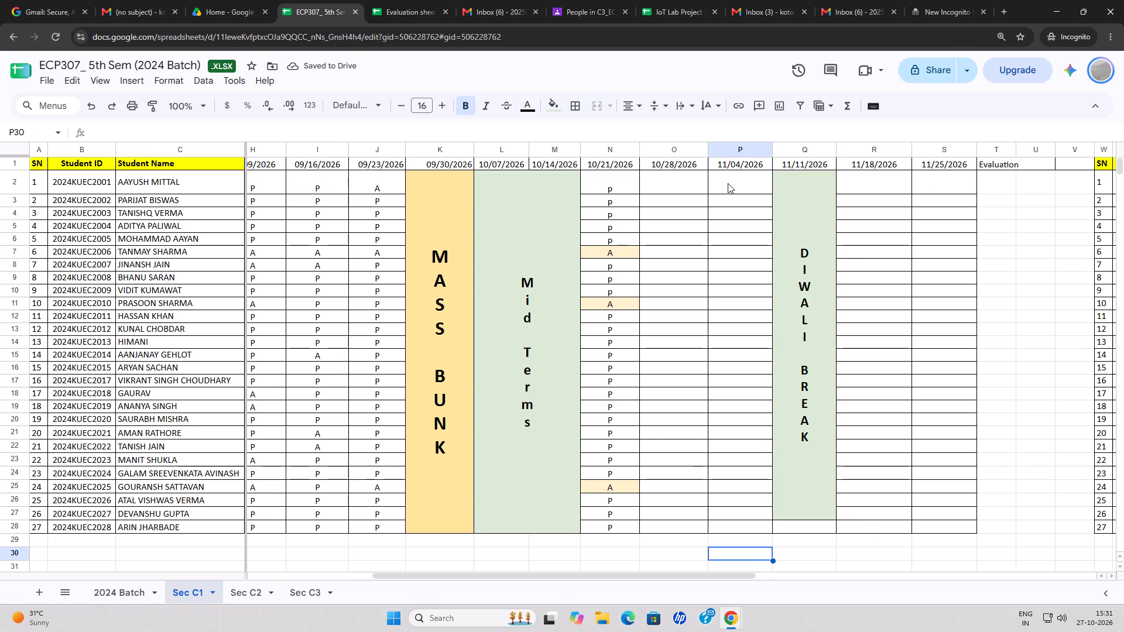
left_click(863, 169)
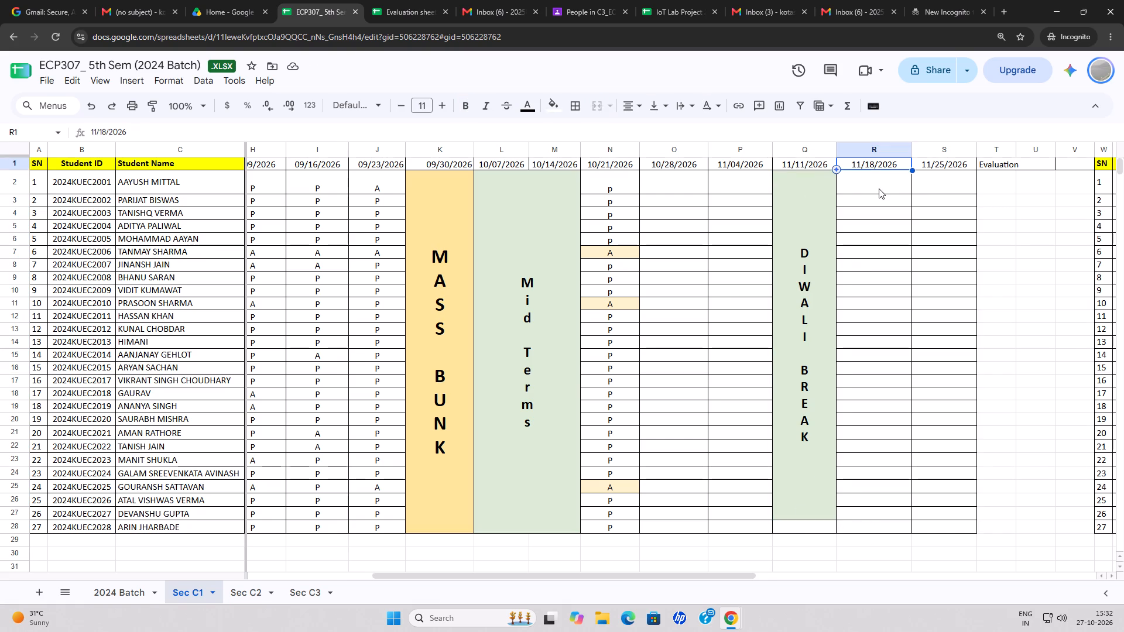
left_click(879, 188)
left_click_drag(628, 577, 460, 569)
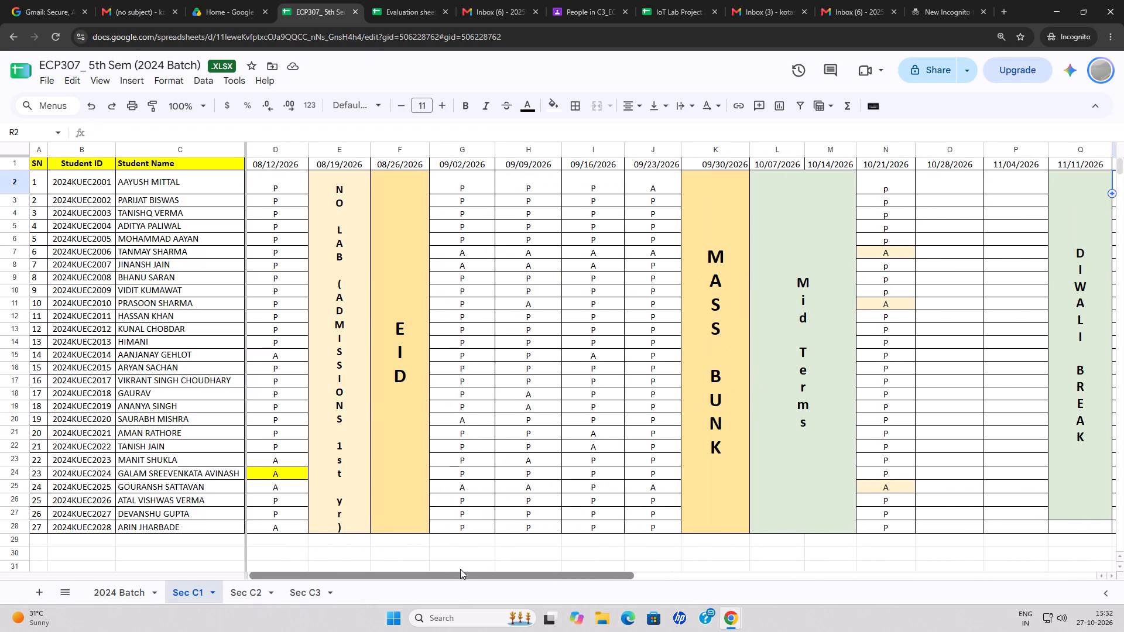
left_click_drag(460, 569, 470, 569)
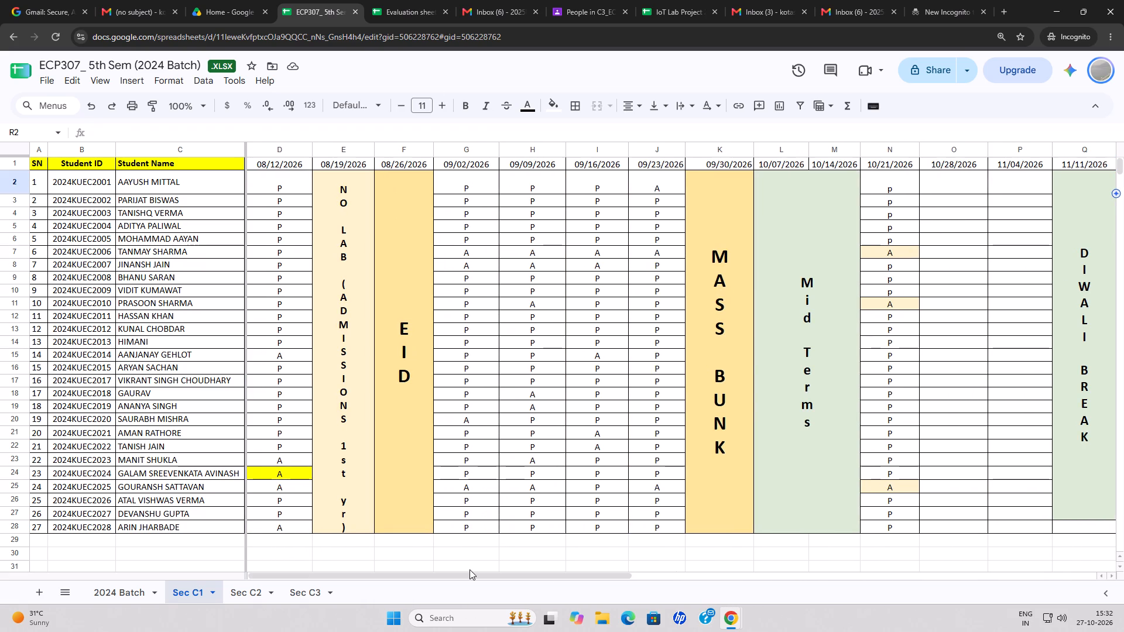
left_click(235, 596)
left_click(293, 597)
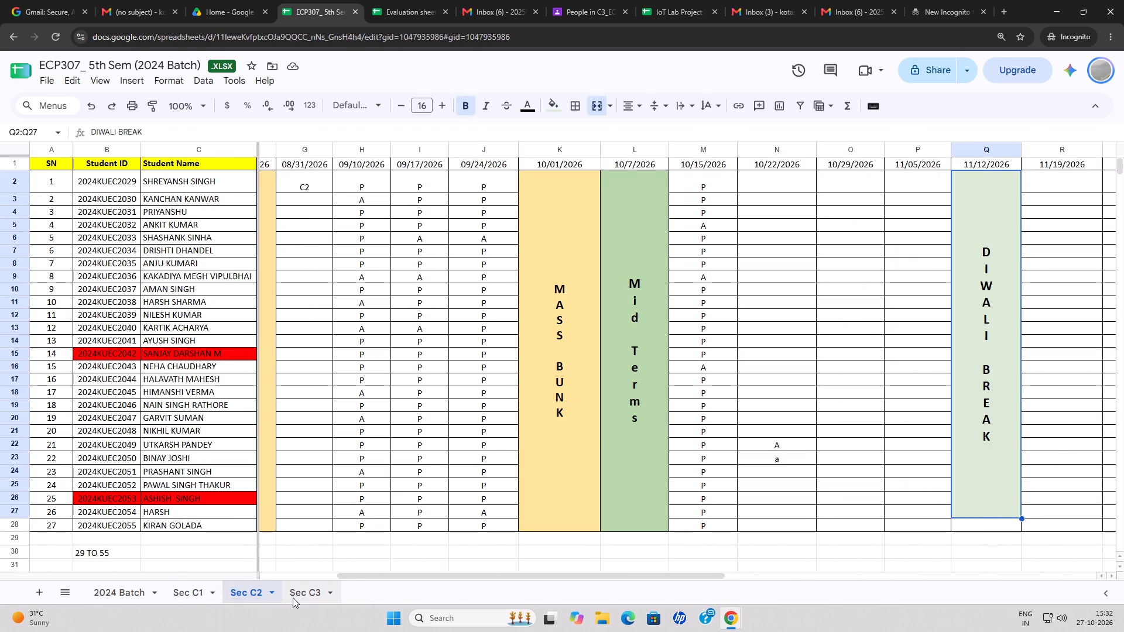
left_click(224, 593)
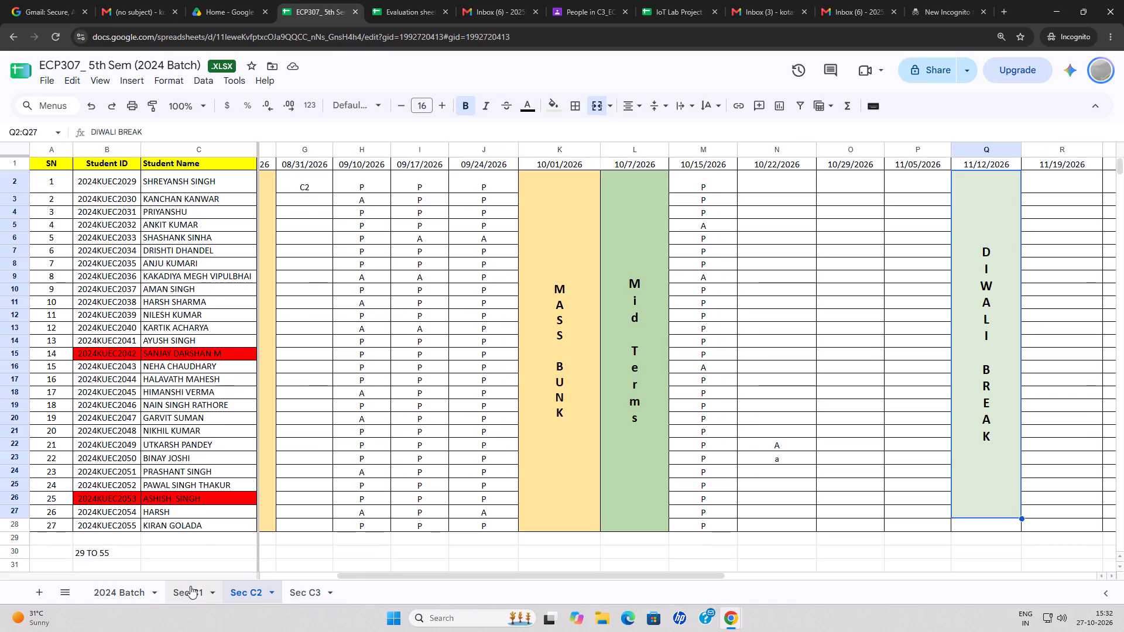
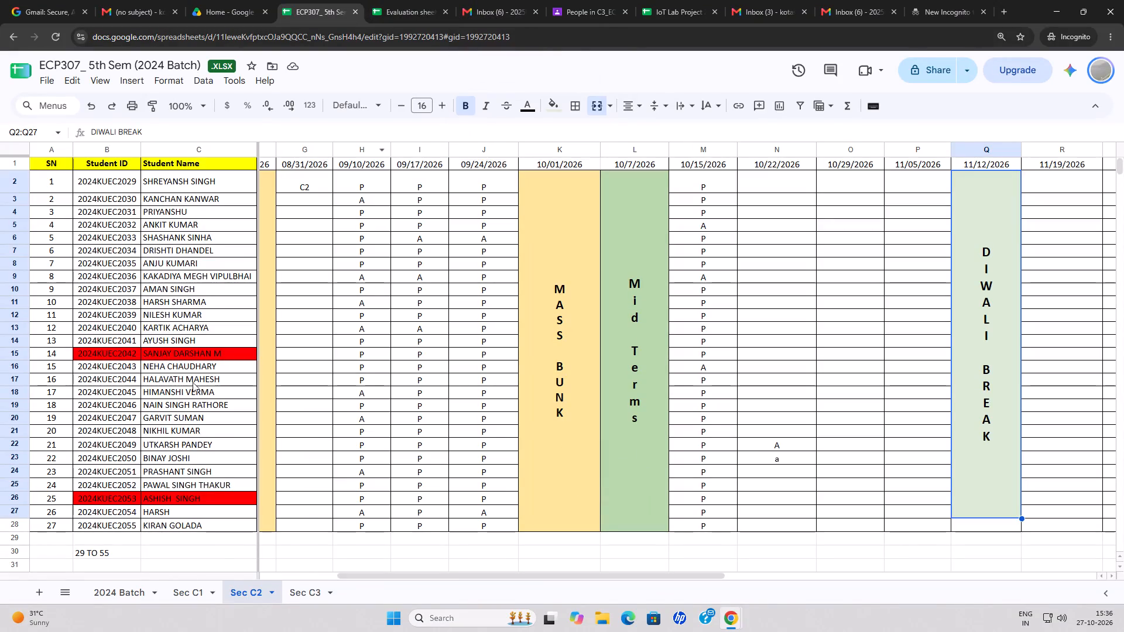
Switch from the attendance workbook to the ECP307 5th Sem (2024 Batch) evaluation workbook.
left_click(299, 0)
left_click(386, 0)
left_click(373, 0)
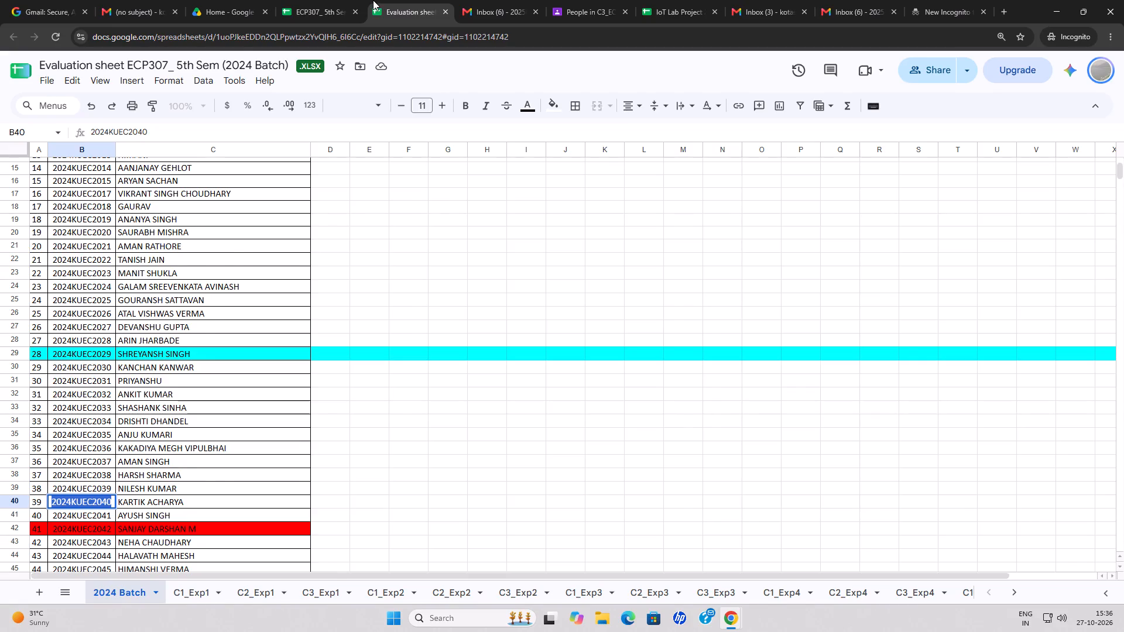
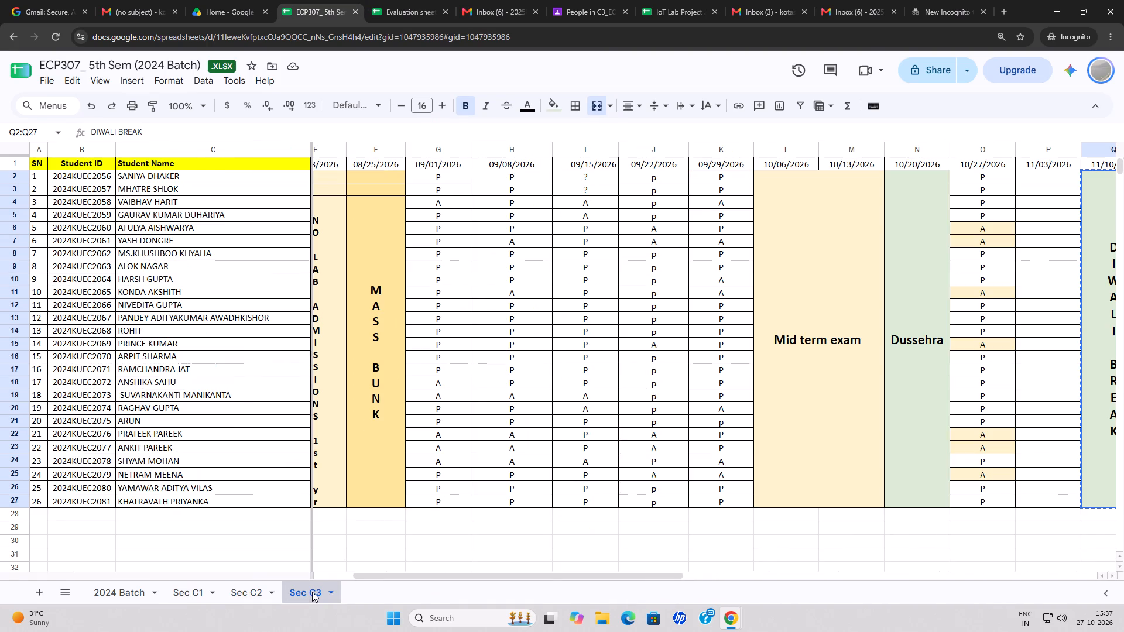
Check the earlier date columns on the Sec C3 attendance sheet, and switch to the Evaluation sheet ECP307_ 5th Sem (2024 Batch) workbook.
left_click_drag(357, 579, 300, 579)
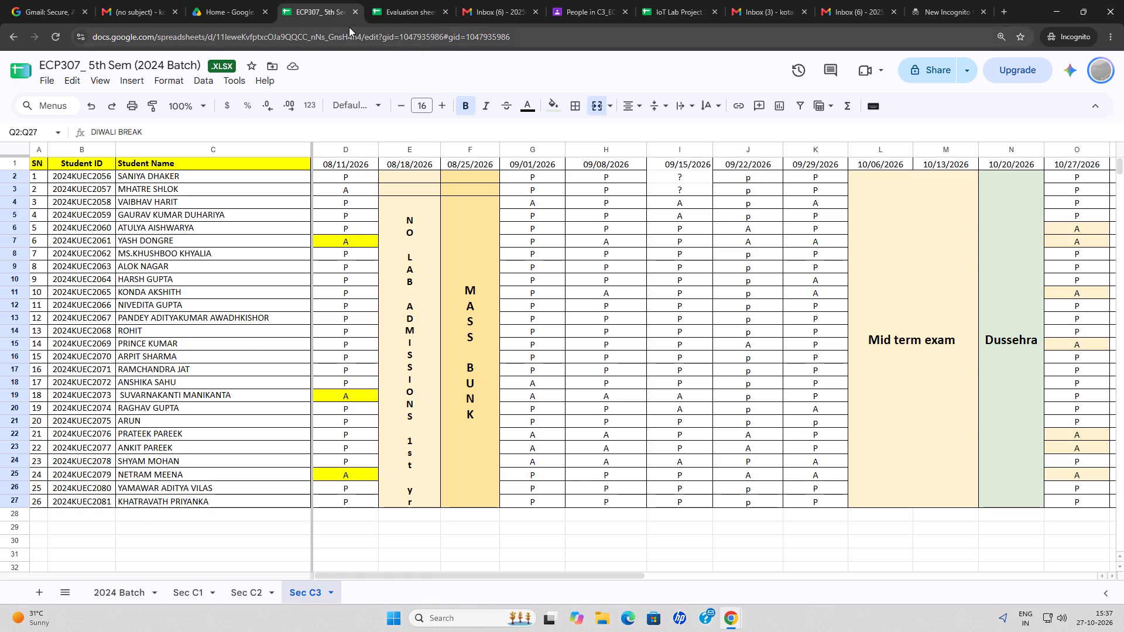
left_click(390, 0)
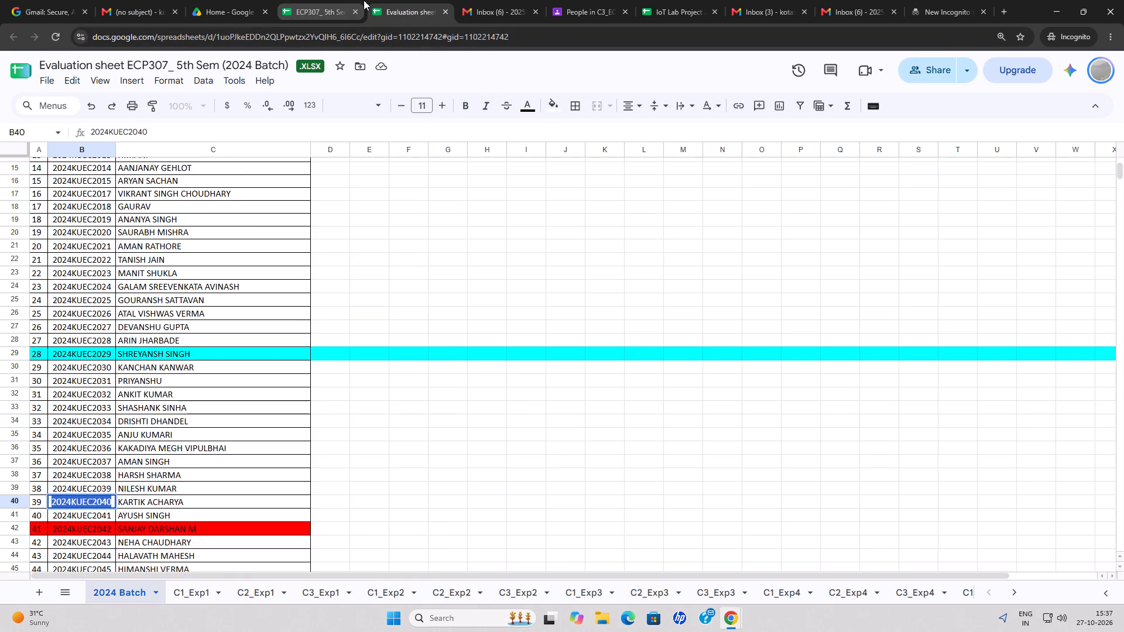
Return to the ECP307 attendance workbook and examine the SN 14 row and the date columns on the Sec C3 sheet.
left_click(324, 0)
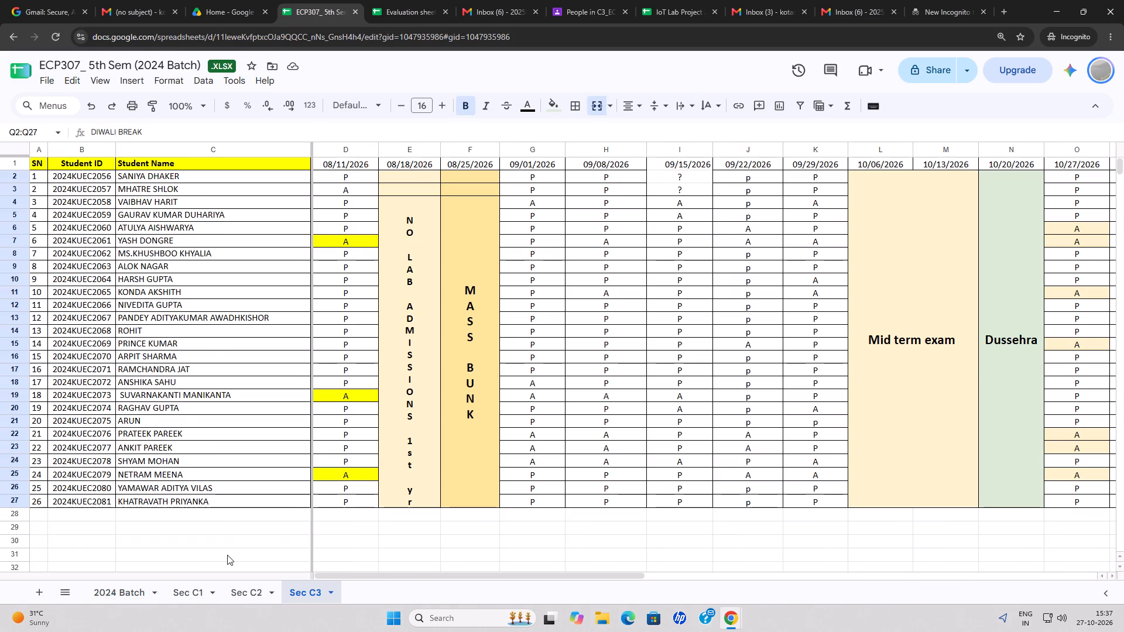
left_click(183, 350)
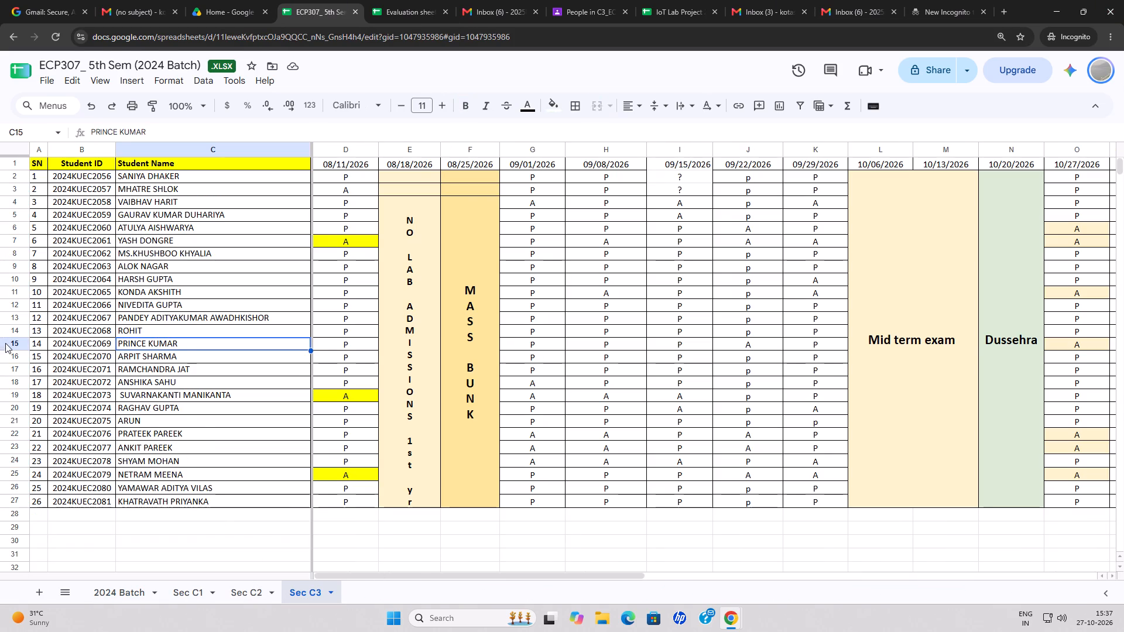
left_click(7, 341)
left_click_drag(482, 578, 505, 573)
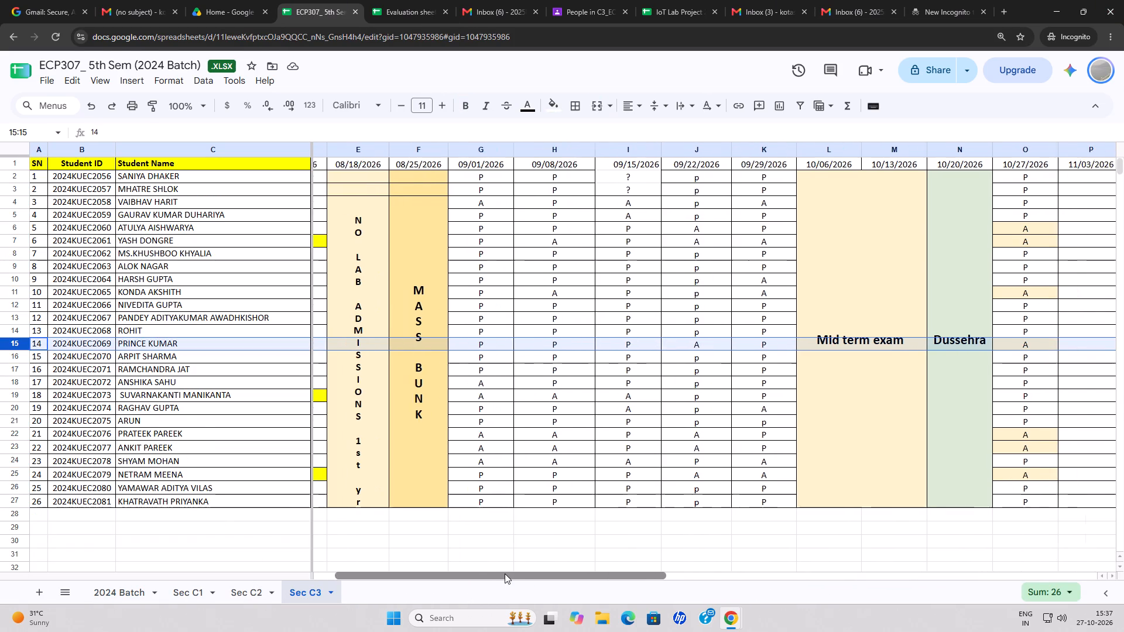
left_click_drag(505, 573, 719, 571)
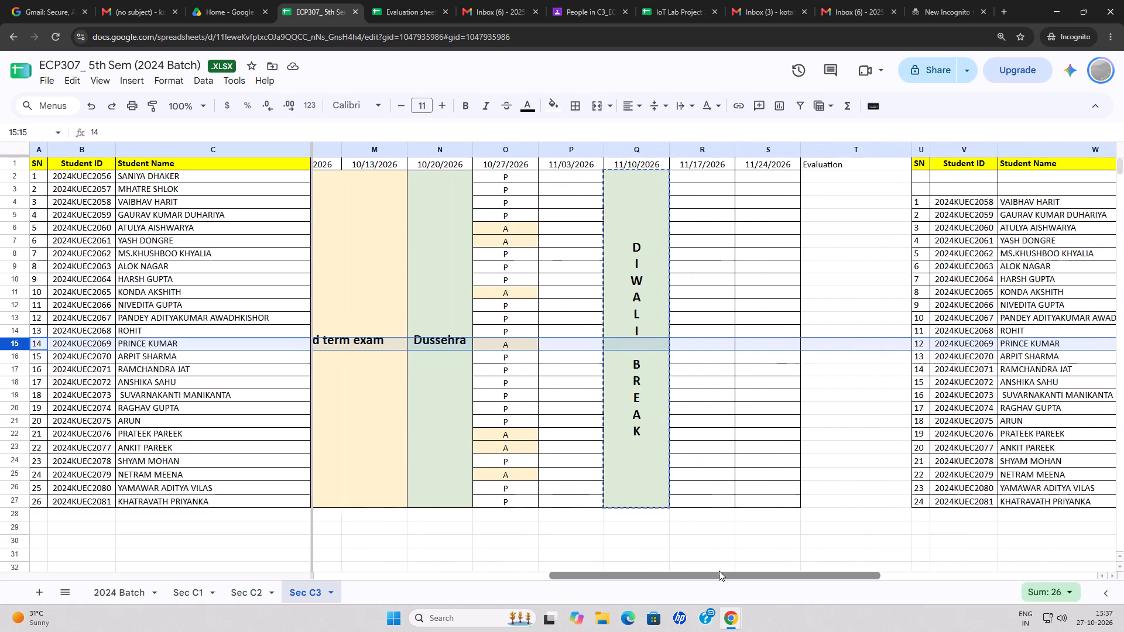
left_click_drag(719, 571, 453, 559)
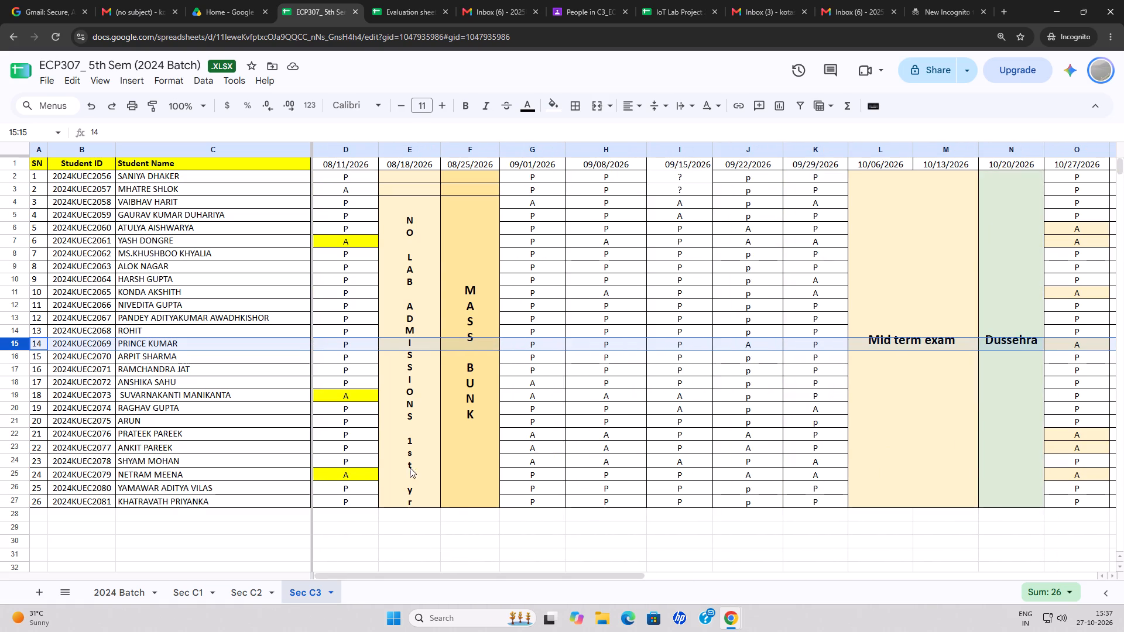
left_click(769, 350)
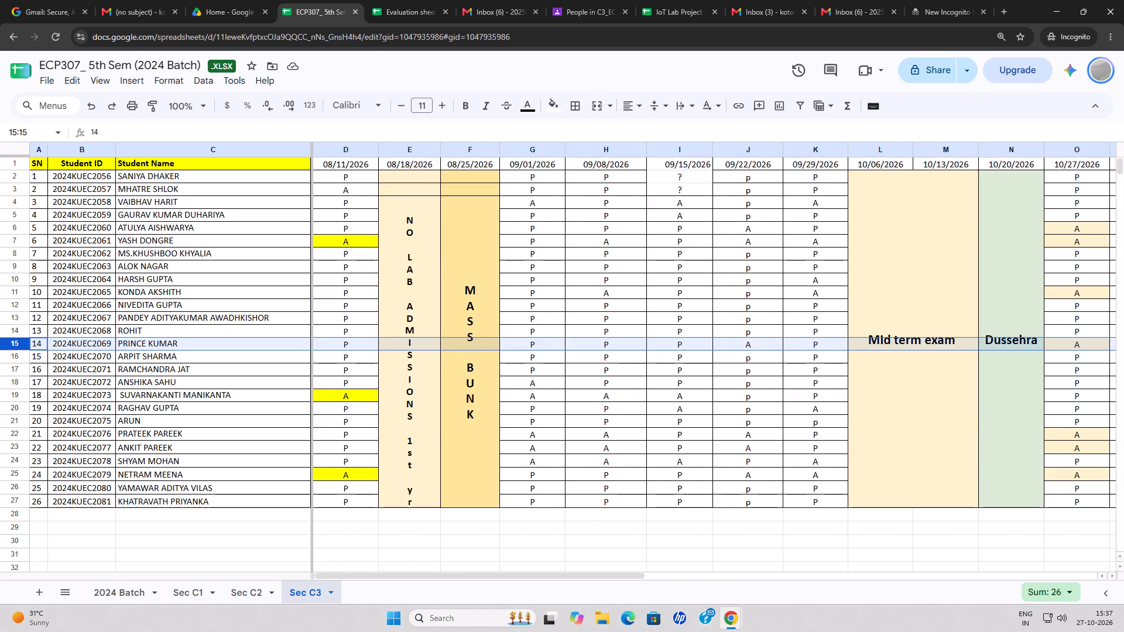
left_click(763, 393)
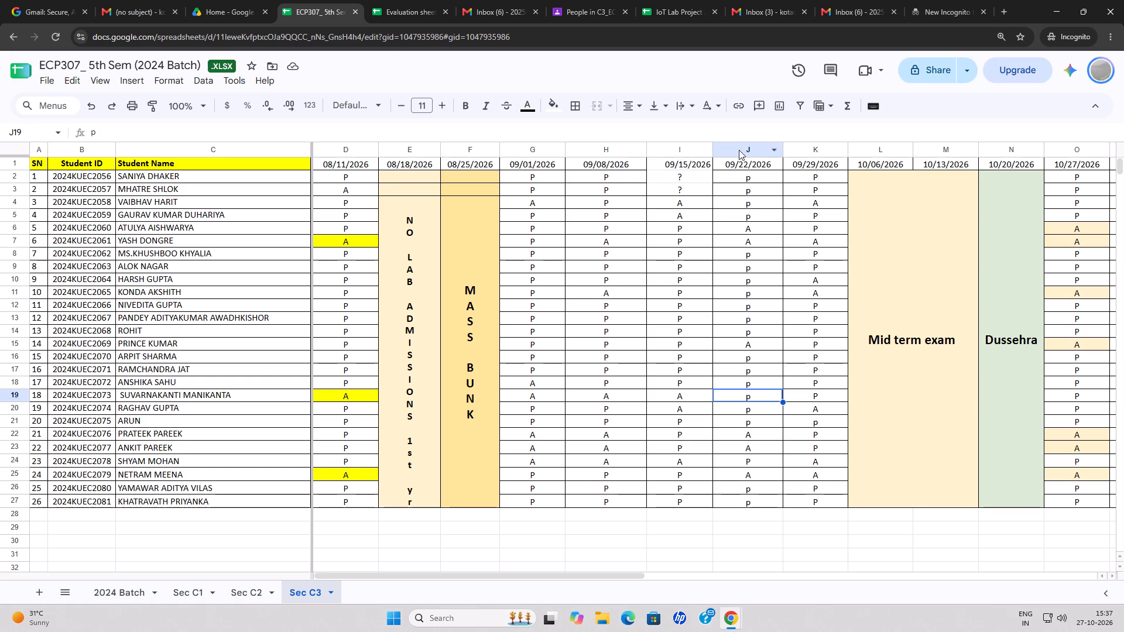
left_click_drag(548, 573, 641, 572)
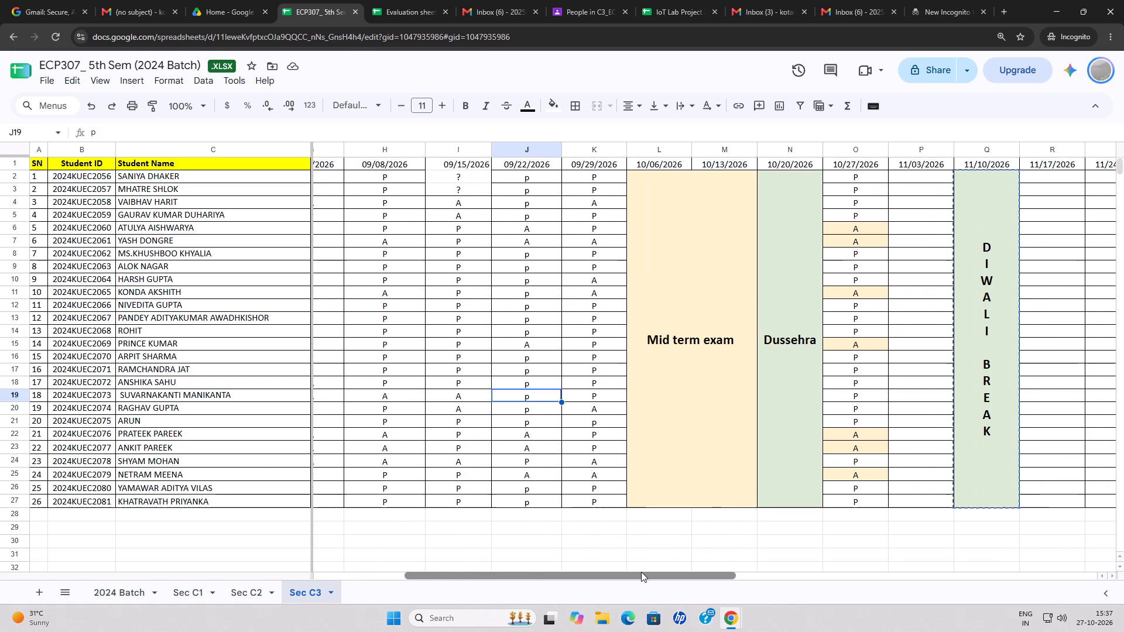
left_click_drag(641, 572, 543, 569)
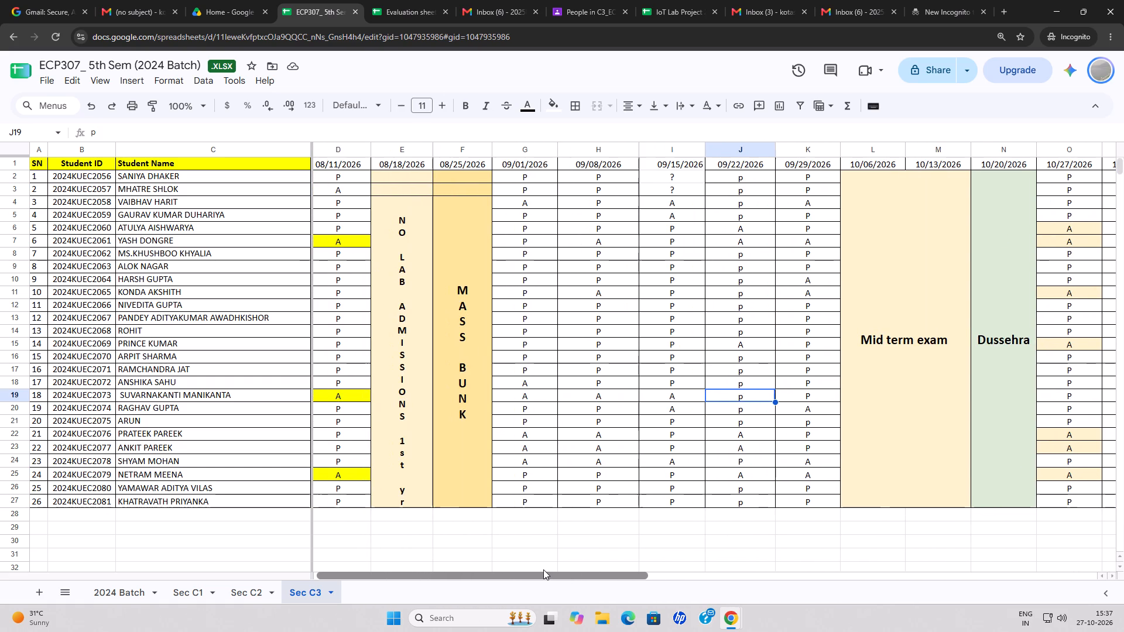
left_click_drag(543, 569, 533, 568)
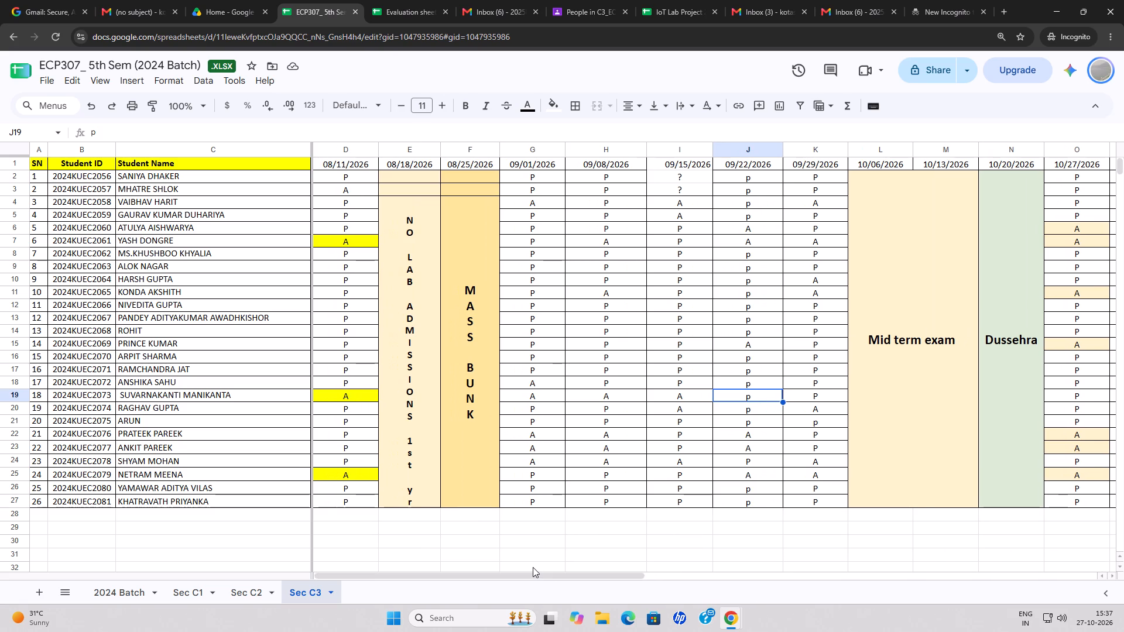
left_click(454, 212)
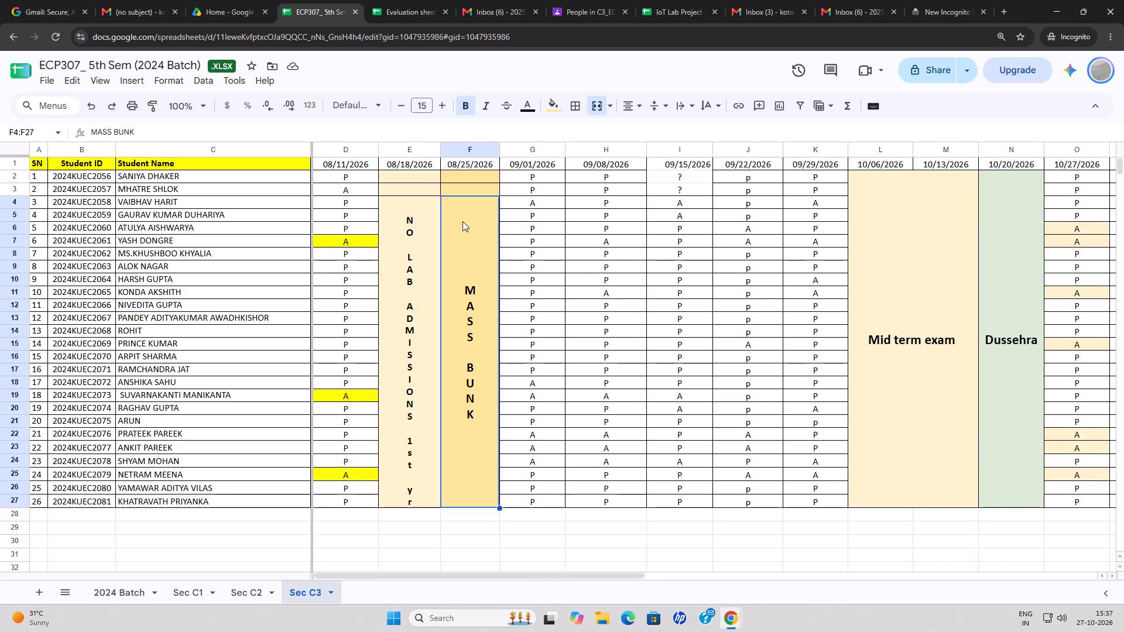
left_click(446, 175)
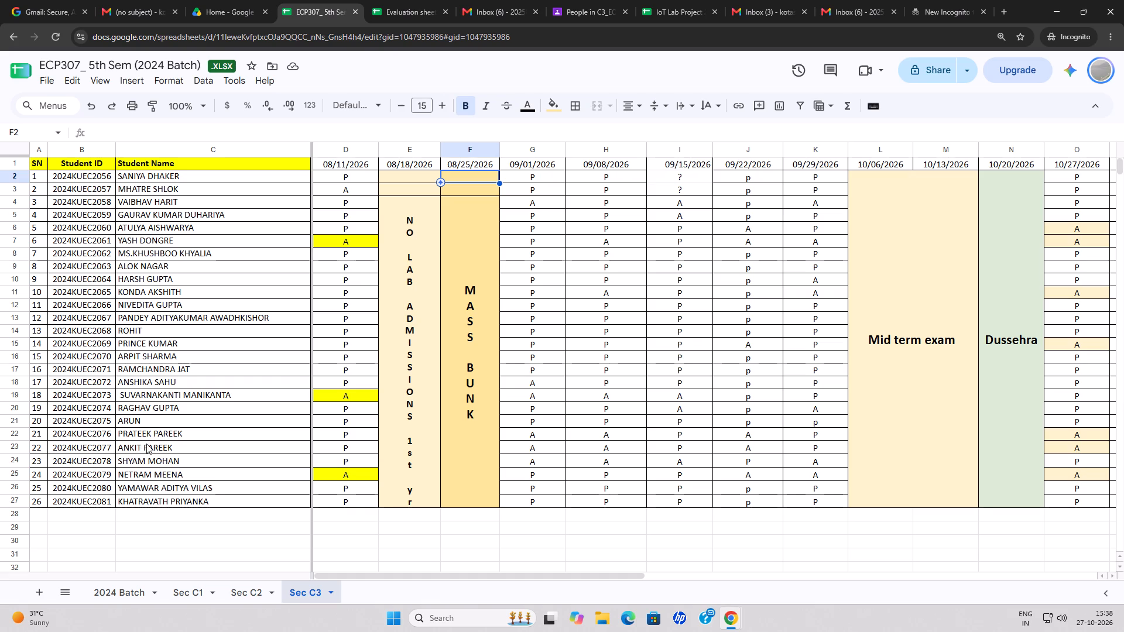
Check the attendance marks of the student at SN 21 across the date columns on the Sec C3 sheet.
left_click_drag(128, 428, 128, 441)
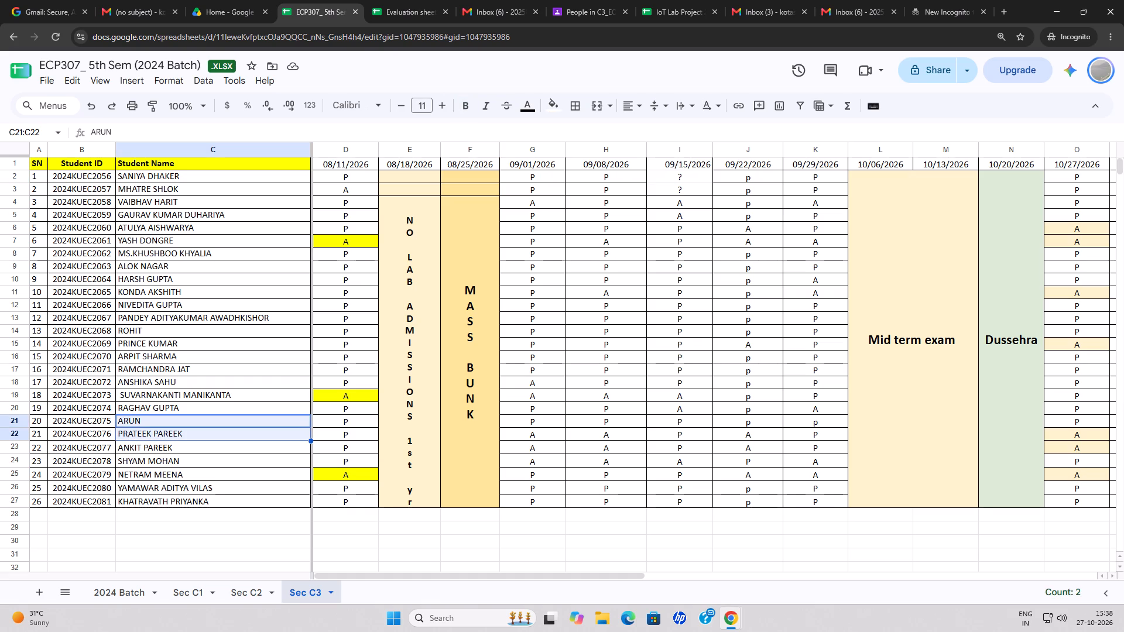
left_click(135, 442)
left_click(143, 430)
left_click(154, 451)
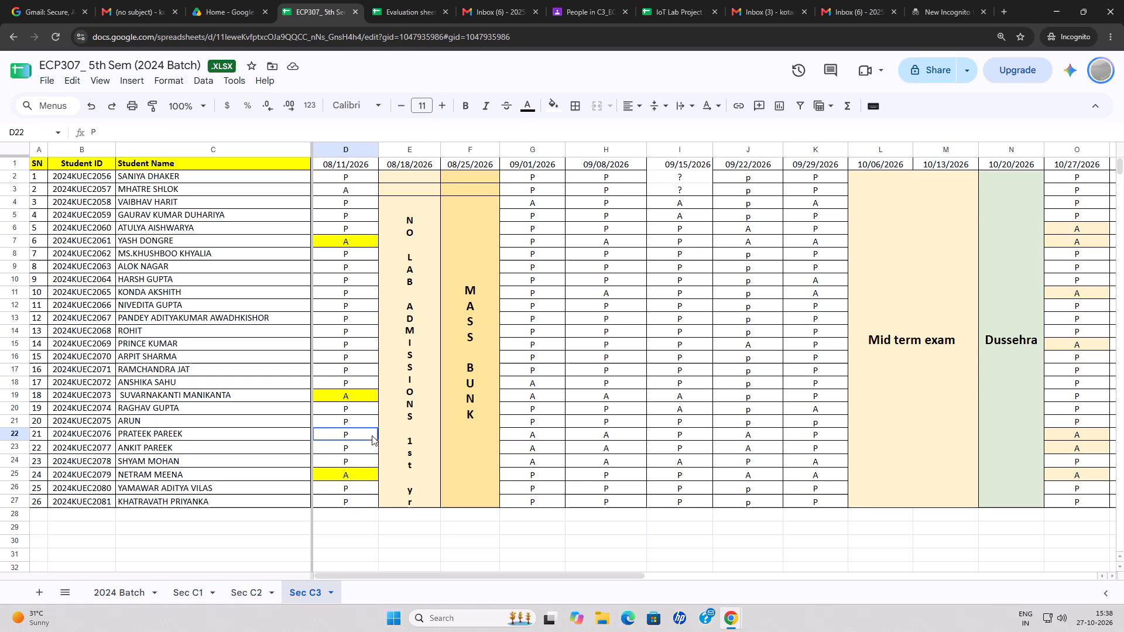
left_click(372, 435)
left_click(533, 432)
left_click(601, 435)
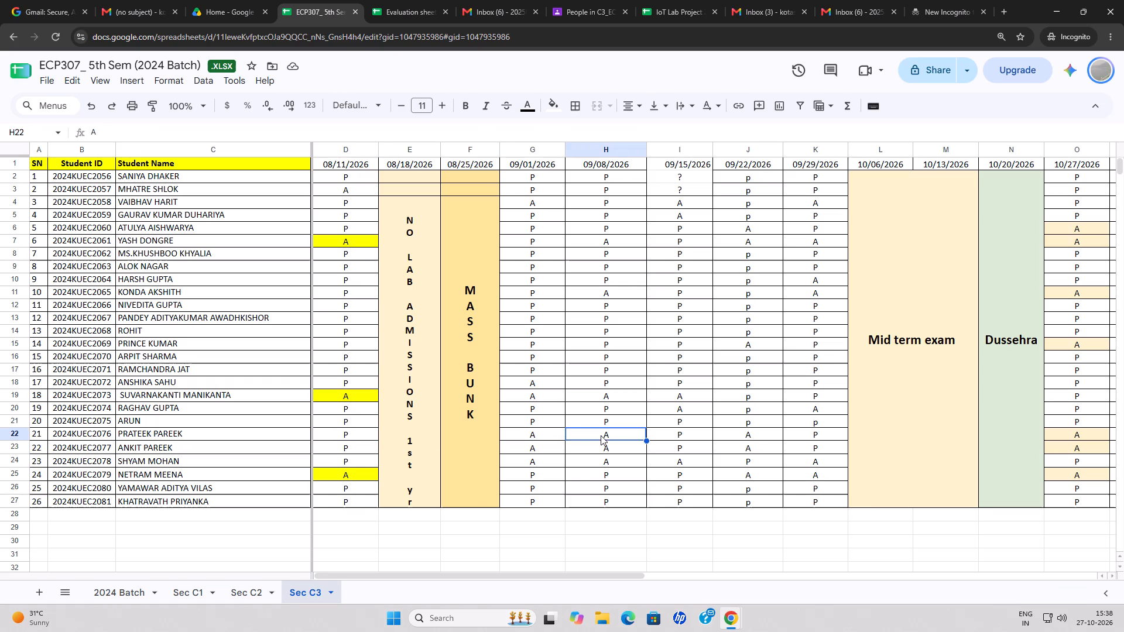
left_click(759, 435)
left_click_drag(590, 576, 614, 576)
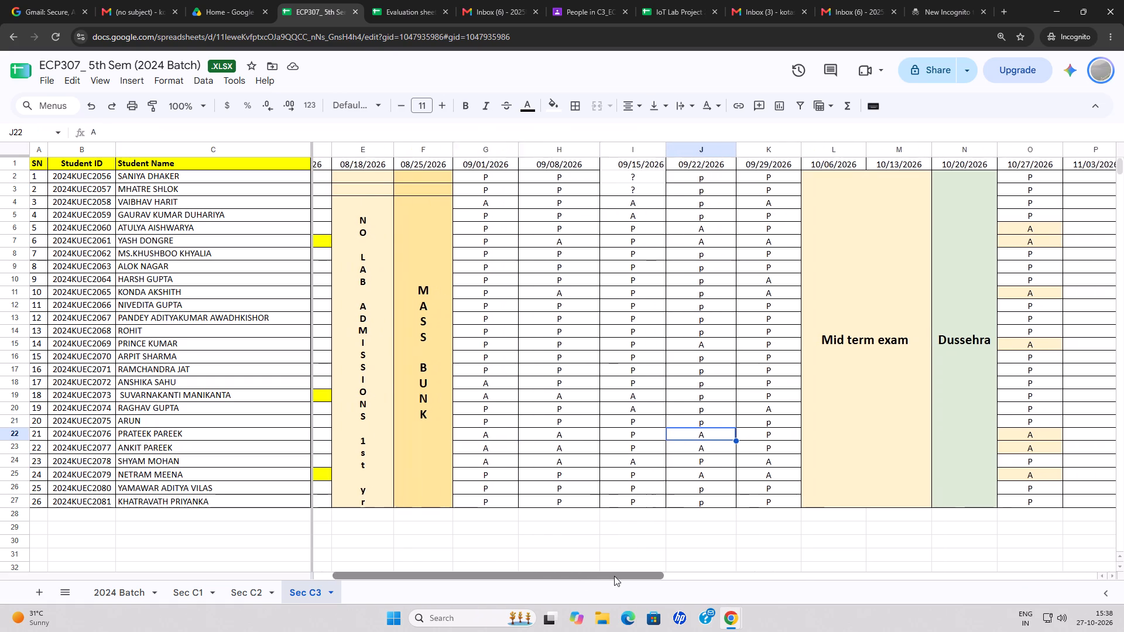
left_click_drag(614, 576, 709, 581)
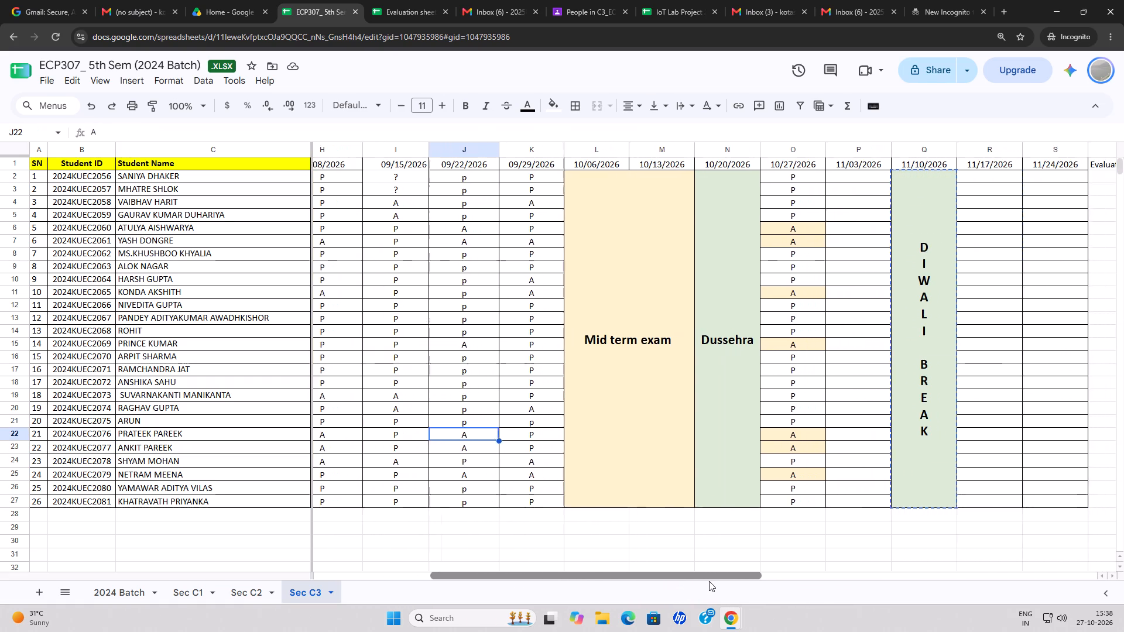
left_click_drag(709, 581, 549, 576)
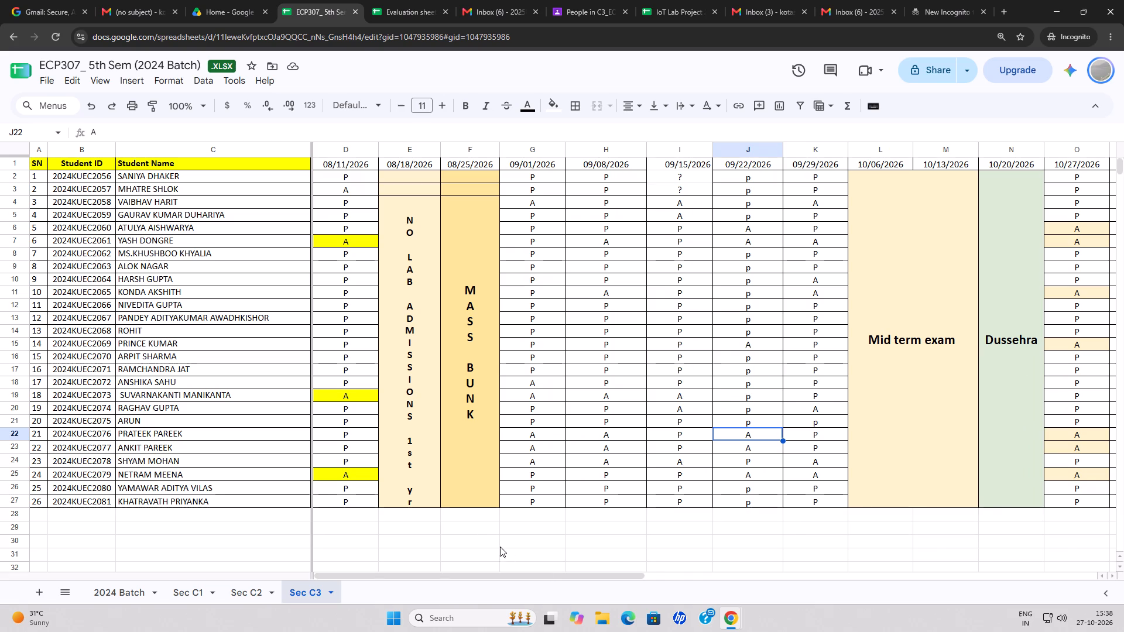
Check the attendance marks of the student at SN 22 across the date columns on the Sec C3 sheet.
left_click(354, 450)
left_click(544, 452)
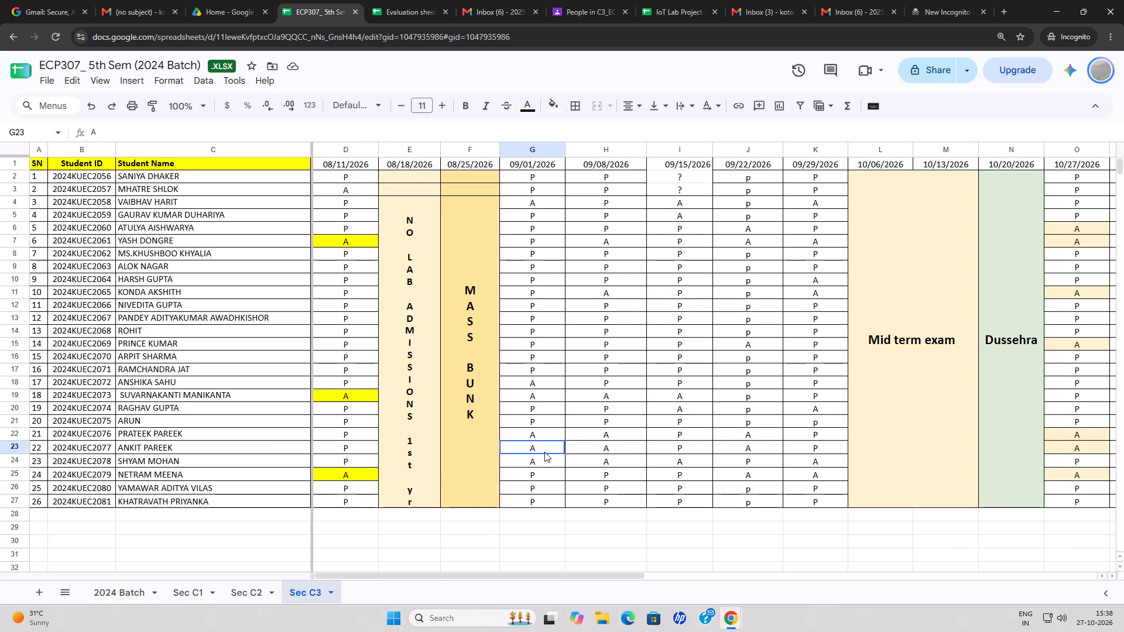
left_click(609, 450)
left_click(762, 446)
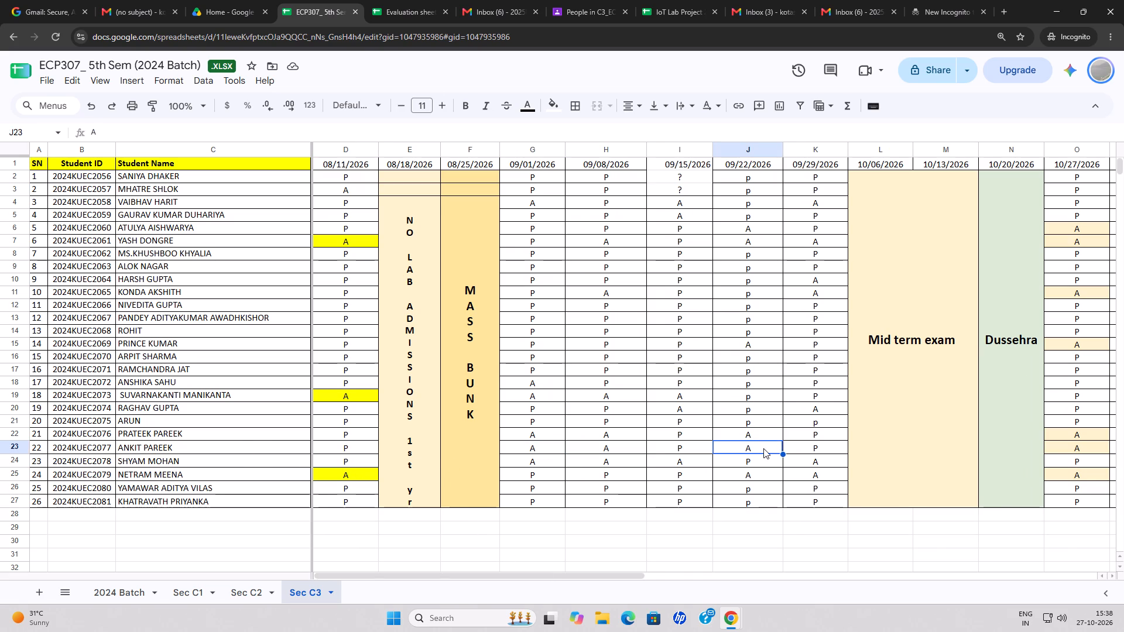
left_click_drag(571, 571, 647, 566)
left_click_drag(612, 578, 580, 574)
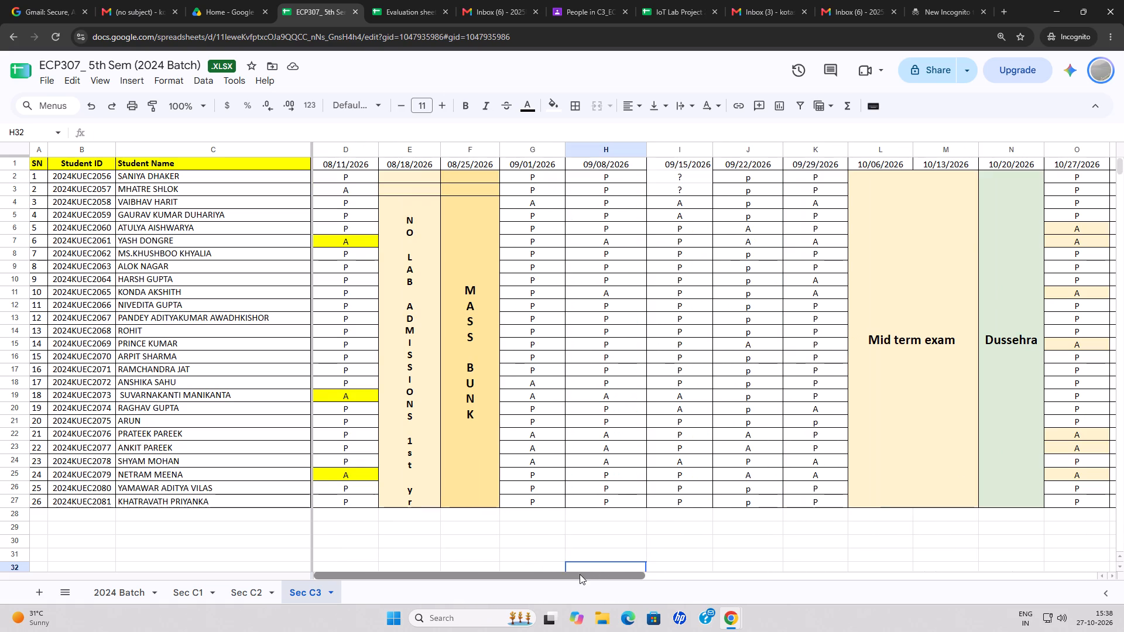
left_click_drag(580, 574, 579, 574)
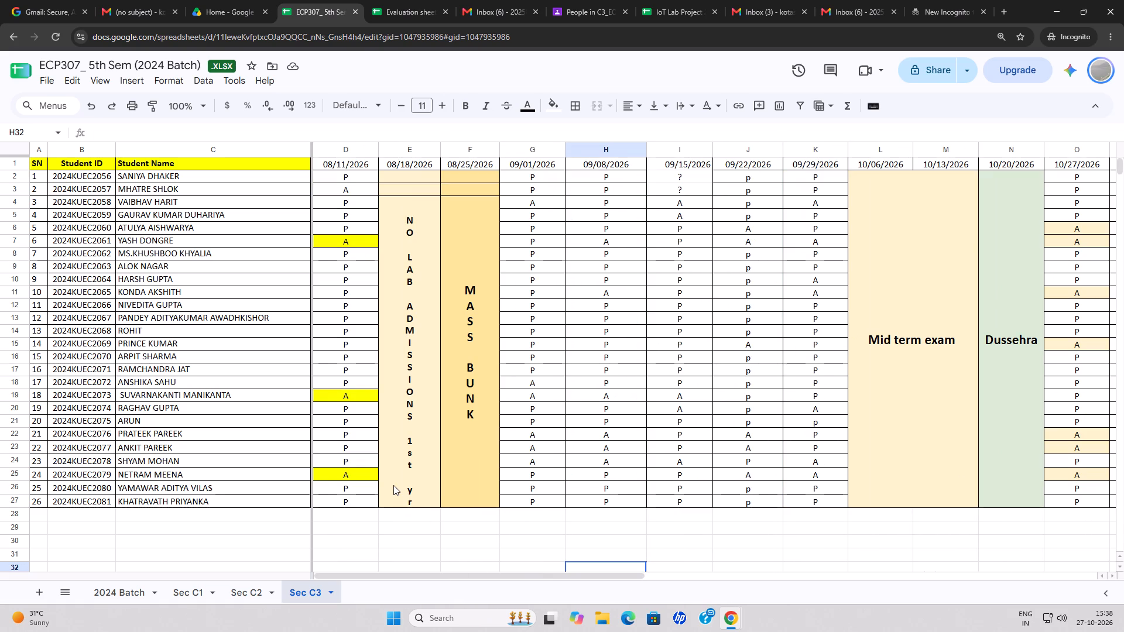
Inspect the MASS BUNK and NO LAB ADMISSIONS blocks and the cells above them on the Sec C3 sheet.
left_click(474, 238)
left_click(406, 212)
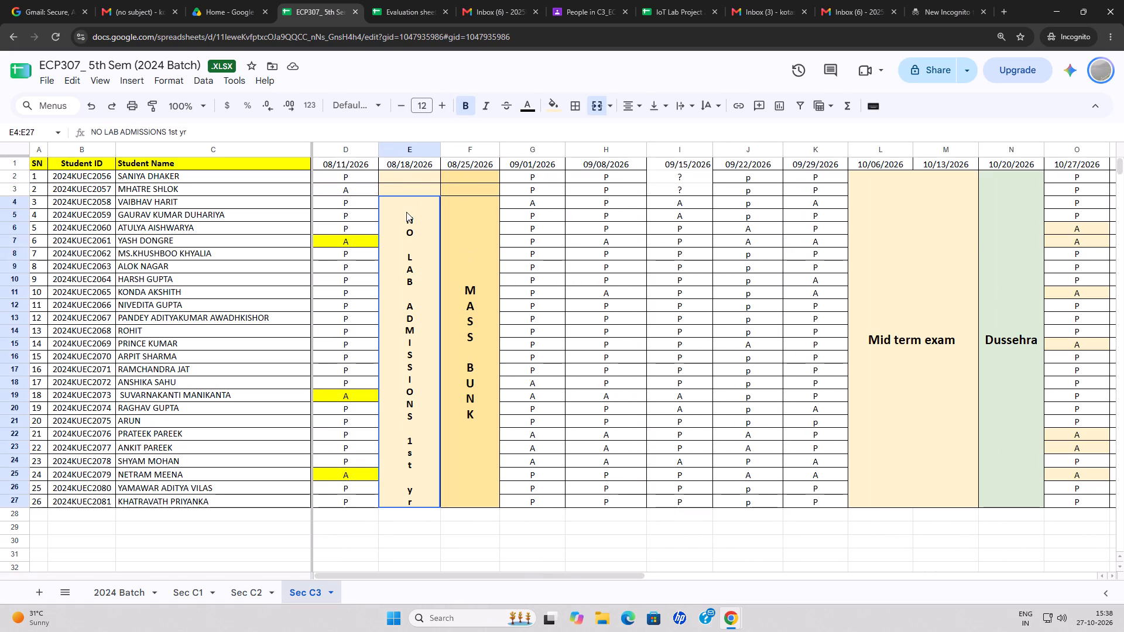
left_click(431, 170)
left_click(431, 187)
left_click(436, 176)
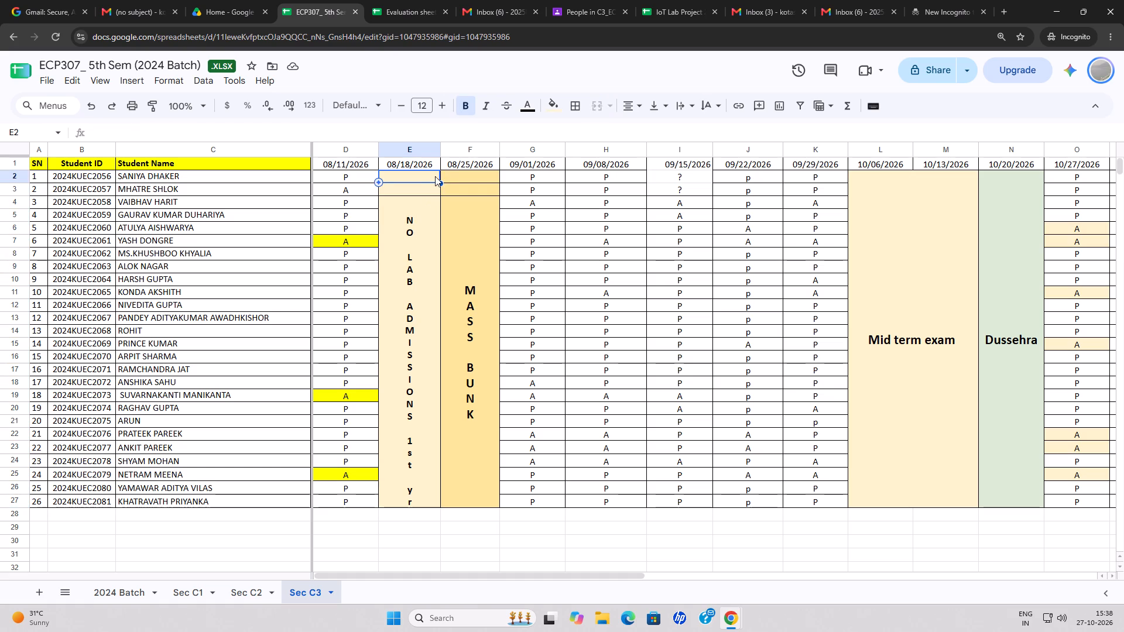
left_click(422, 332)
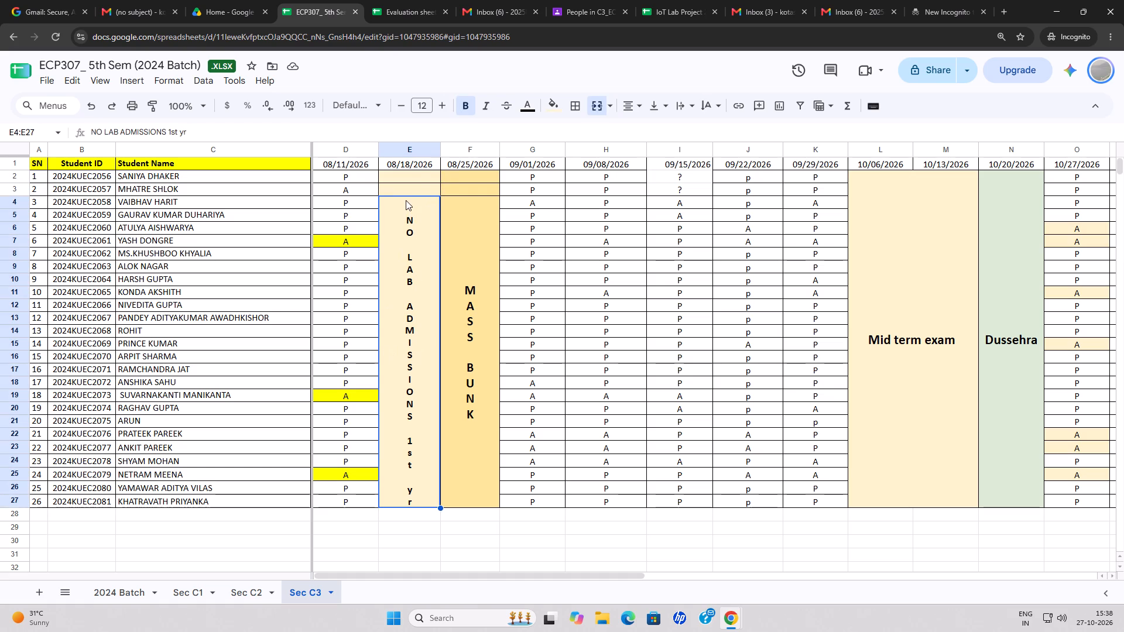
left_click(406, 200)
left_click(414, 167)
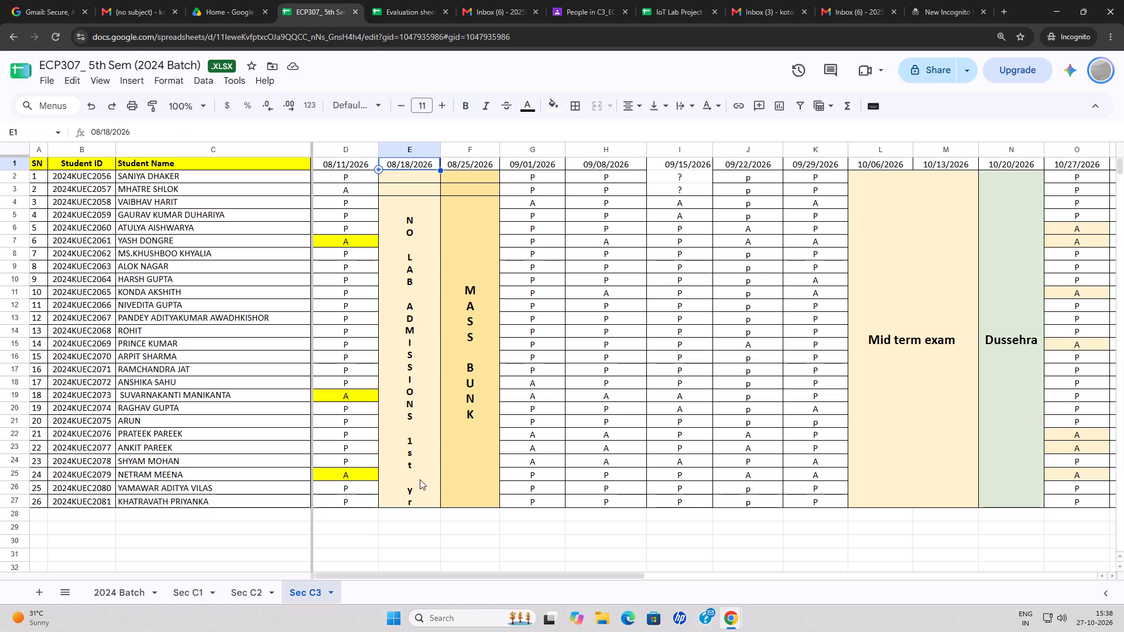
Compare the August no-lab, EID and MASS BUNK columns across the Sec C1, Sec C2 and Sec C3 sheets.
left_click(249, 595)
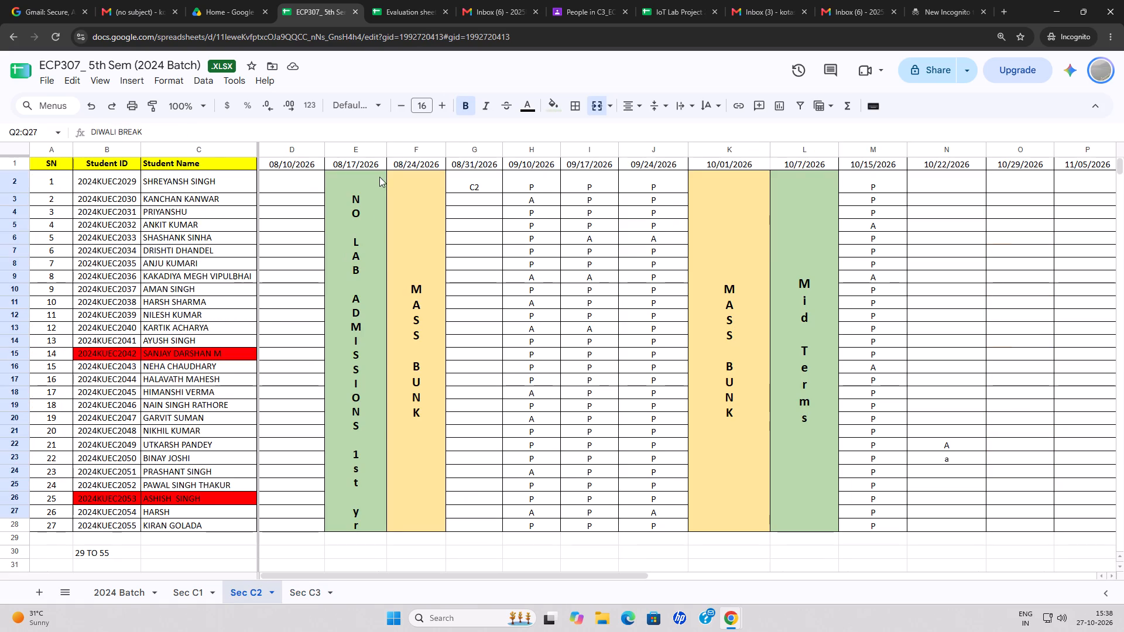
left_click(379, 177)
left_click(184, 588)
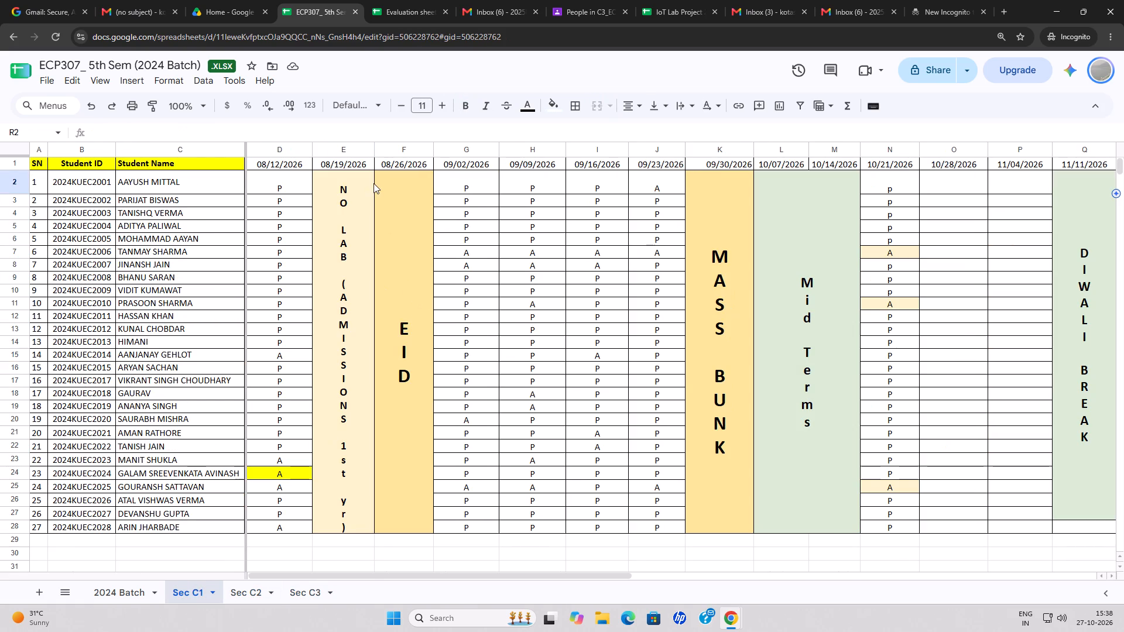
left_click(369, 190)
left_click(263, 593)
left_click(293, 593)
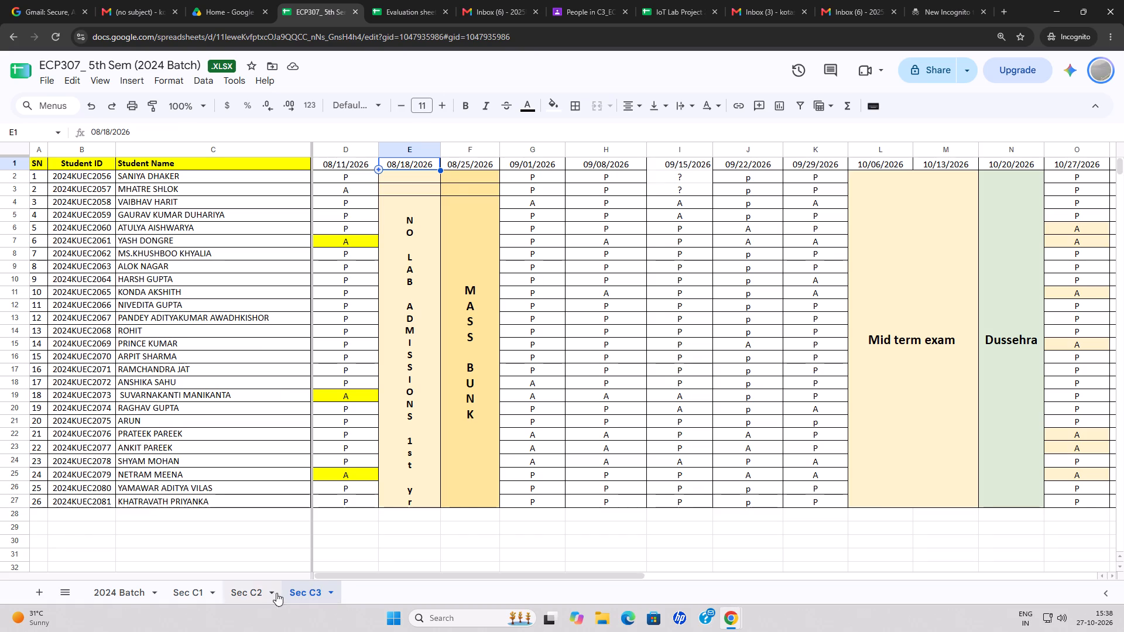
left_click(187, 594)
left_click(224, 590)
left_click(316, 589)
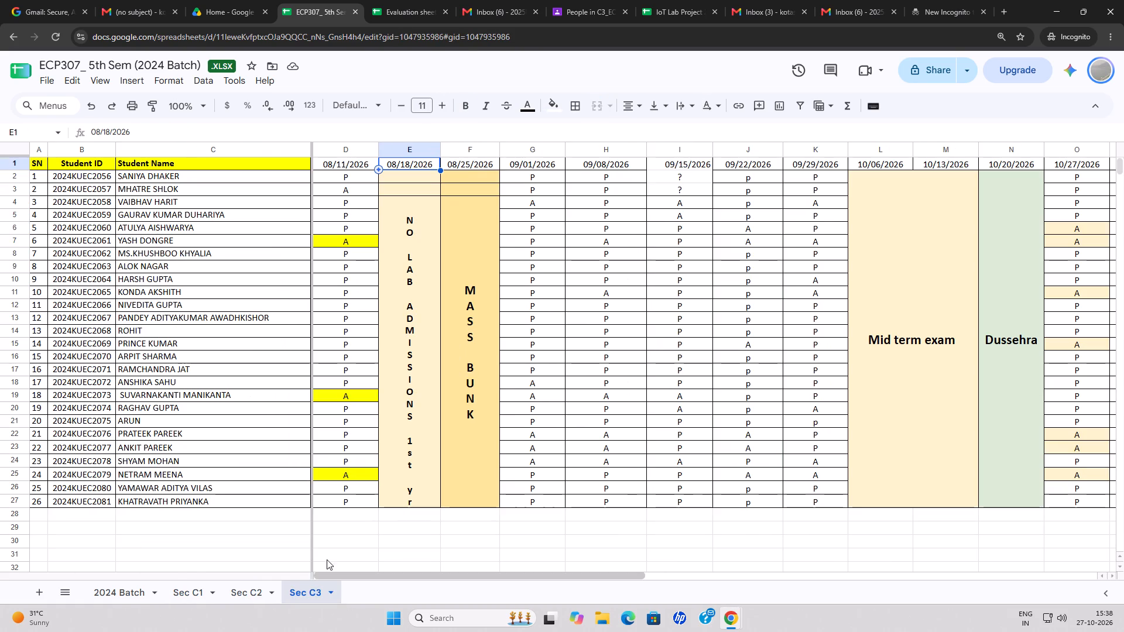
left_click(426, 183)
left_click(475, 182)
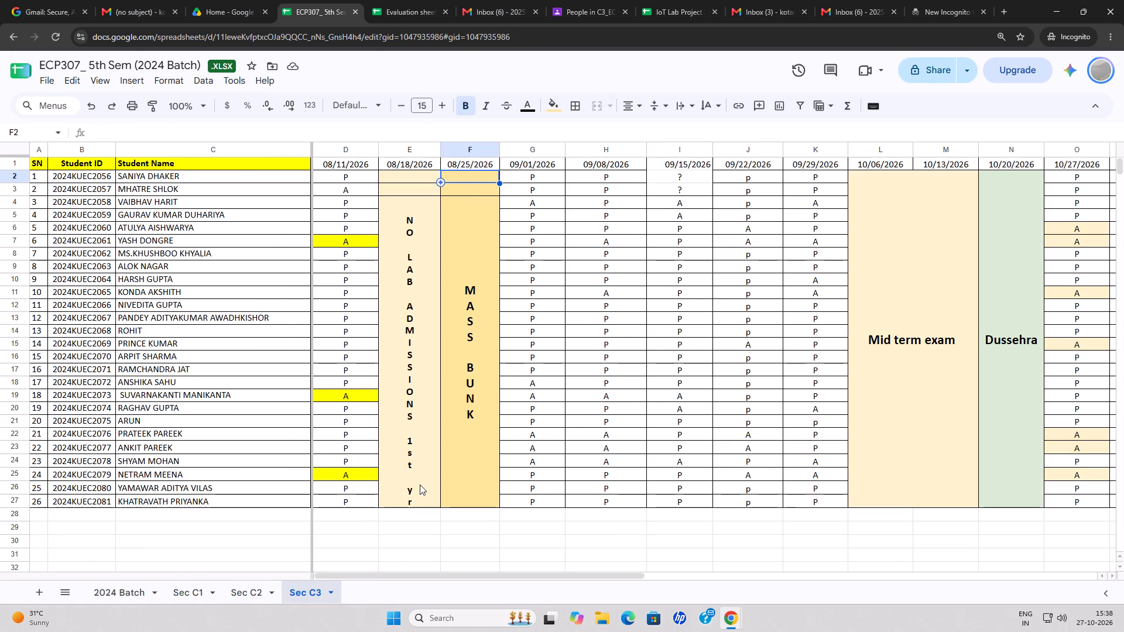
left_click(246, 596)
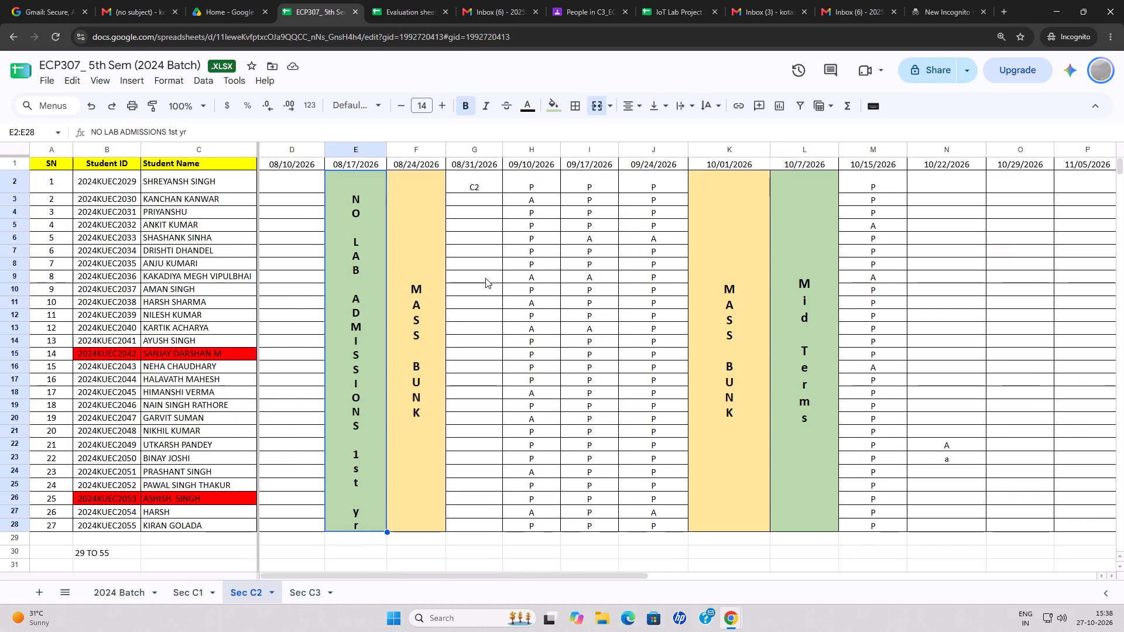
left_click_drag(524, 575, 491, 575)
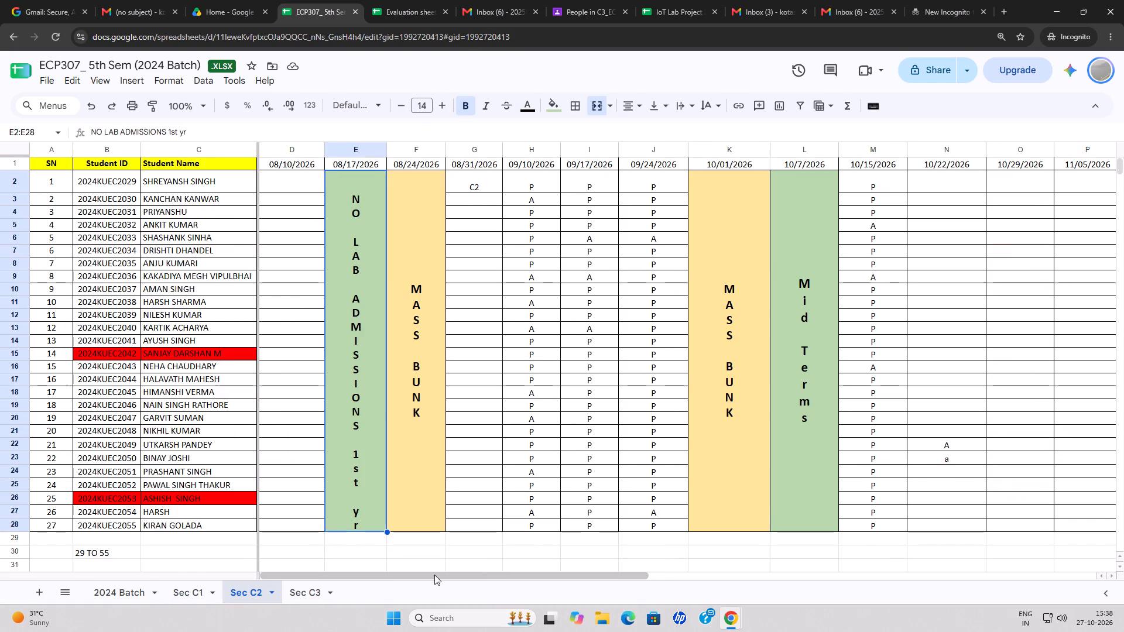
left_click(214, 592)
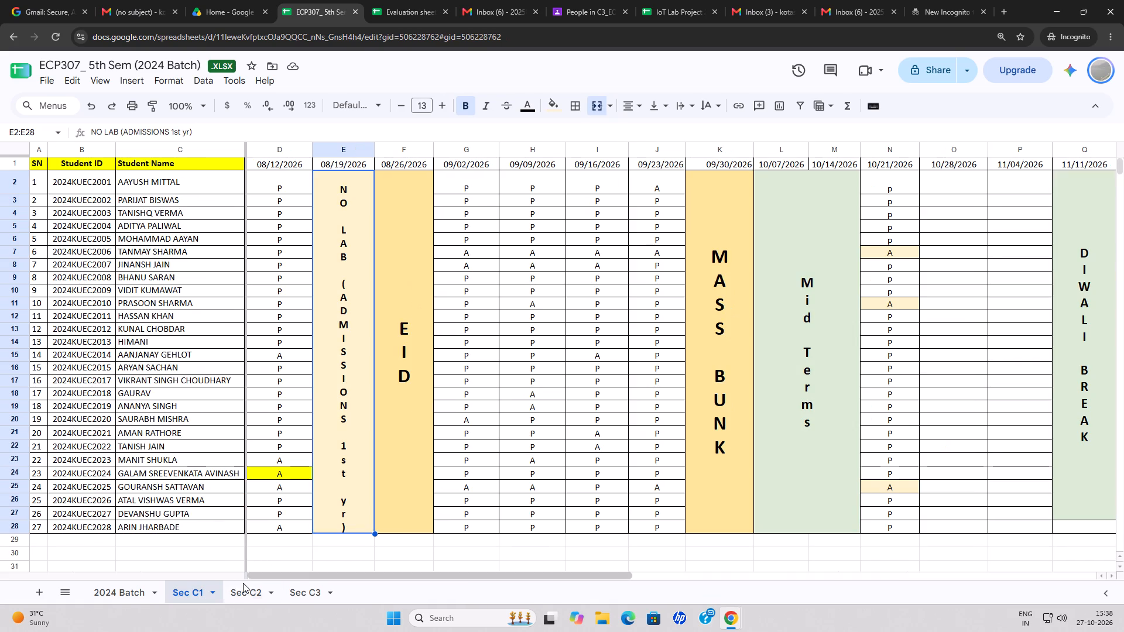
left_click(230, 596)
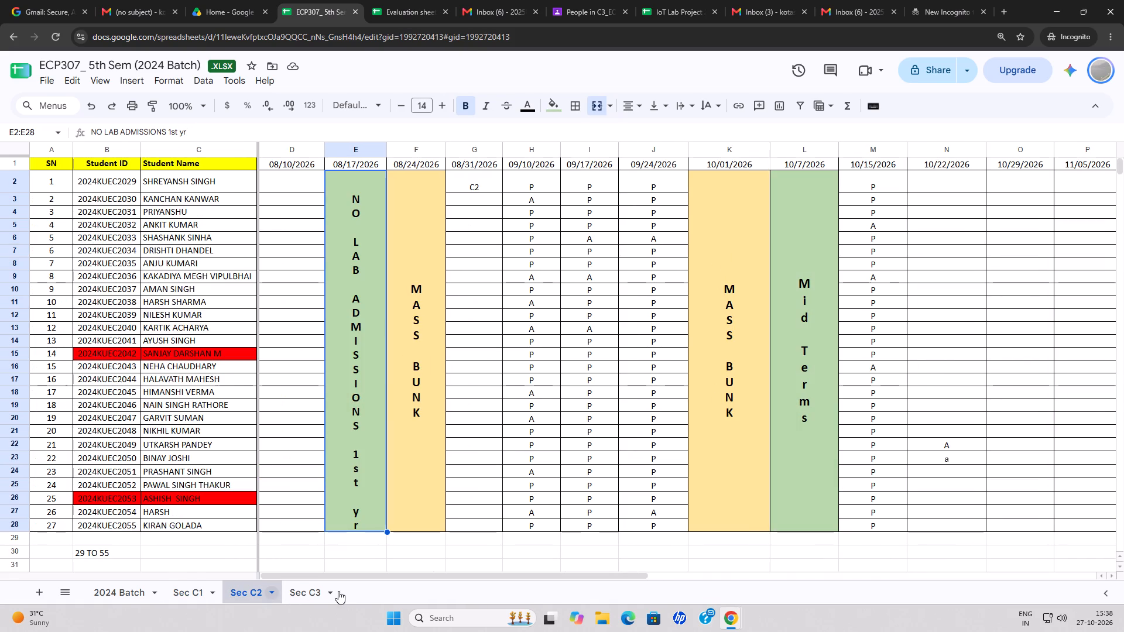
left_click(321, 598)
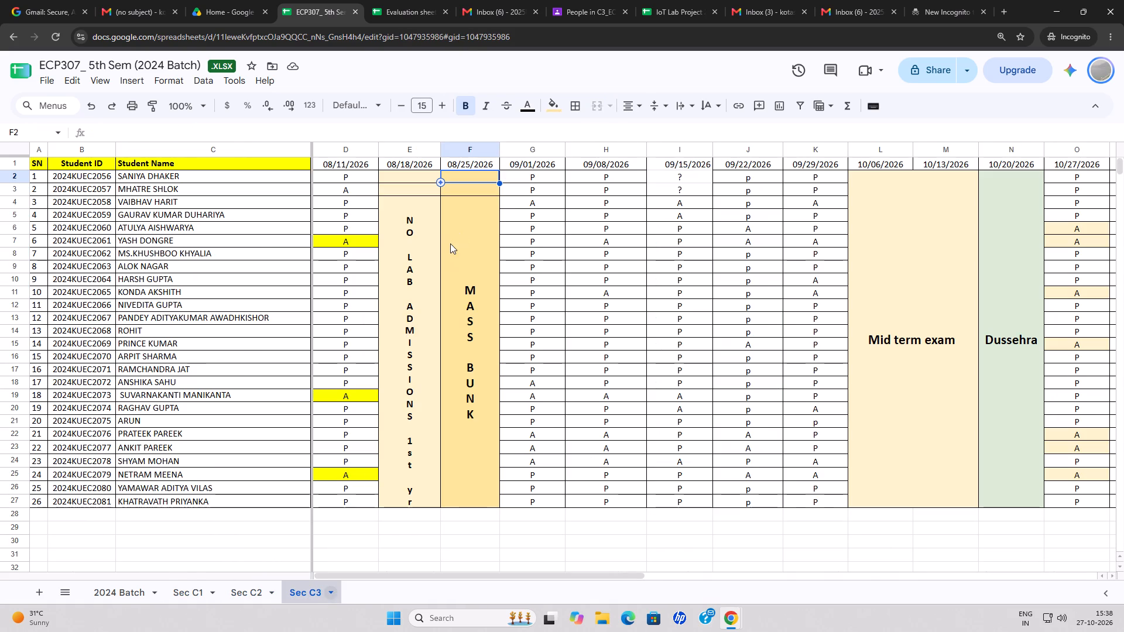
left_click(453, 242)
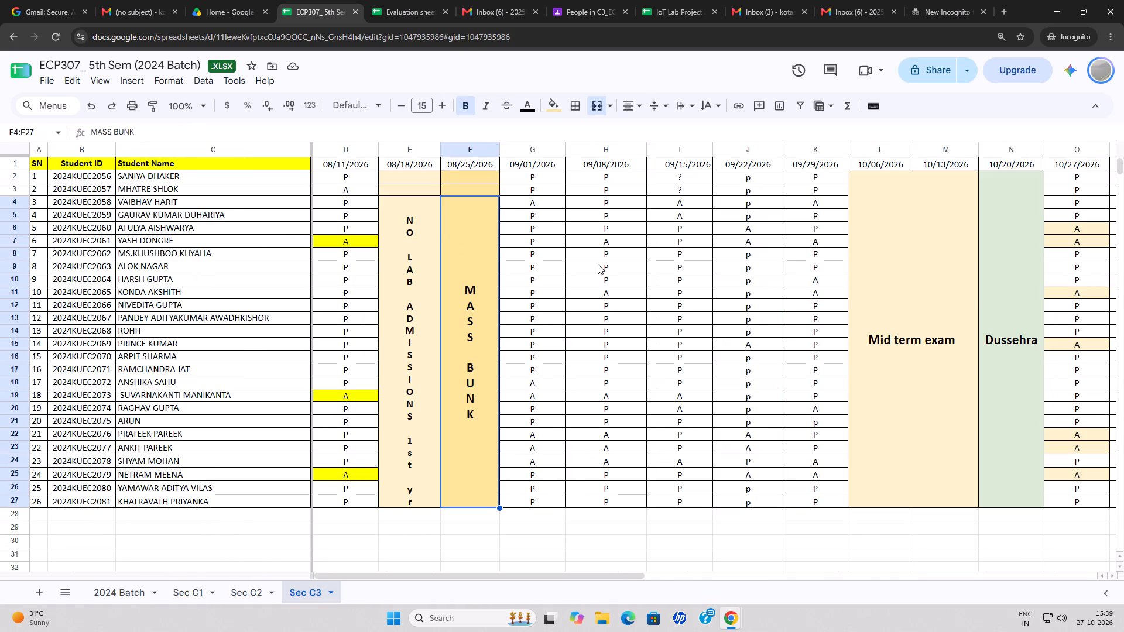
Check the attendance marks of the student at SN 9 from 08/11/2026 through 09/29/2026 on the Sec C3 sheet.
left_click(525, 577)
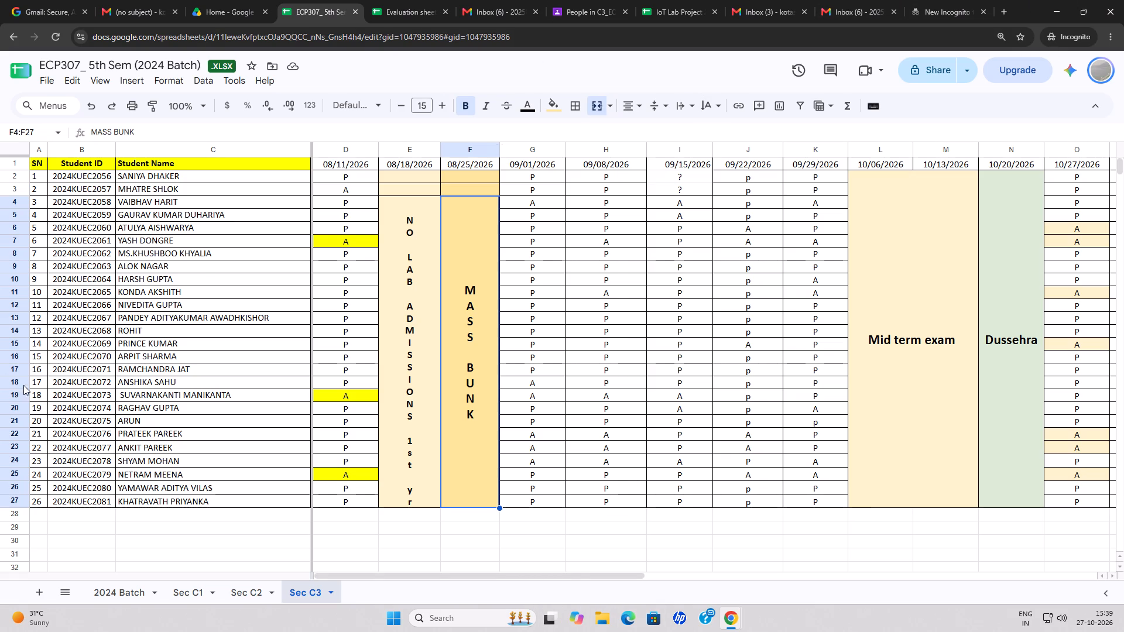
left_click(361, 282)
triple_click(799, 280)
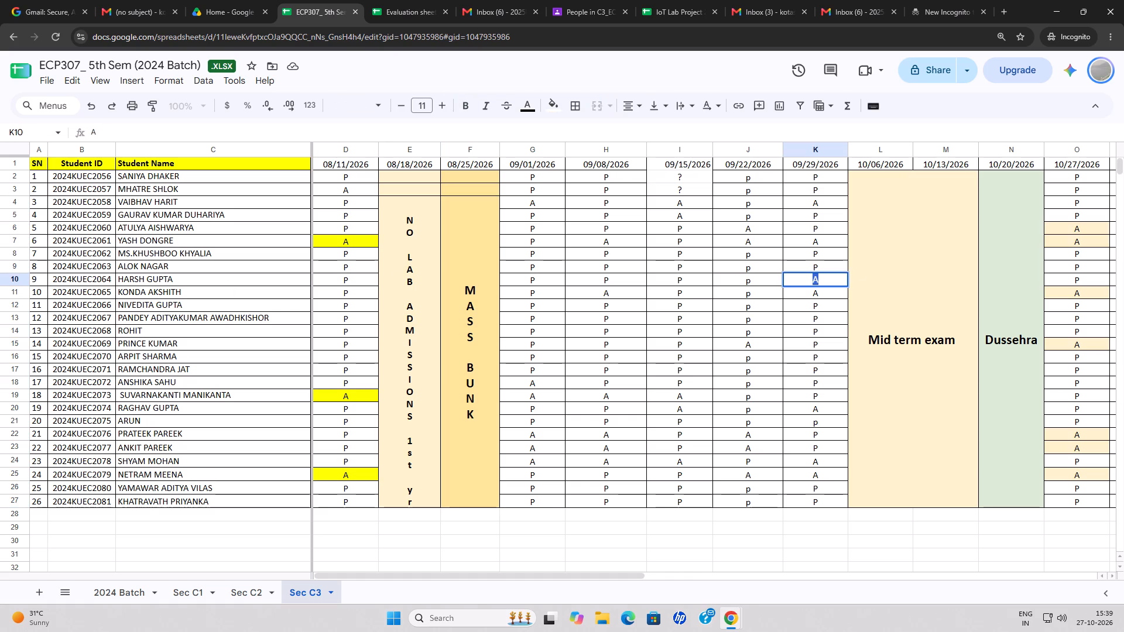
left_click(814, 280)
left_click(834, 322)
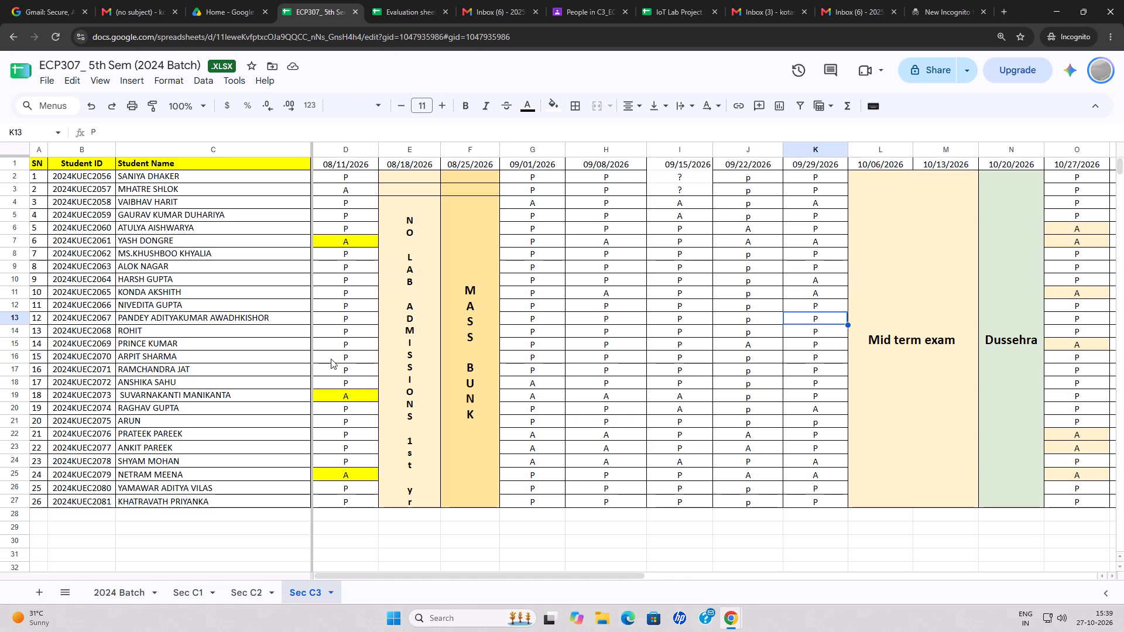
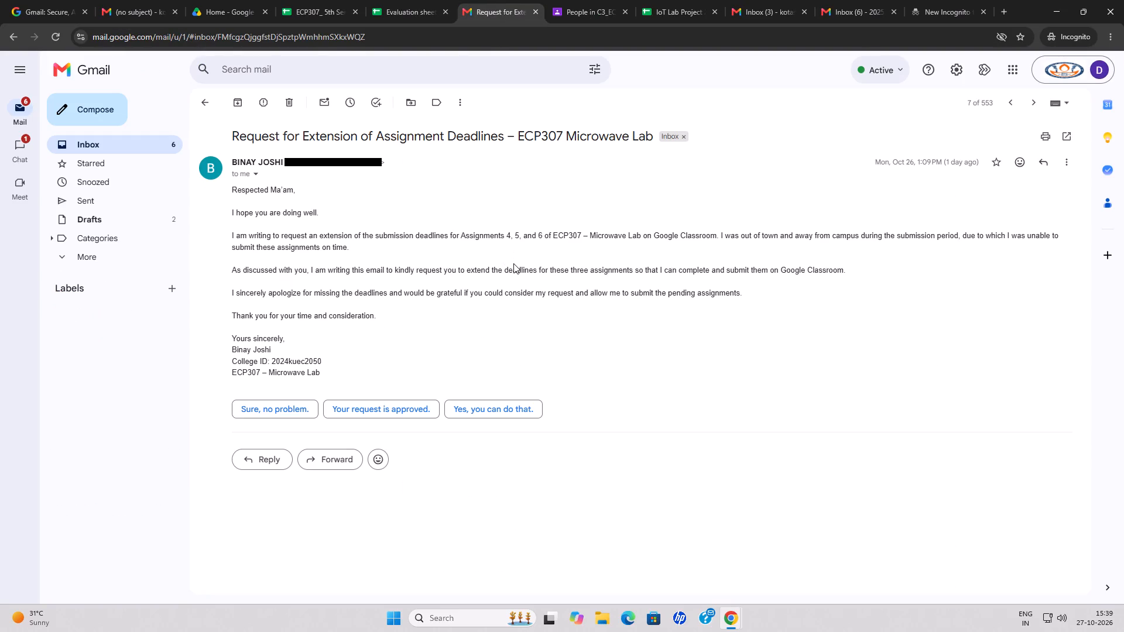
Switch to Google Classroom and open the C2_ECP307_MW Lab classwork list to check the due dates of Experiments 4, 5 and 6.
left_click(582, 0)
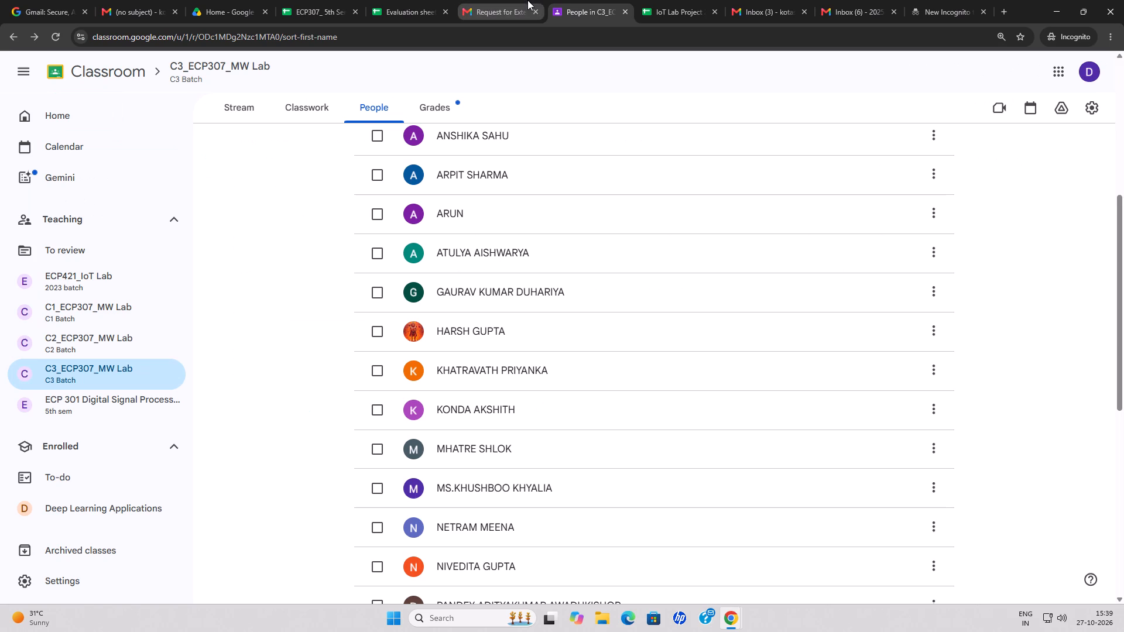
left_click(124, 328)
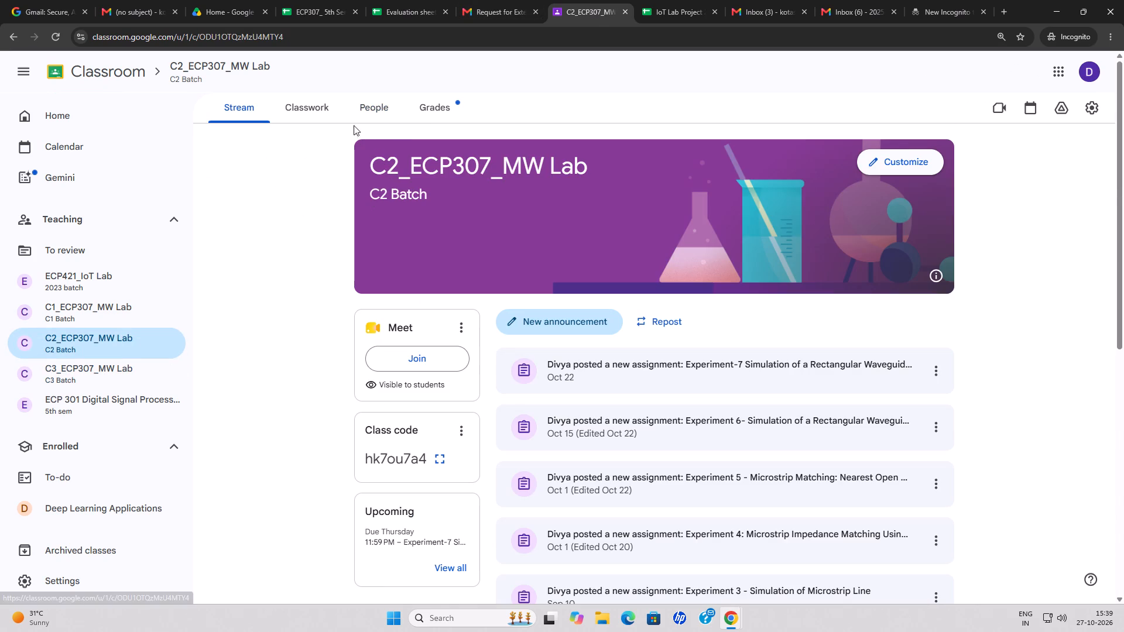
left_click(333, 99)
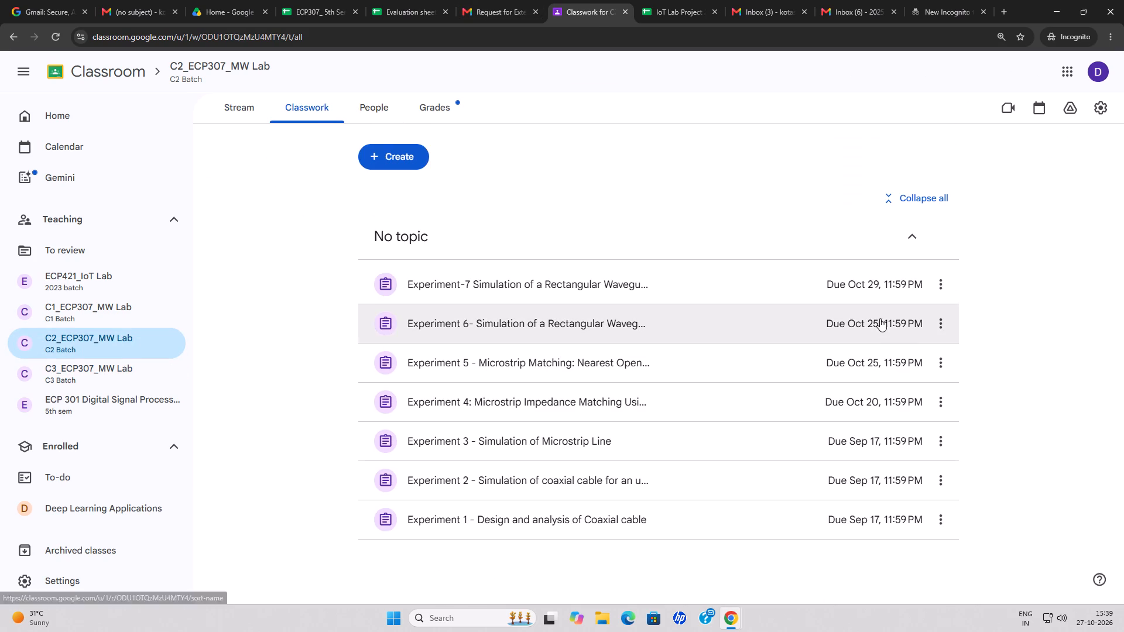
Check the posting dates and submission counts of Experiments 3 to 7 in the C2_ECP307_MW Lab classwork.
left_click(793, 277)
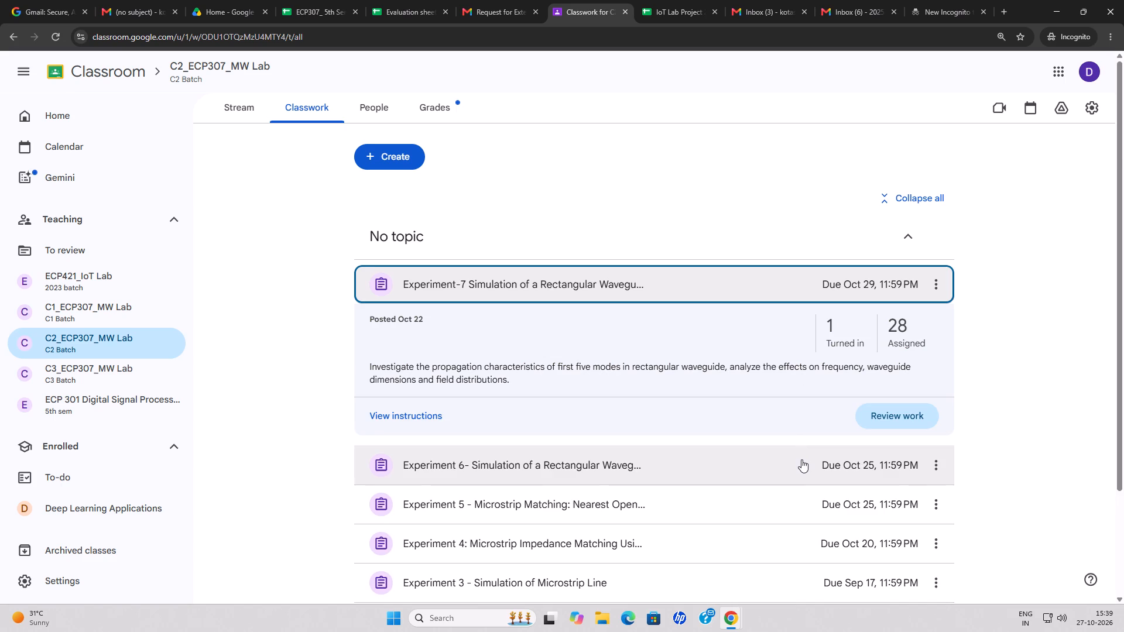
scroll(800, 461, "down", 3)
left_click(859, 343)
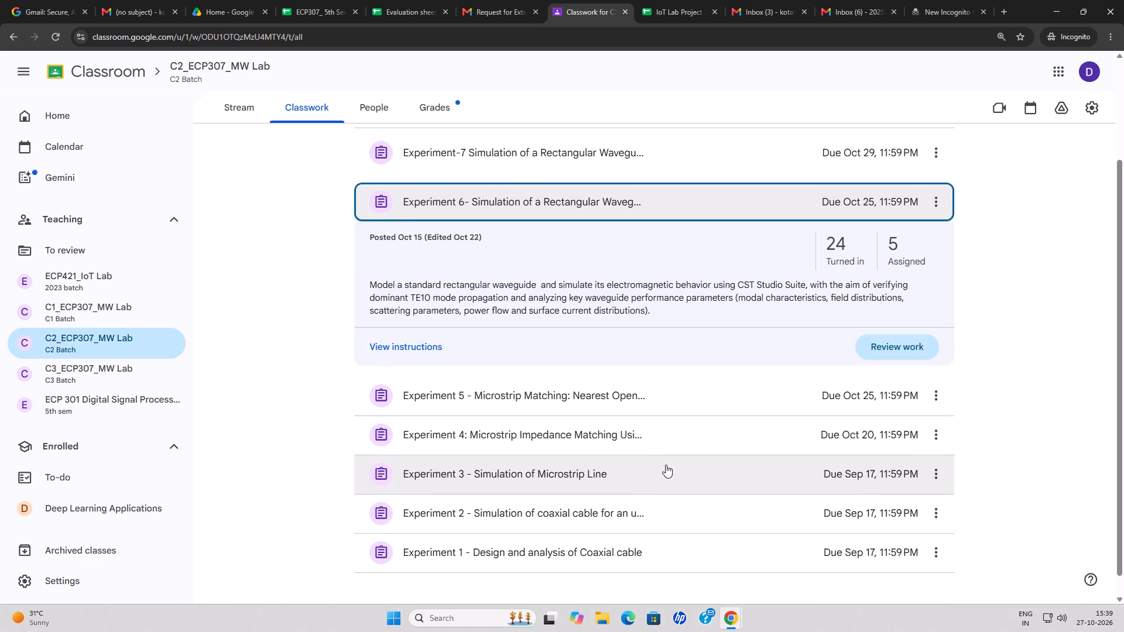
left_click(667, 472)
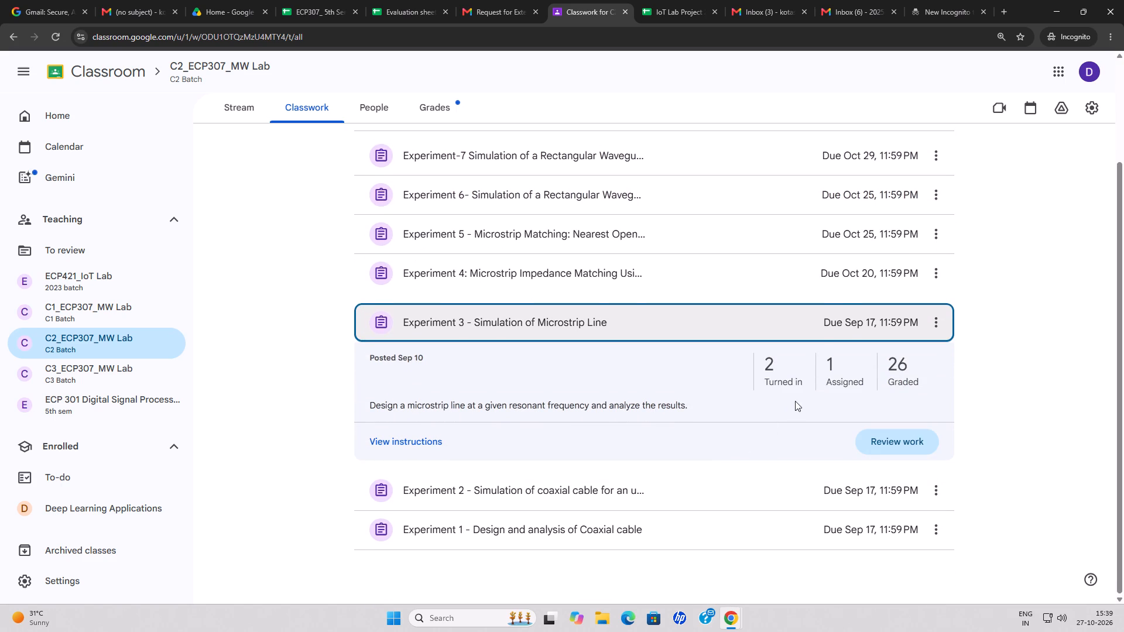
left_click(848, 288)
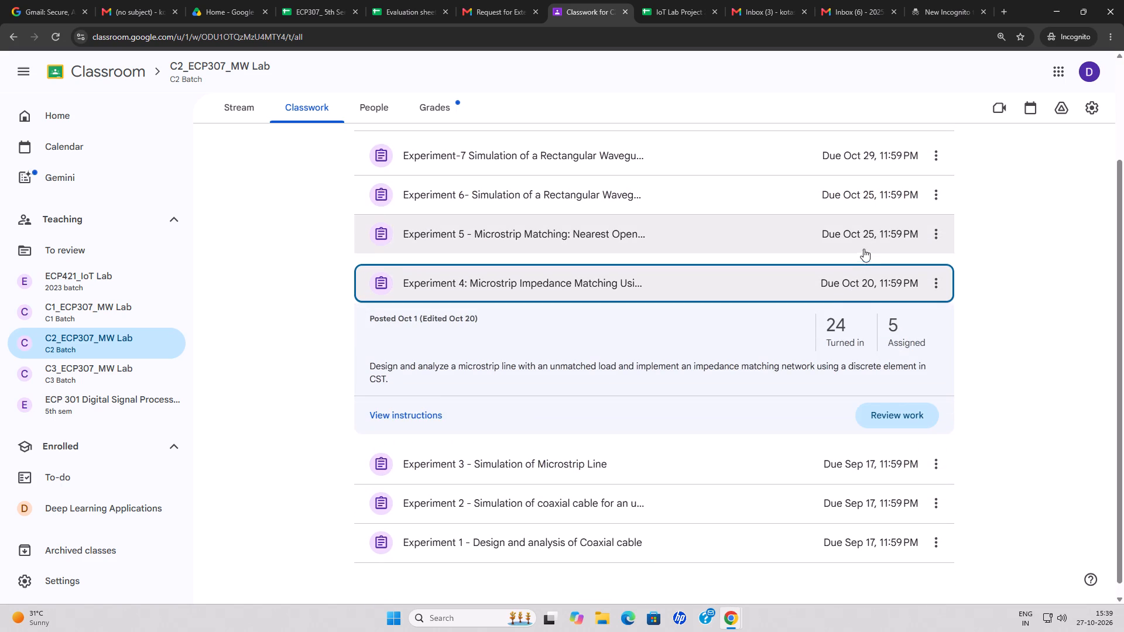
left_click(853, 233)
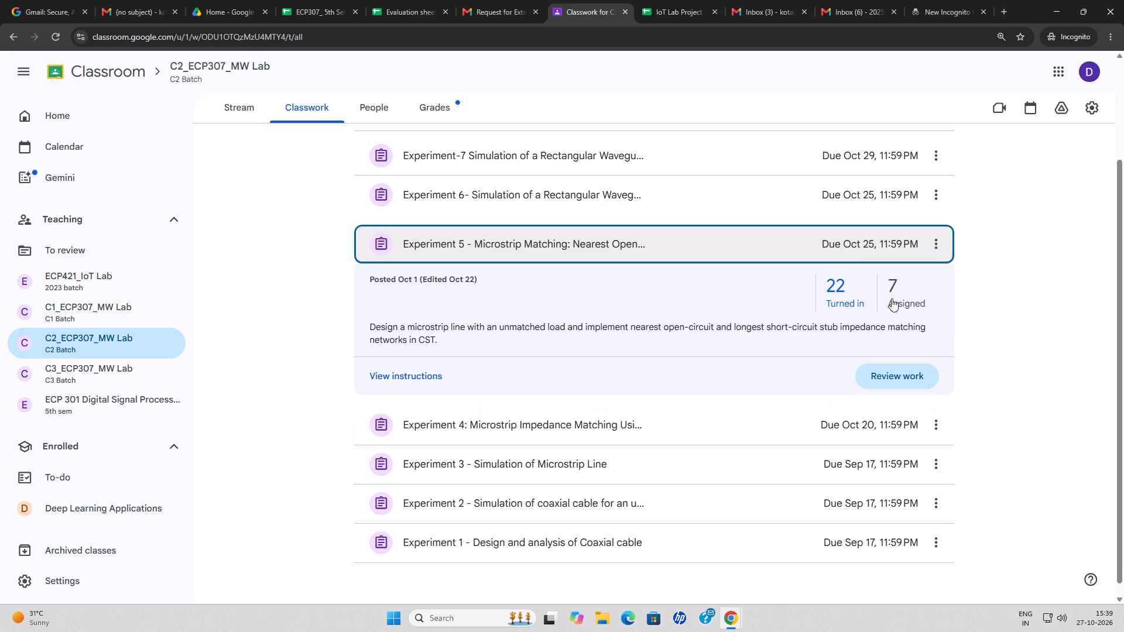
left_click(837, 208)
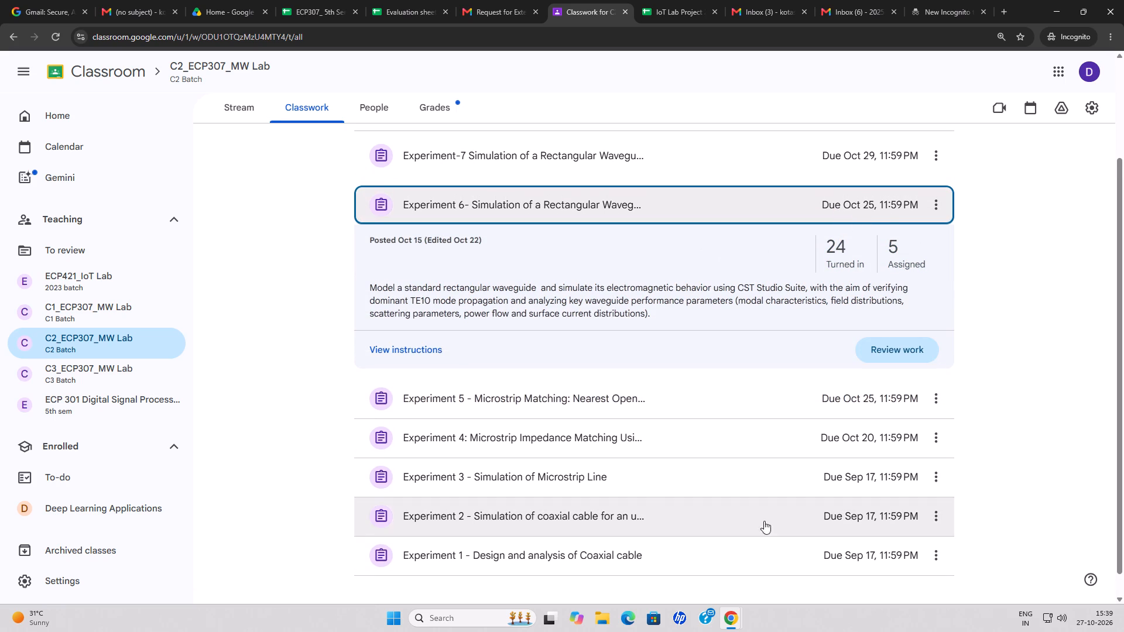
left_click(100, 312)
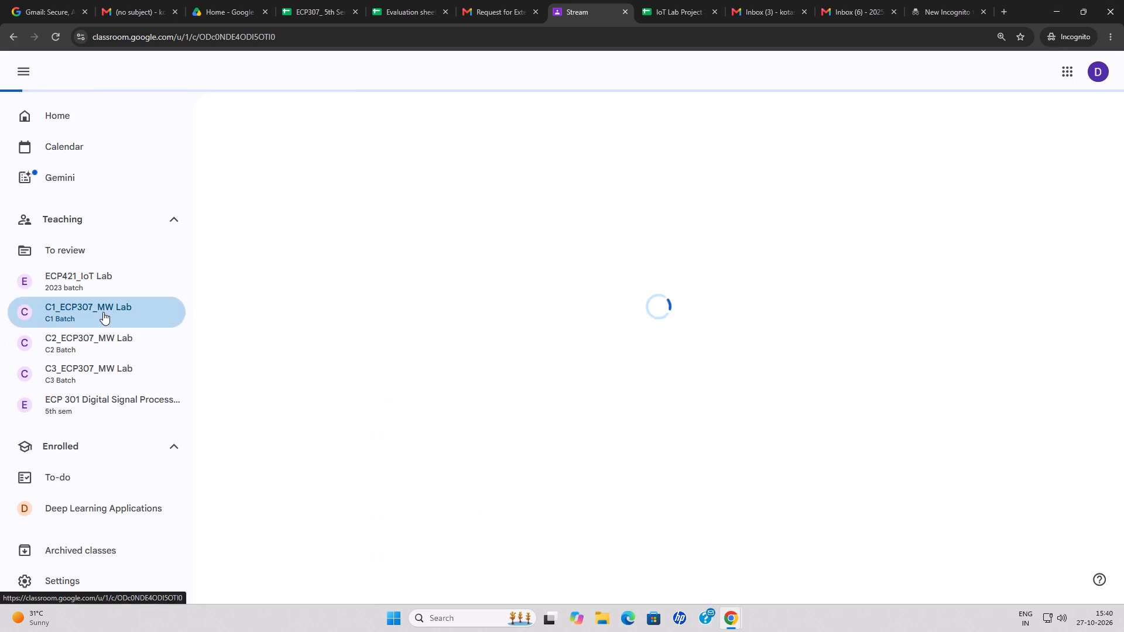
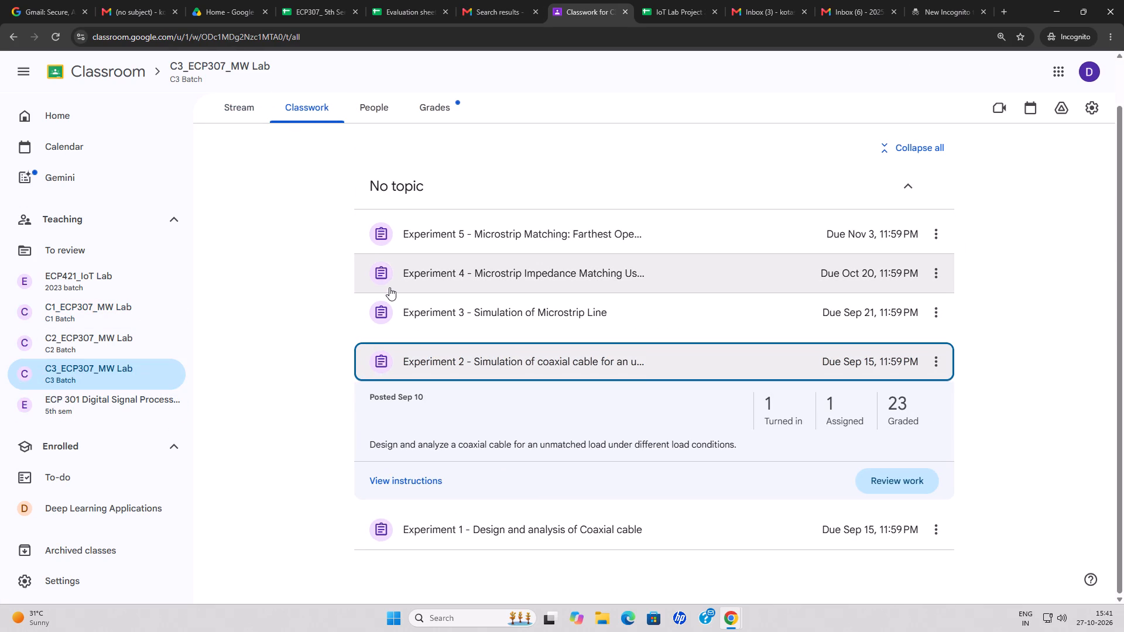
In the ECP307 evaluation sheet, compare the 2024 Batch student list with the C1_Exp1 and C2_Exp1 rosters, marks and remarks.
left_click(372, 0)
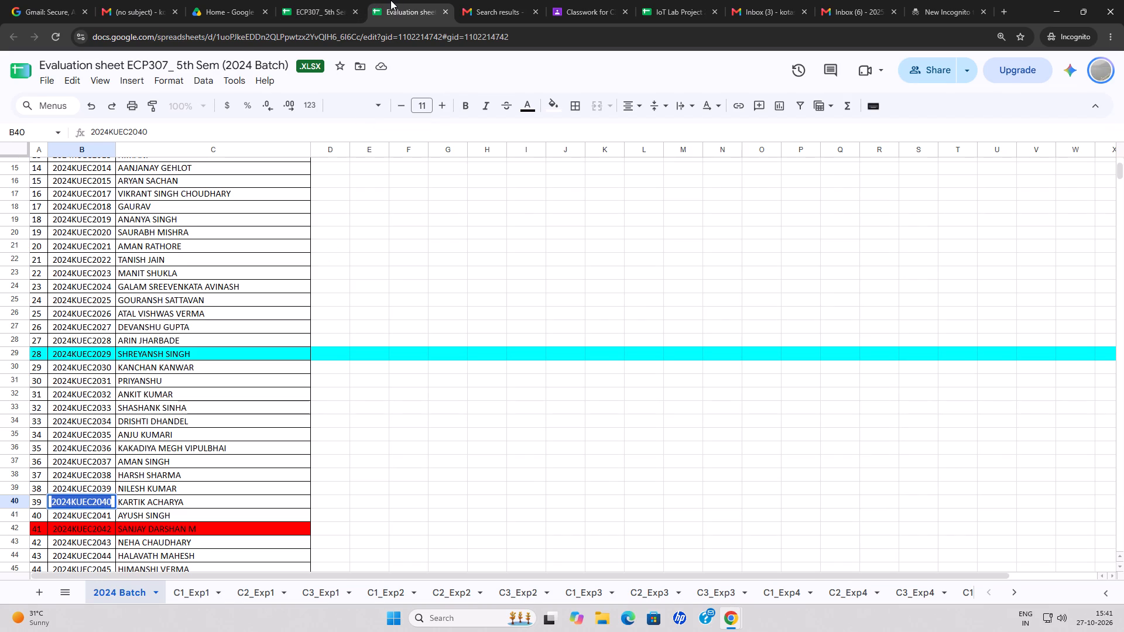
left_click(396, 0)
left_click(306, 0)
left_click(389, 5)
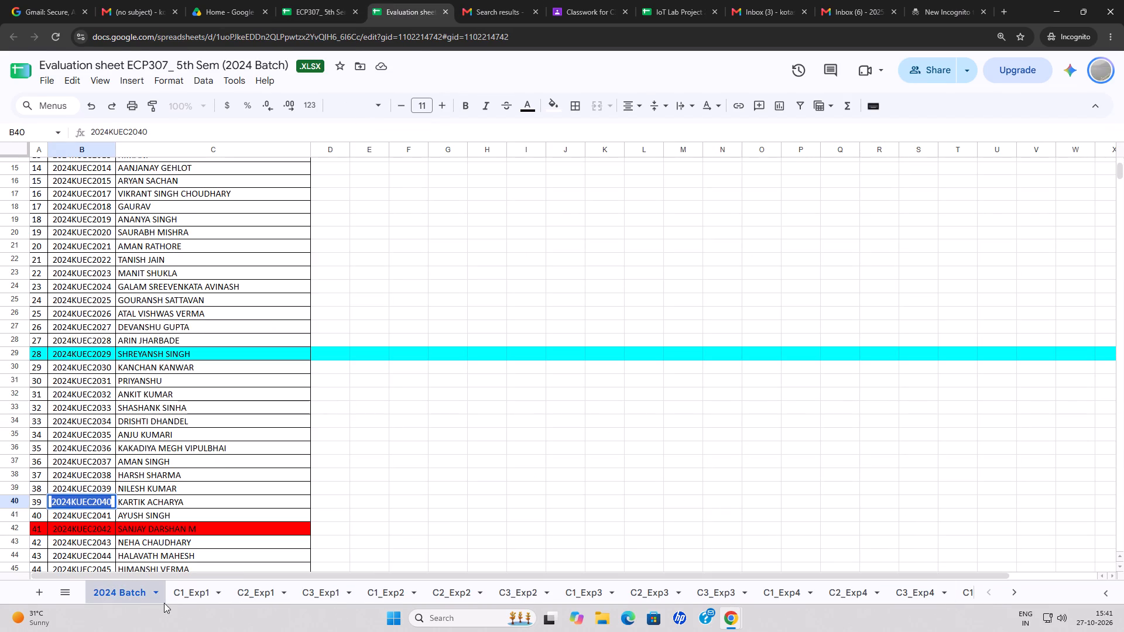
left_click(180, 596)
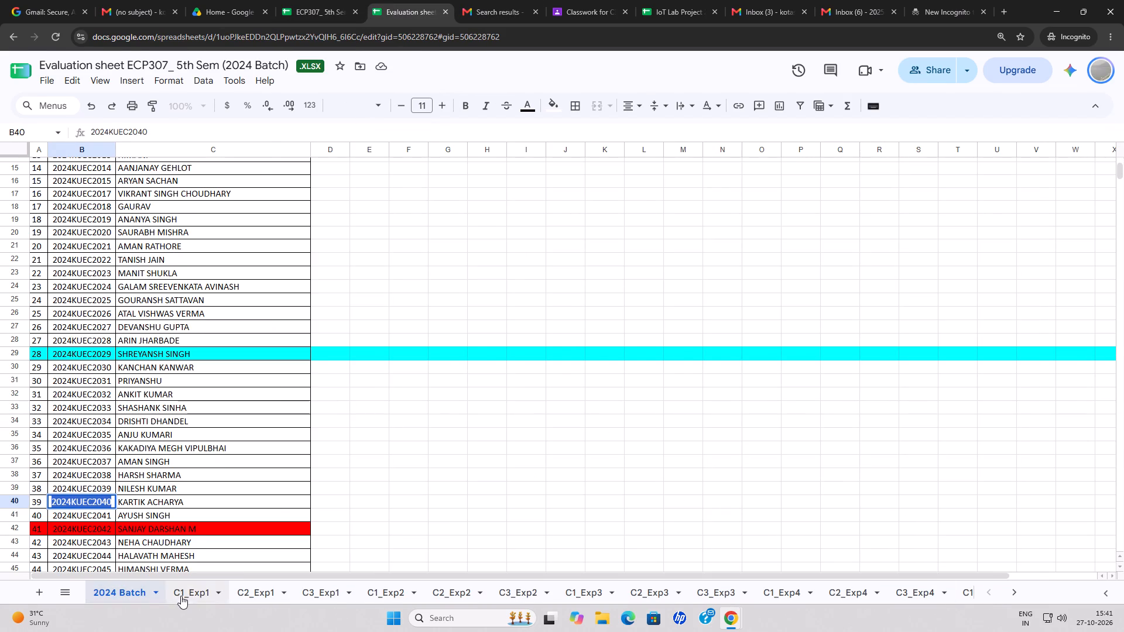
left_click(266, 595)
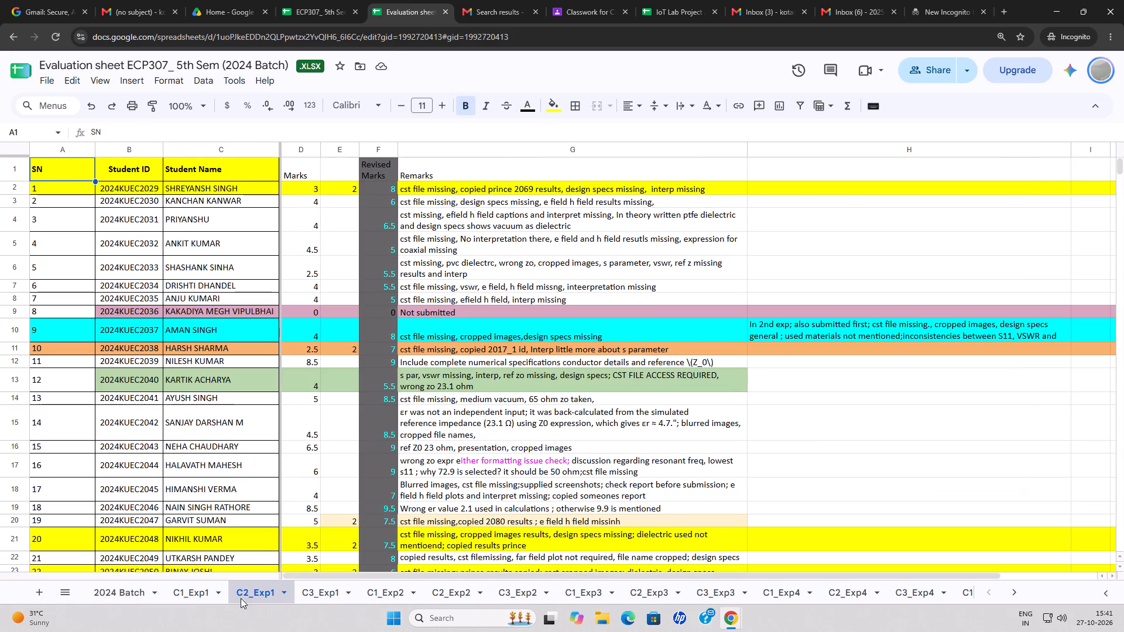
left_click(144, 593)
left_click(190, 597)
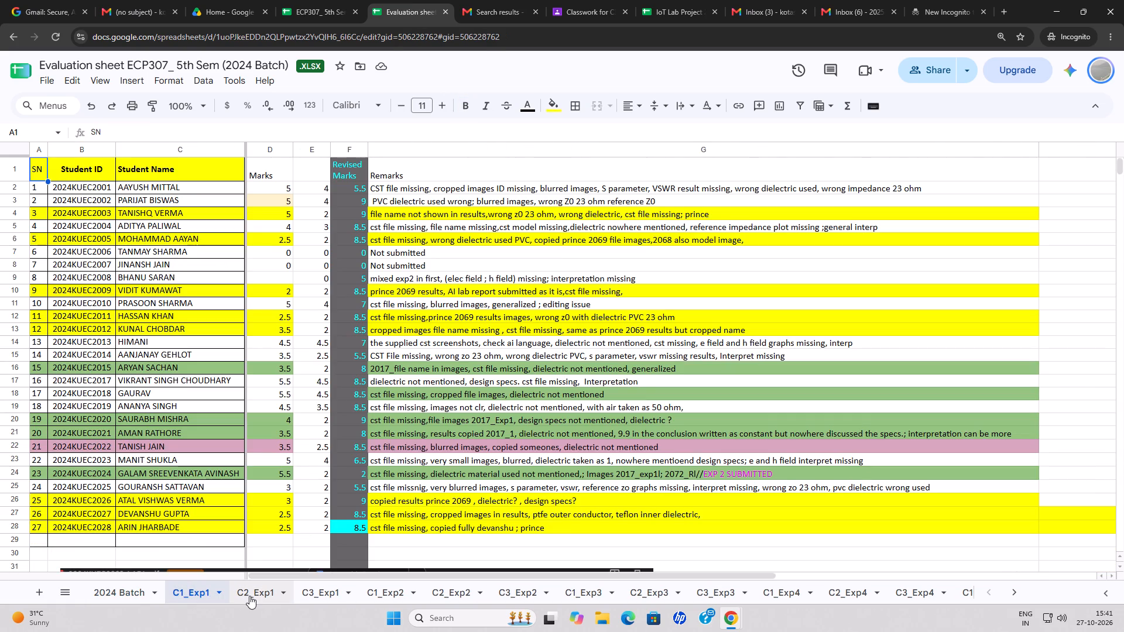
left_click(249, 596)
left_click(206, 596)
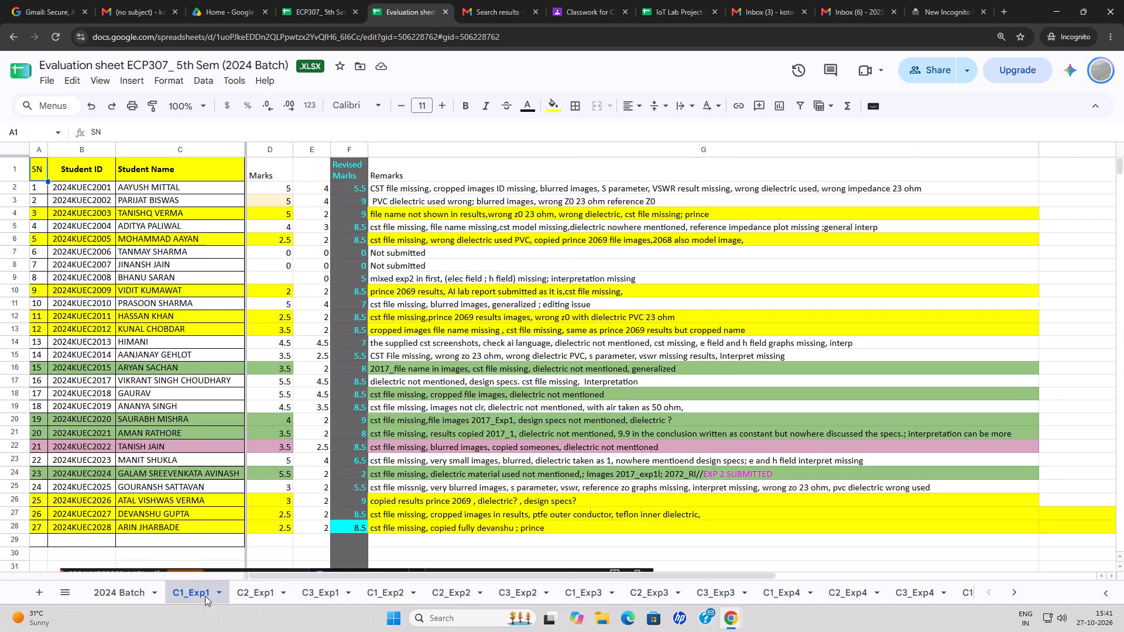
left_click(117, 589)
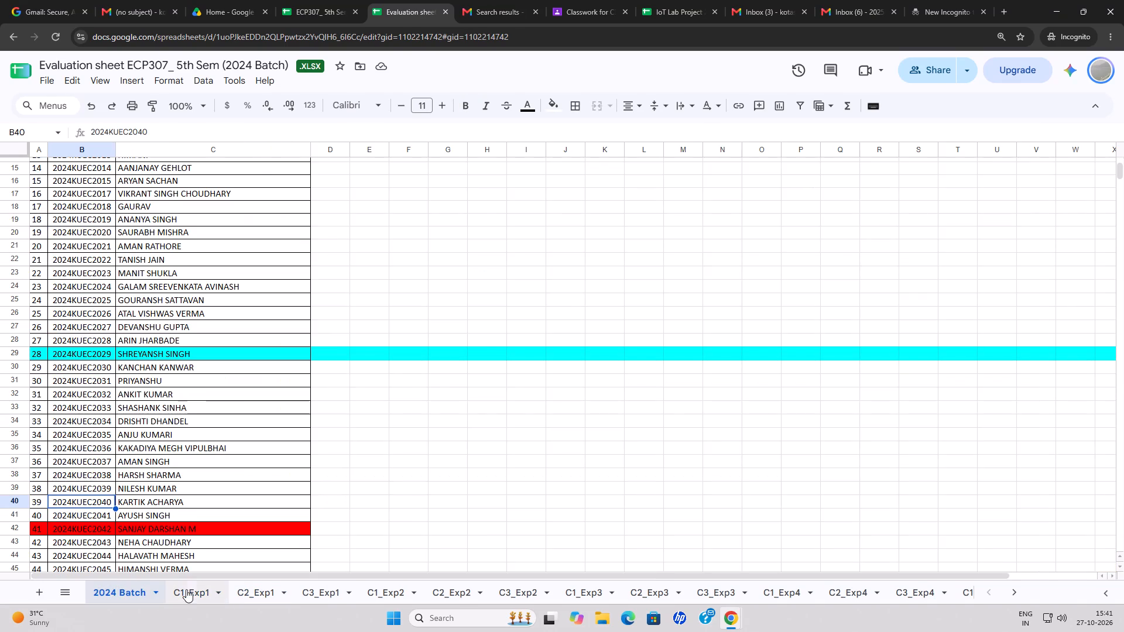
left_click(195, 588)
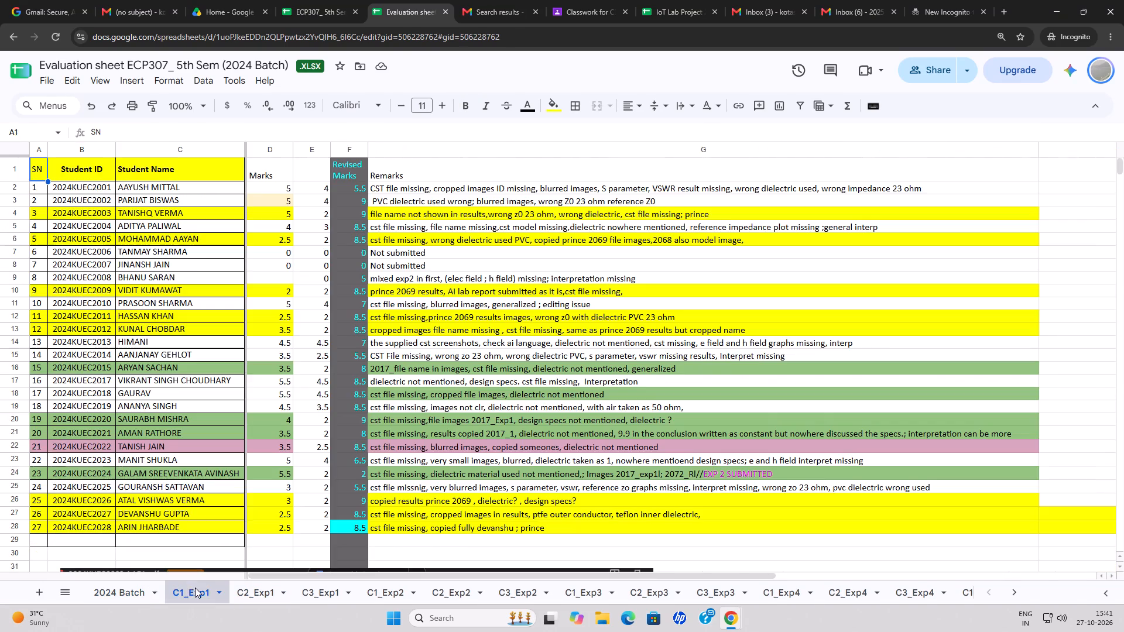
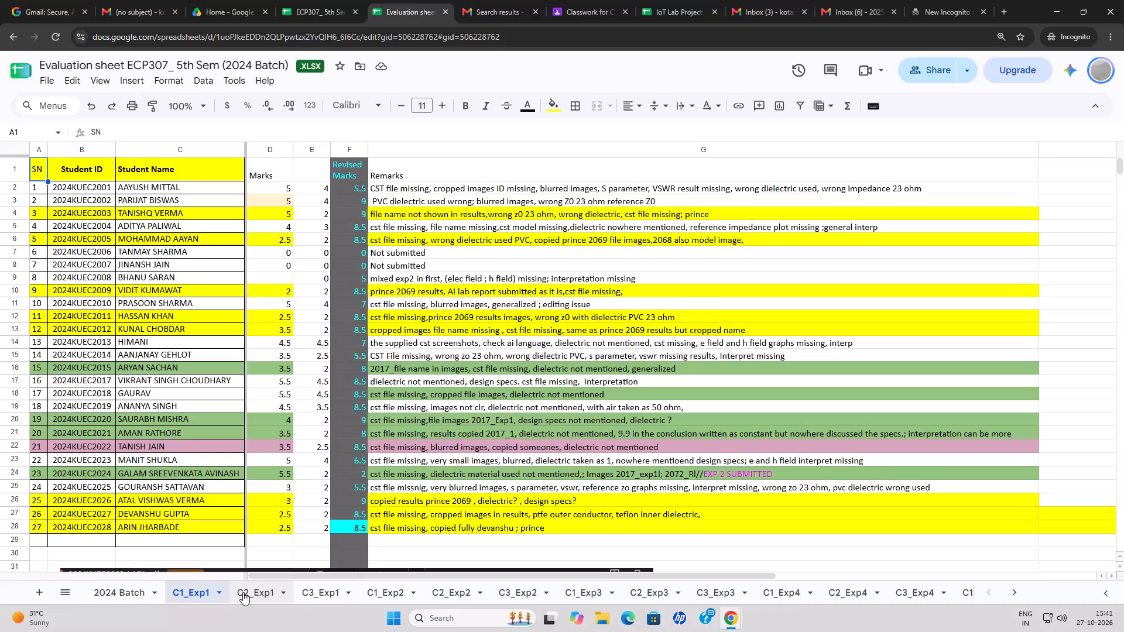
Compare the revised marks and remarks of the first experiment between the C1_Exp1 and C2_Exp1 sheets.
left_click(243, 592)
left_click(177, 589)
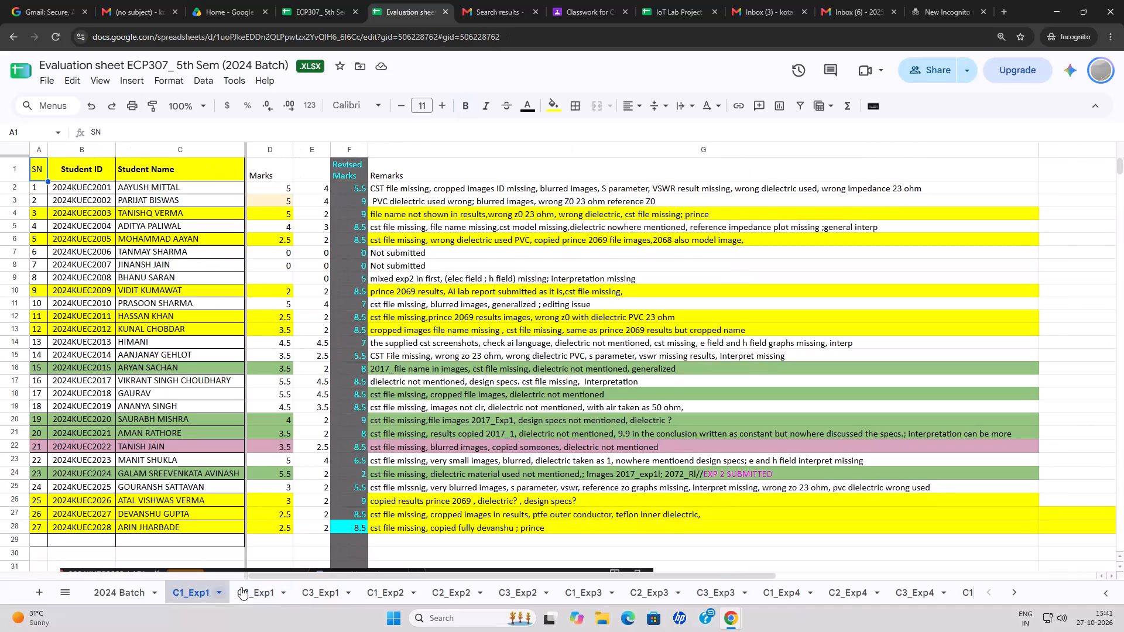
left_click_drag(361, 190, 340, 535)
left_click(249, 590)
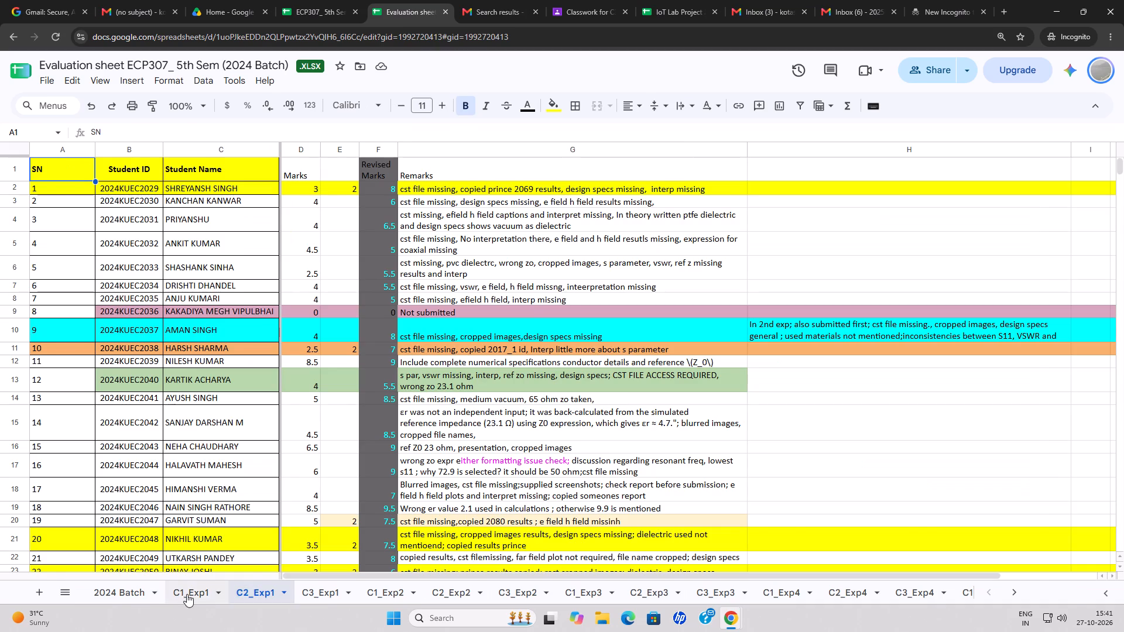
left_click(187, 594)
left_click(421, 557)
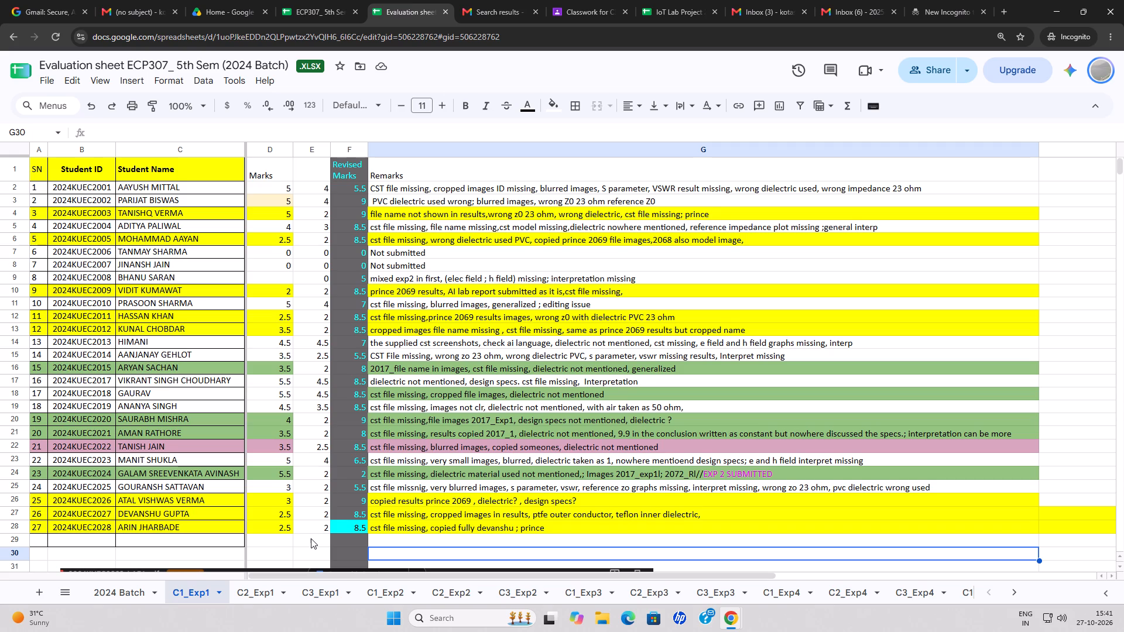
Review the marks and remarks in the C3_Exp2, C3_Exp3, C1_Exp1 and C1_Exp2 evaluation sheets, glancing at the Sec C3 attendance.
left_click(376, 586)
left_click(509, 591)
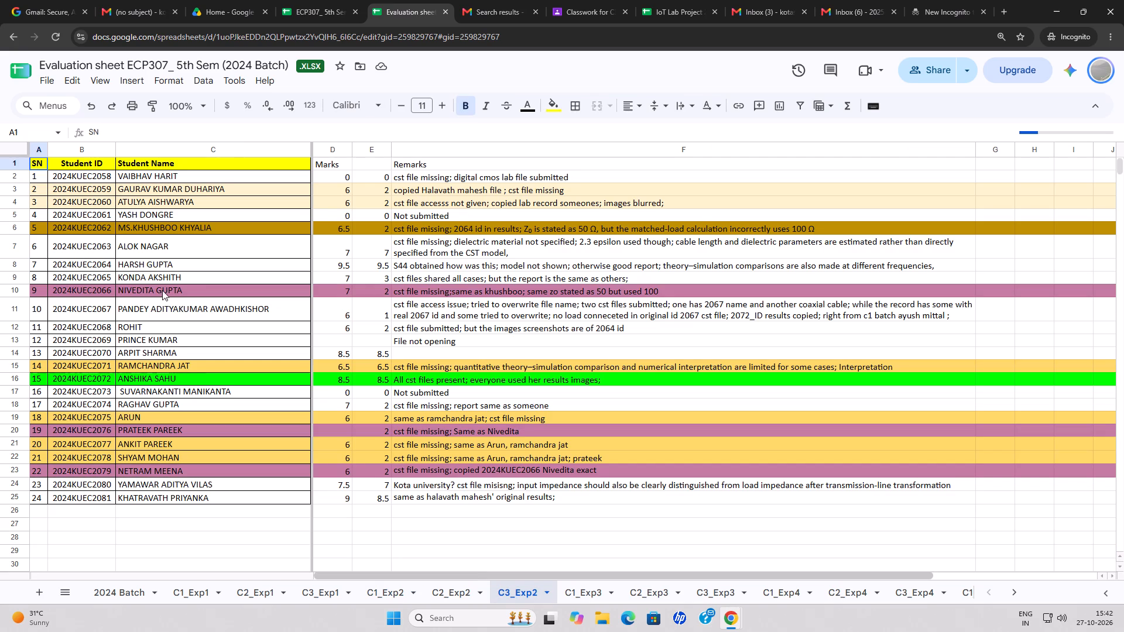
left_click(431, 262)
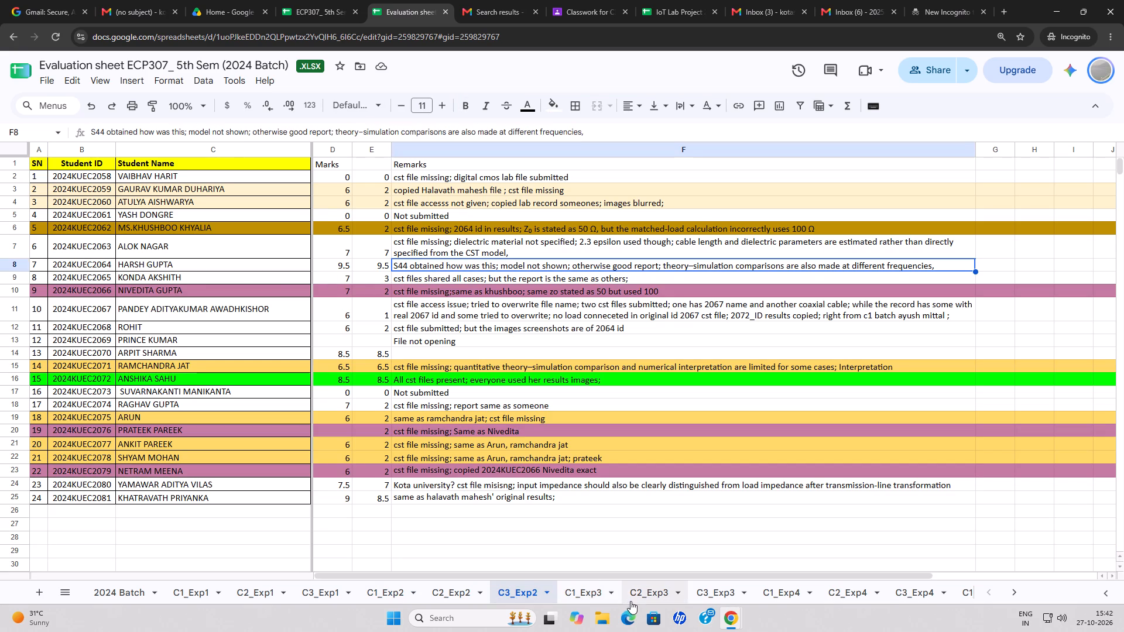
left_click(717, 592)
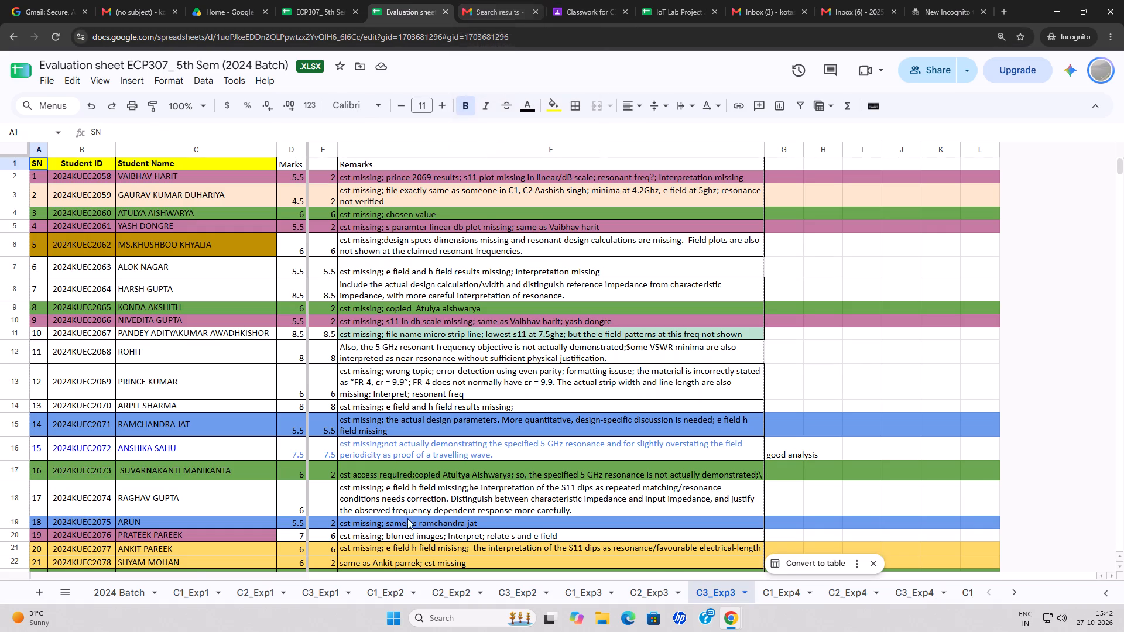
left_click(460, 0)
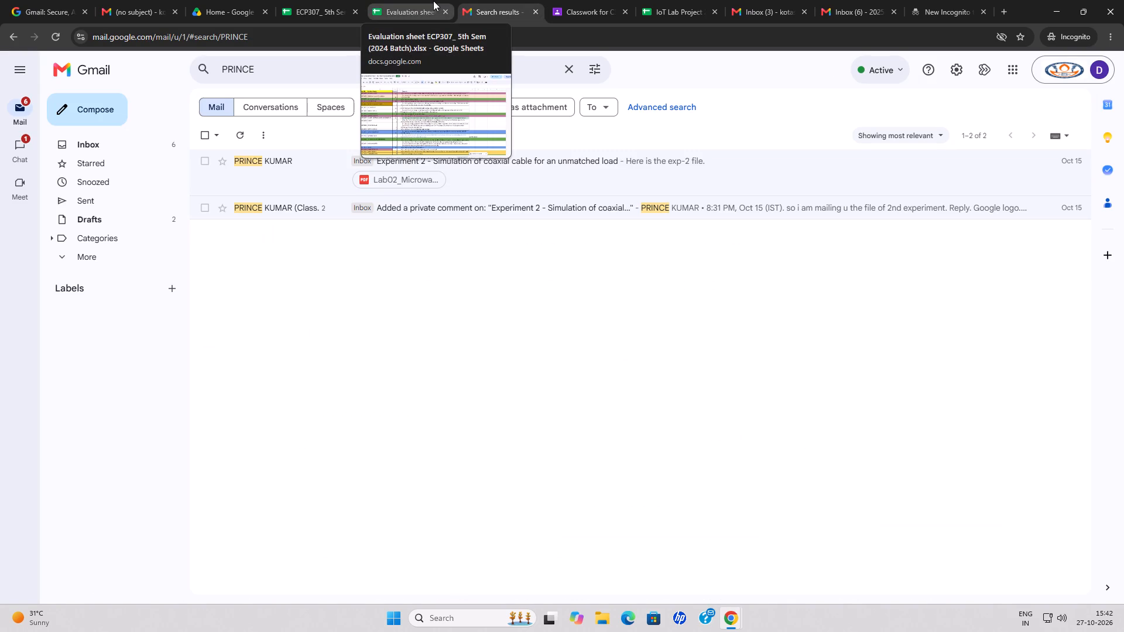
left_click(433, 1)
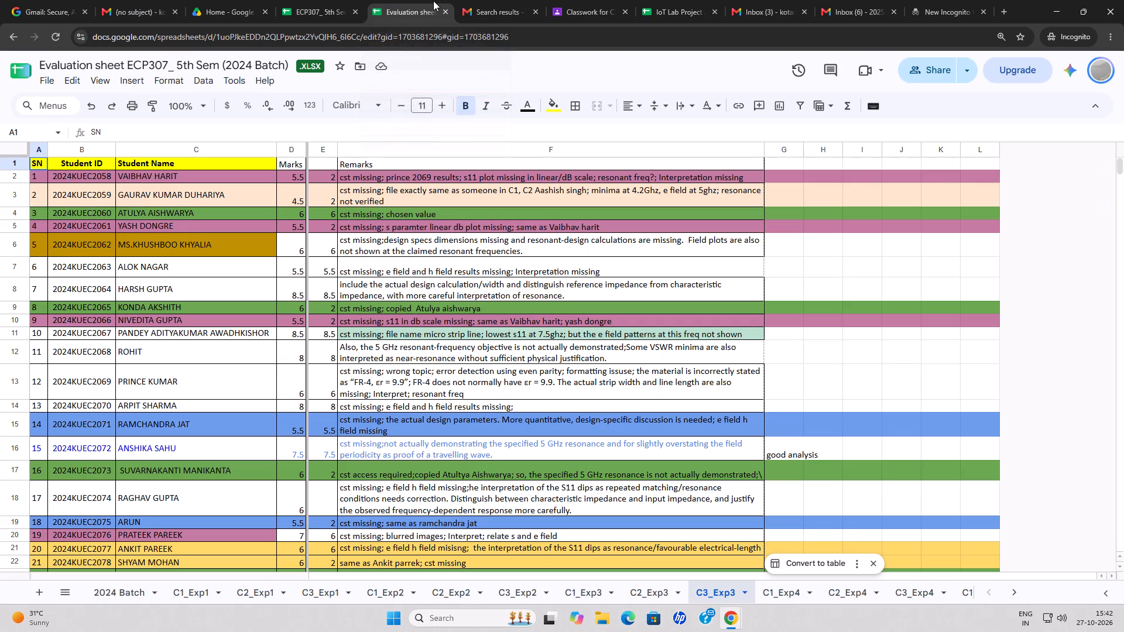
left_click(214, 595)
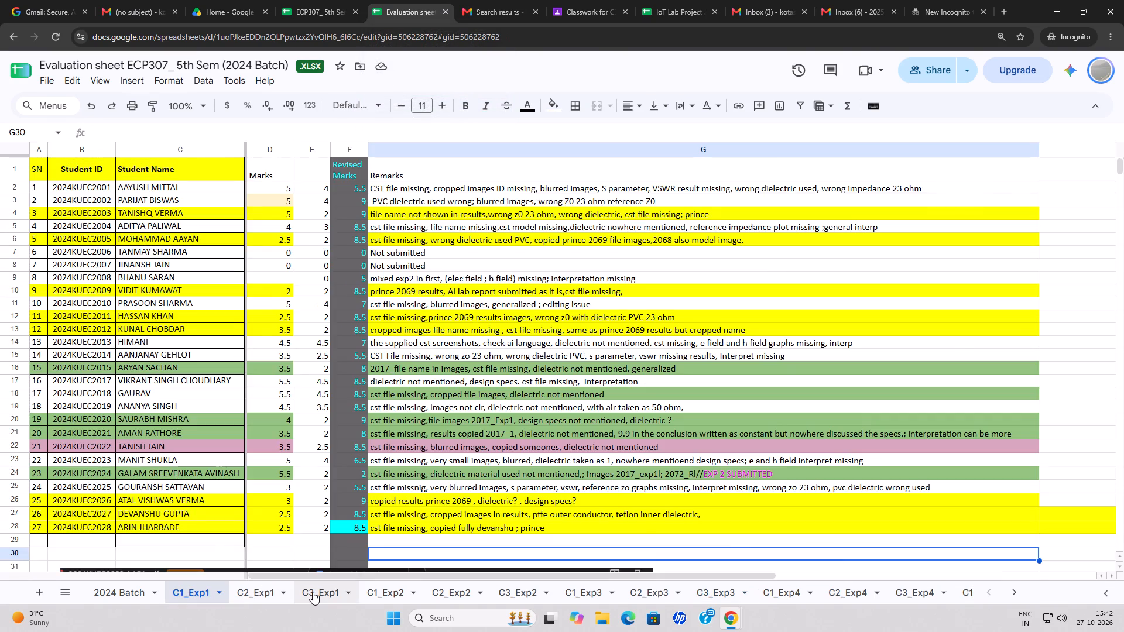
left_click(313, 592)
left_click(381, 590)
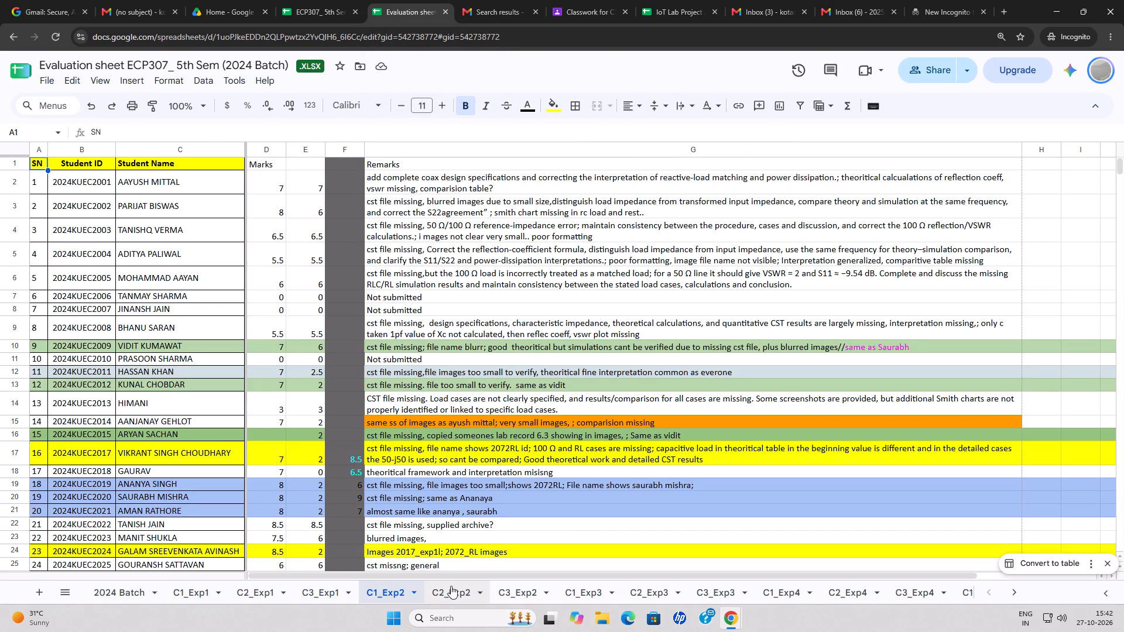
left_click(323, 0)
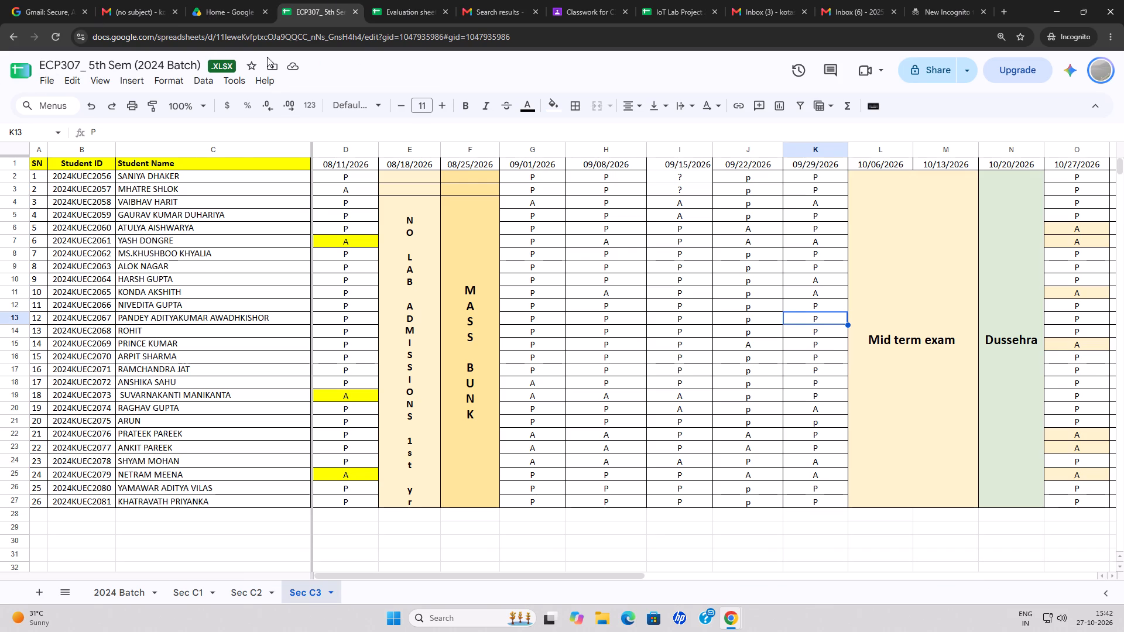
left_click(416, 13)
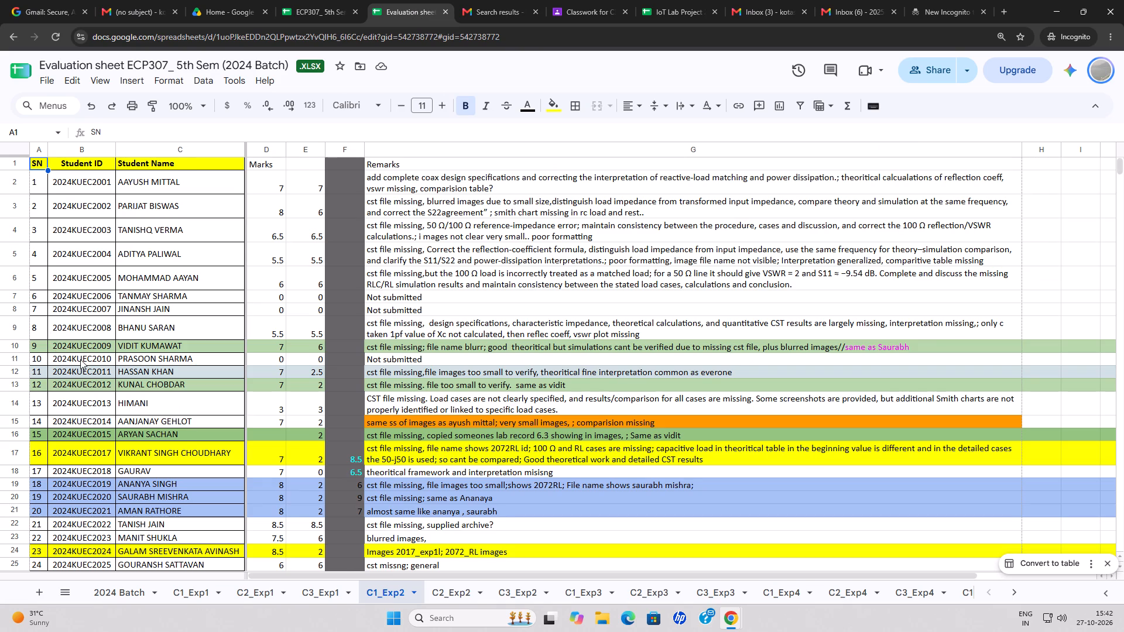
Examine the marks and remarks in rows 8 and 13 of C3_Exp2, and the row 8 marks in C3_Exp3.
left_click(501, 590)
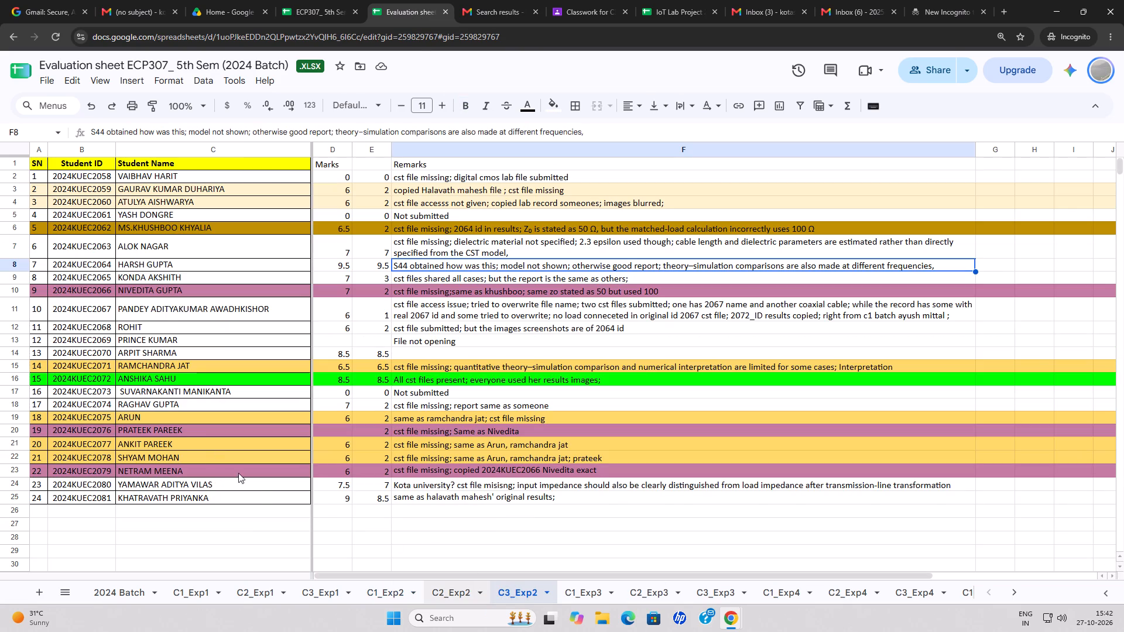
left_click(158, 304)
double_click(356, 268)
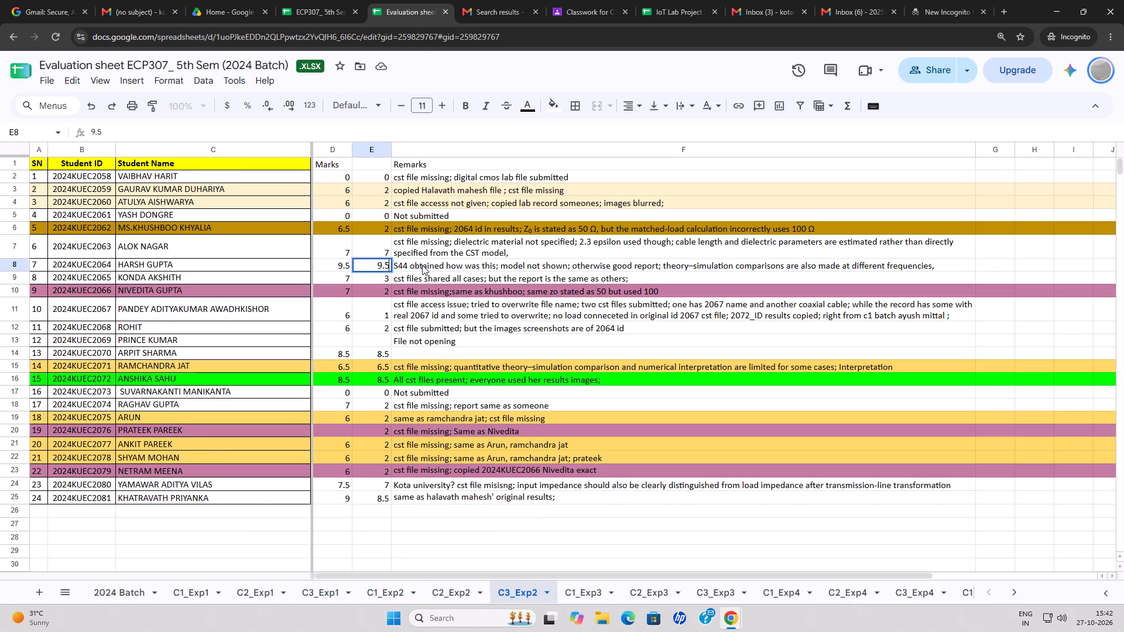
left_click(440, 265)
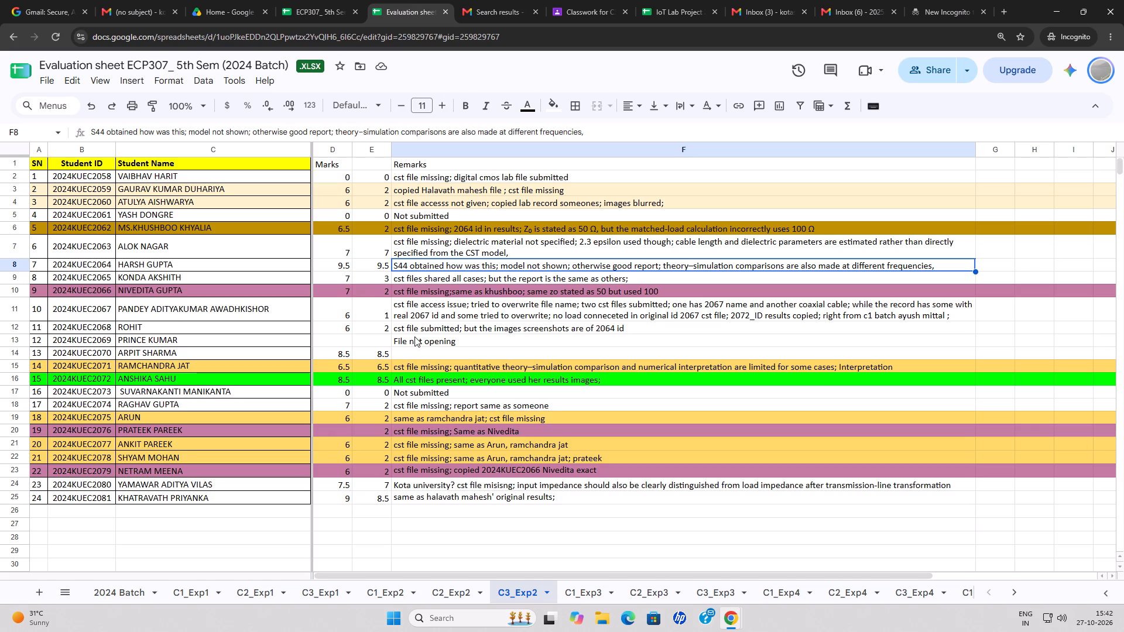
triple_click(414, 336)
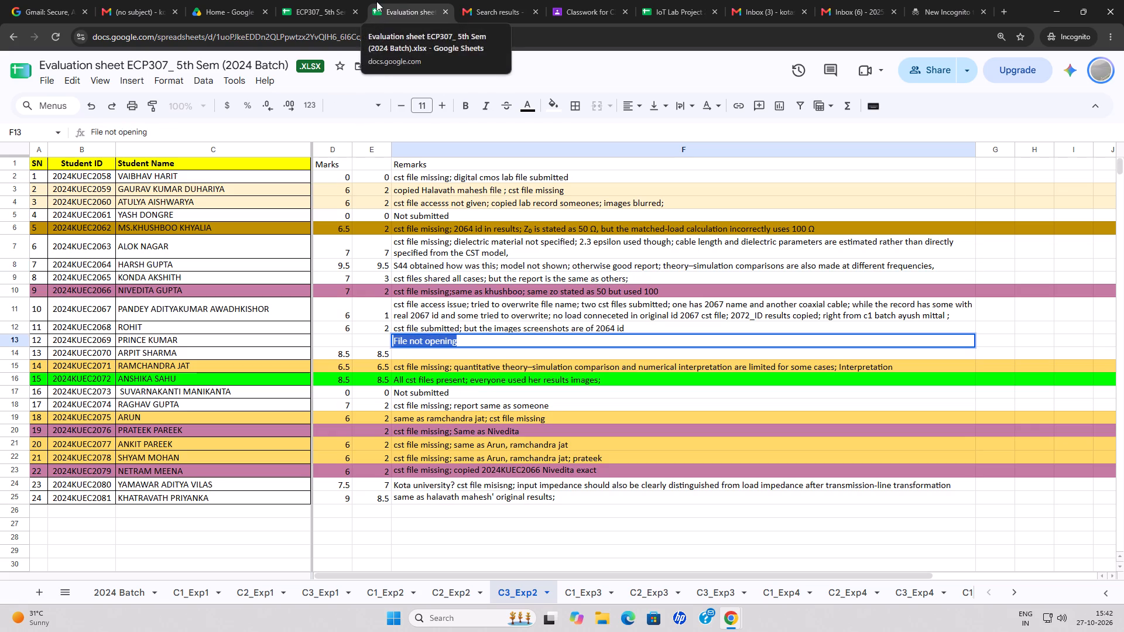
left_click(428, 351)
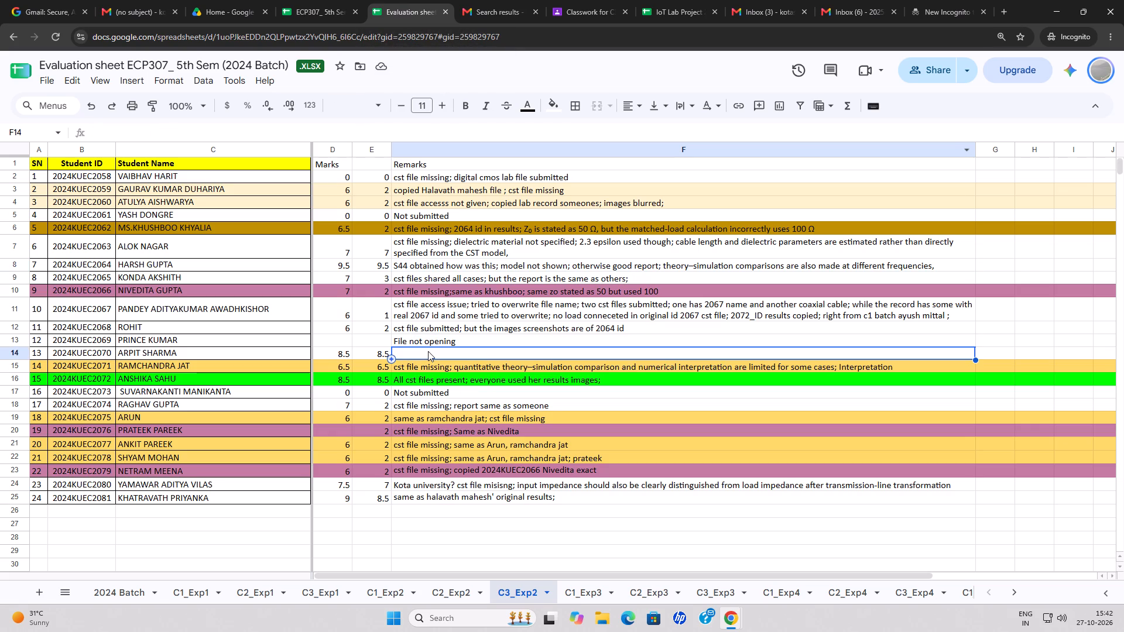
left_click(732, 588)
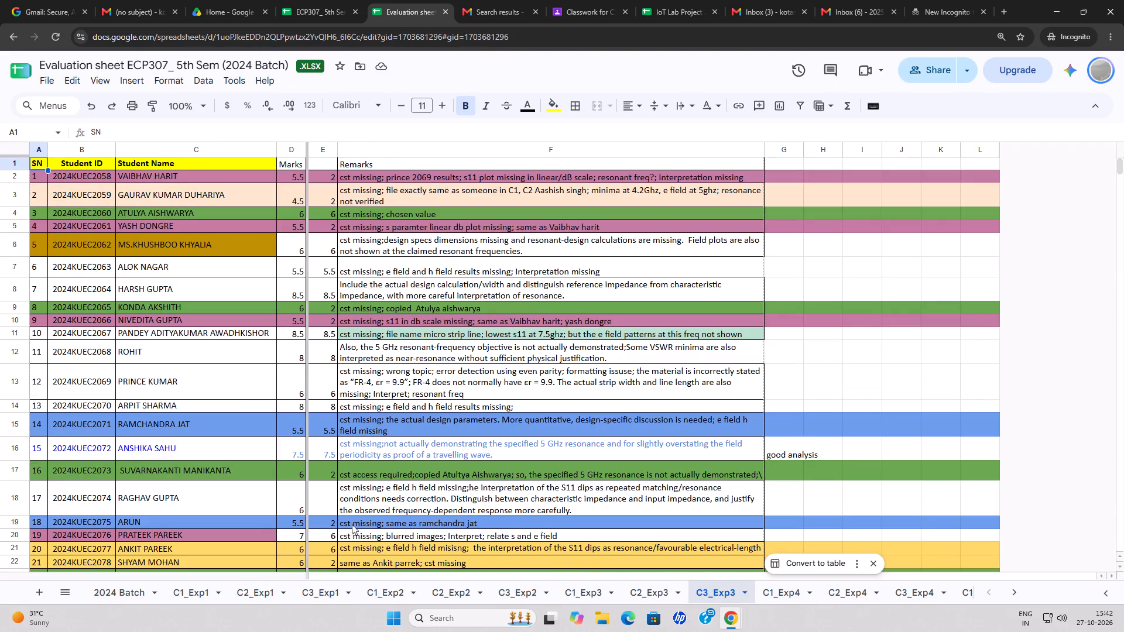
left_click(317, 290)
left_click(329, 286)
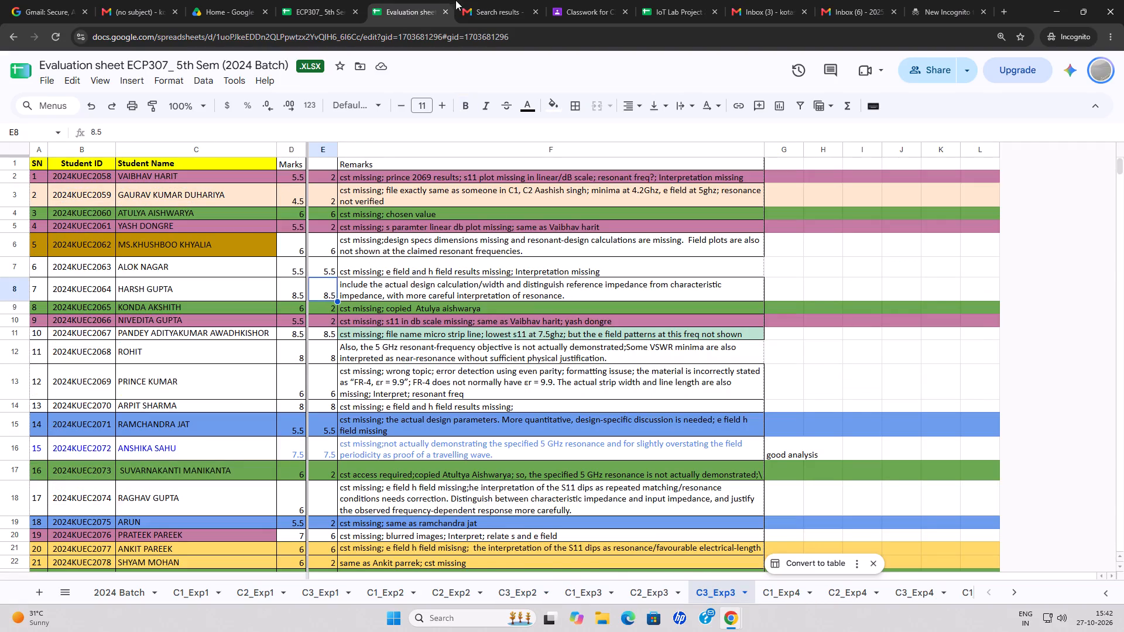
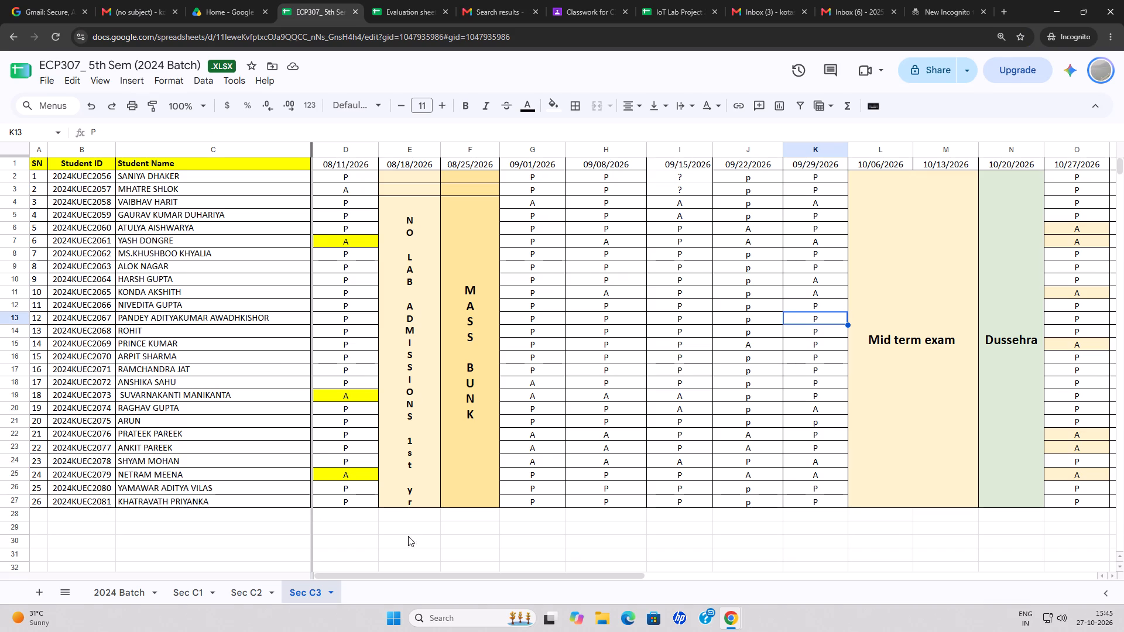
Review the Sec C1 and Sec C2 attendance sheets of the ECP307 2024 batch.
left_click(207, 596)
left_click(253, 597)
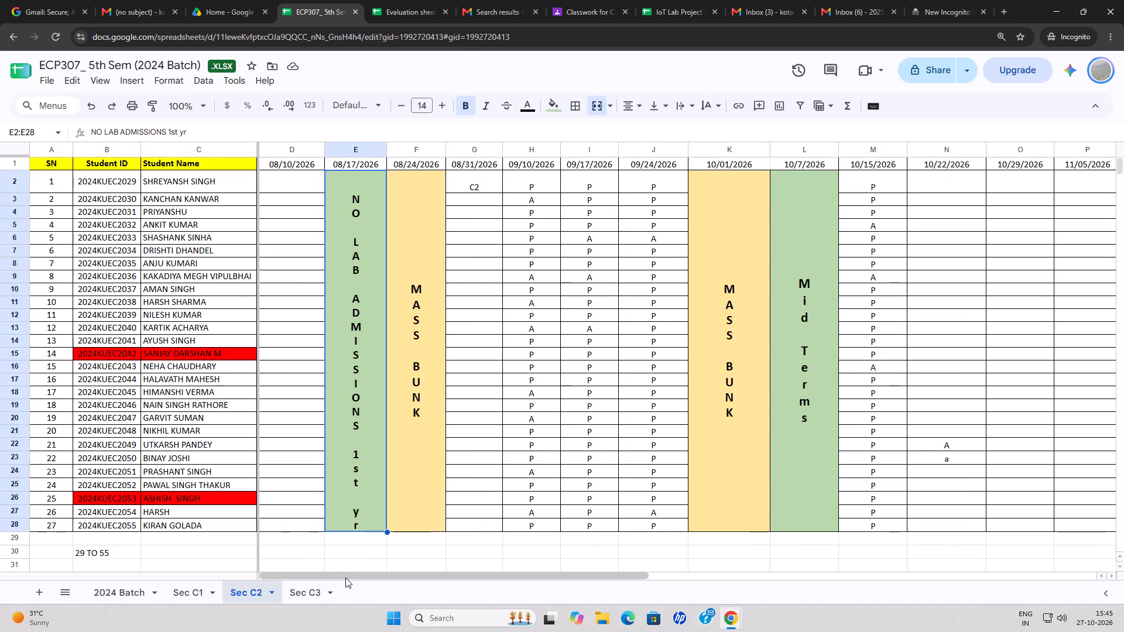
On the Sec C2 sheet, mark students SN 1 to 7 present with P in the 10/22/2026 column.
left_click_drag(345, 578, 532, 590)
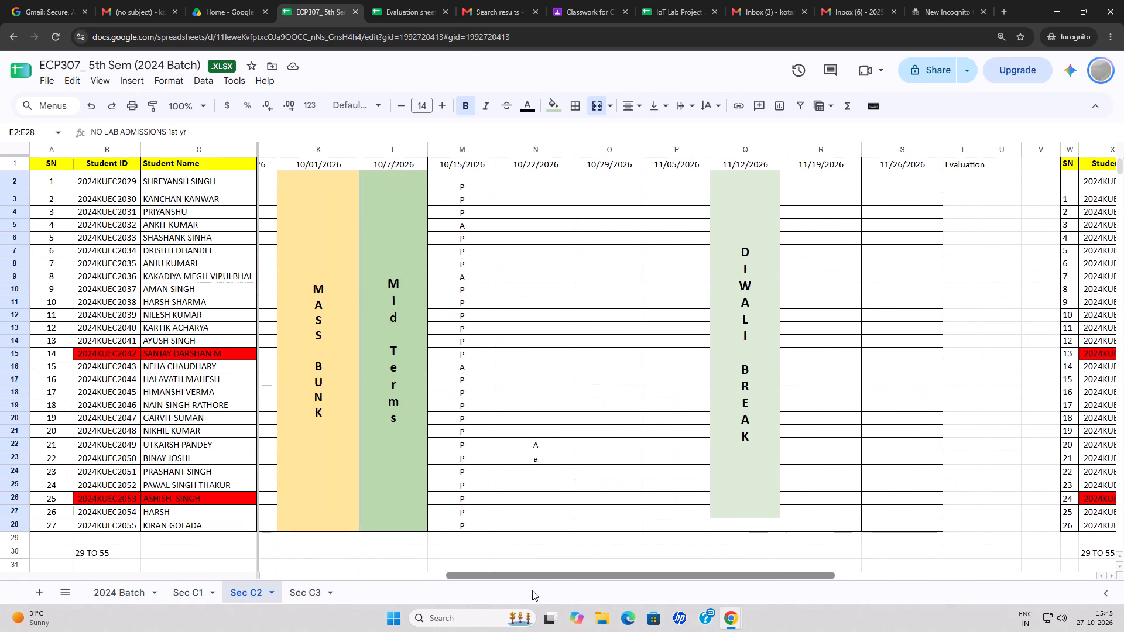
left_click_drag(532, 590, 532, 591)
left_click_drag(532, 591, 580, 586)
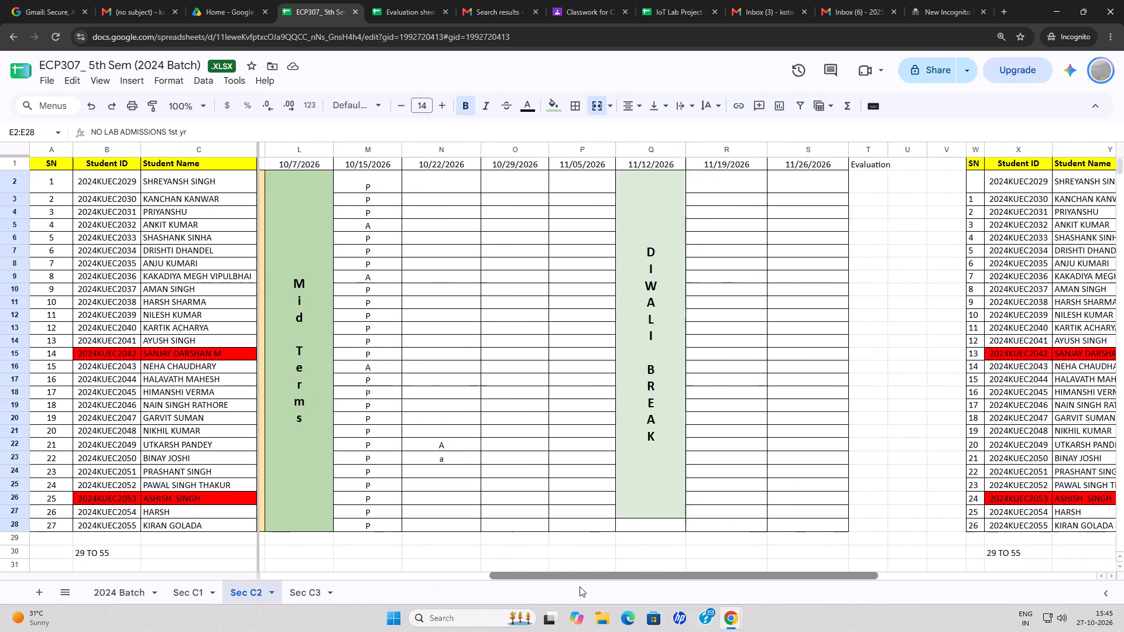
left_click_drag(580, 586, 649, 585)
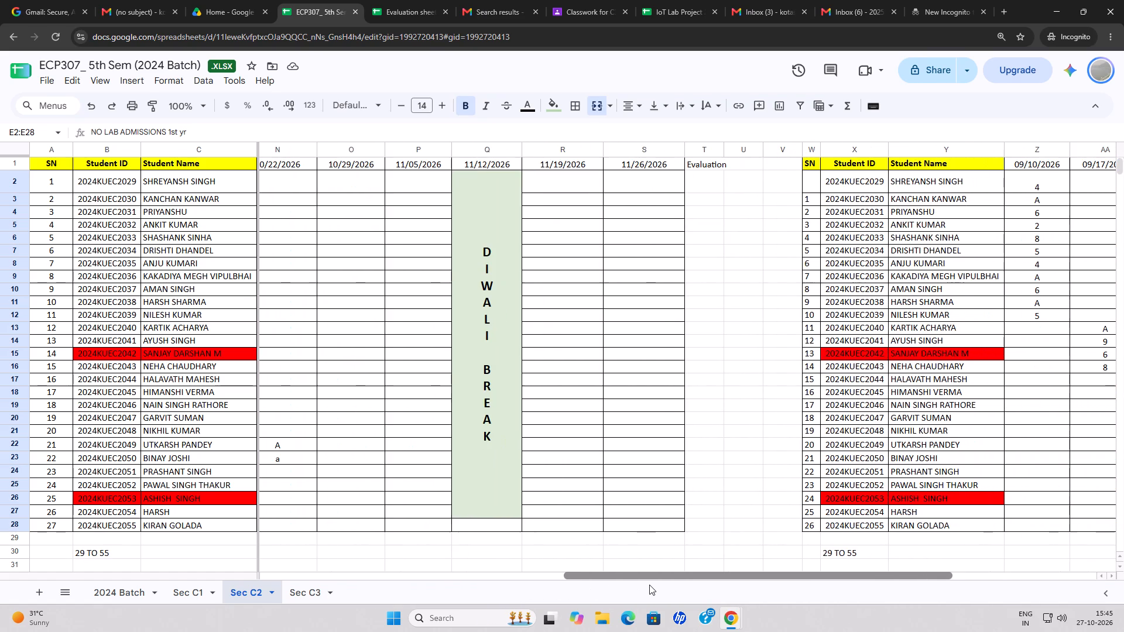
left_click_drag(649, 585, 622, 584)
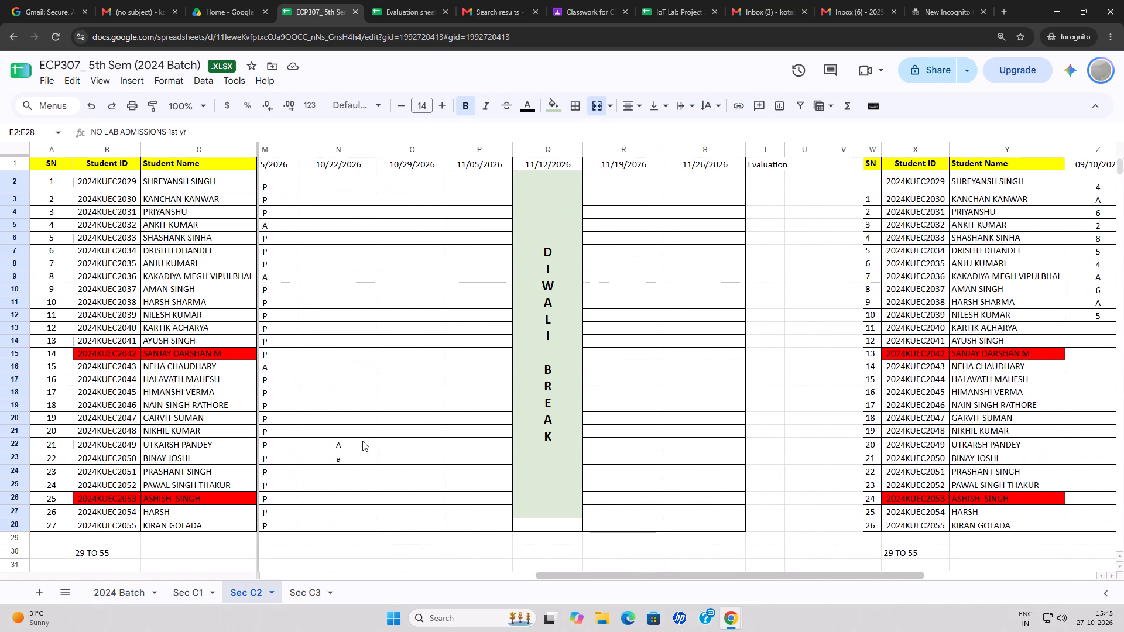
left_click(324, 181)
key("p")
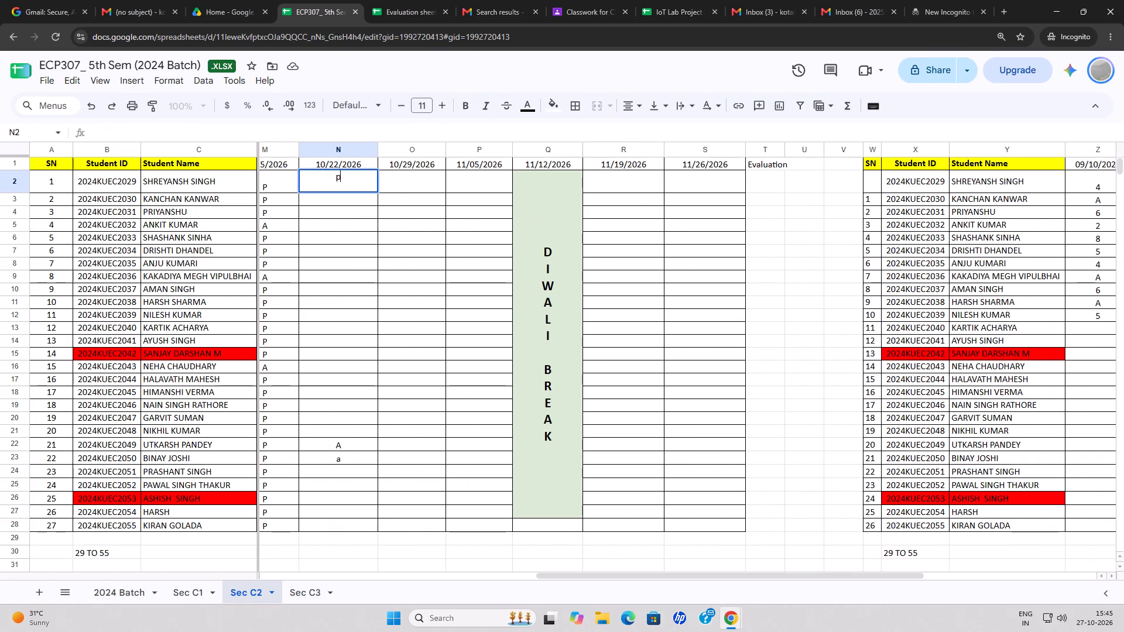
key("Return")
key("p")
key("BackSpace")
key("BackSpace")
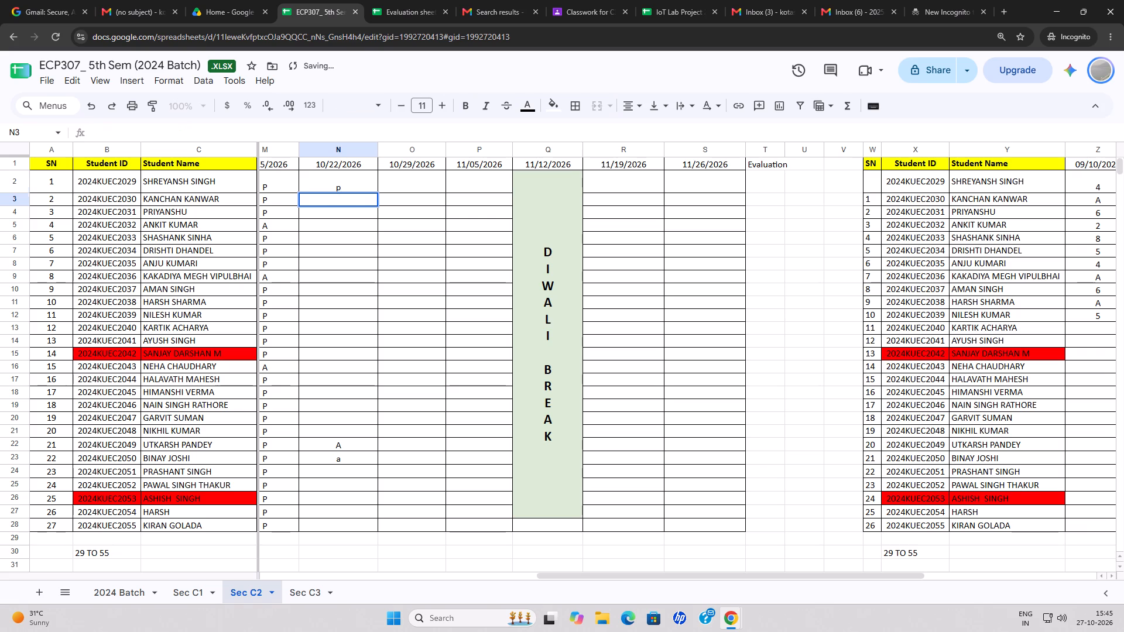
key("Up")
key("Delete")
key("p")
key("Return")
key("p")
key("Return")
key("p")
key("Return")
key("p")
key("Return")
key("p")
key("Return")
key("p")
key("Return")
key("p")
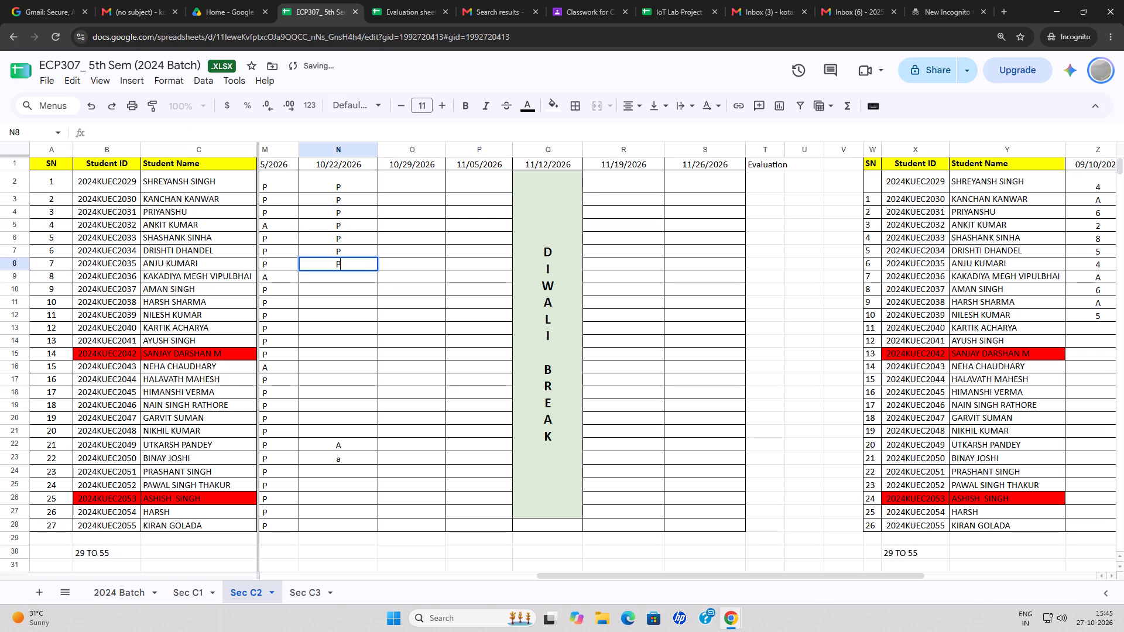
key("Return")
Mark students SN 8 to 20 present with P in the 10/22/2026 column of Sec C2.
key("p")
key("Return")
key("p")
key("Return")
key("p")
key("Return")
key("p")
key("Return")
key("p")
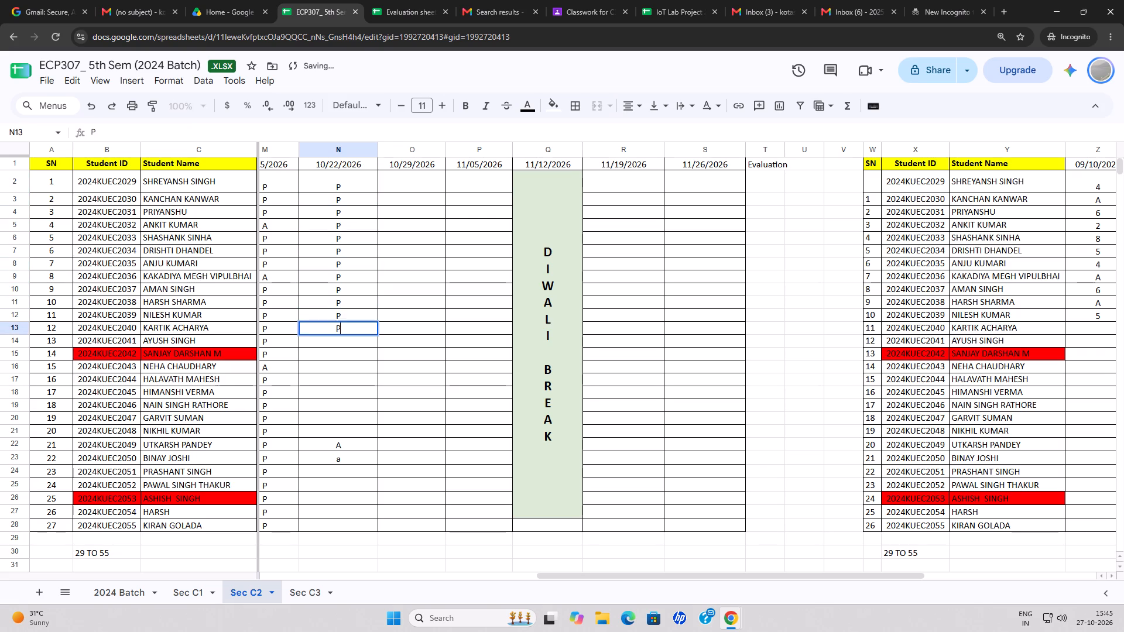
key("Return")
key("p")
key("Return")
key("p")
key("Return")
key("p")
key("Return")
key("p")
key("Return")
key("p")
key("Return")
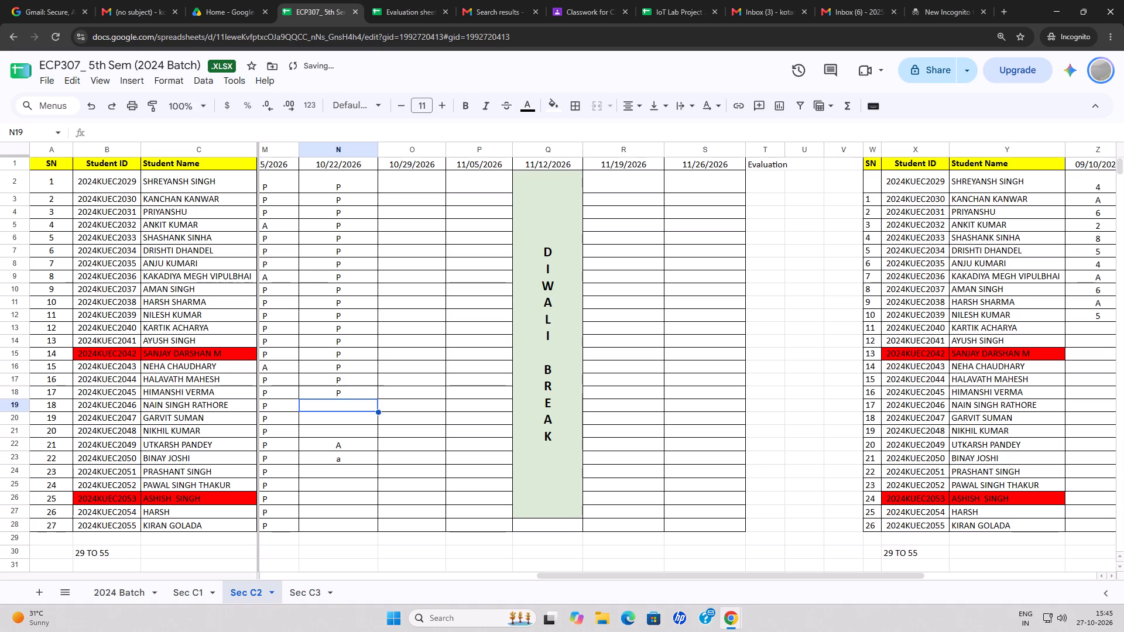
key("p")
key("Return")
key("p")
key("Return")
type("P[")
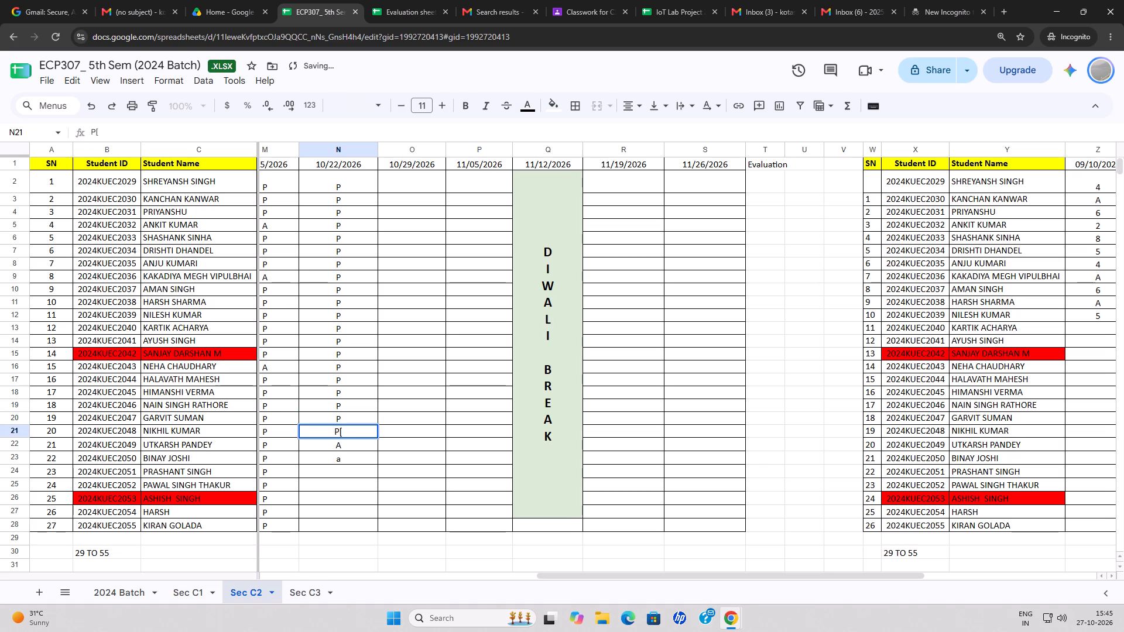
key("BackSpace")
key("Return")
Replace the lowercase absence mark of student SN 22 in the 10/22/2026 column with a capital A.
key("Return")
key("Return")
key("BackSpace")
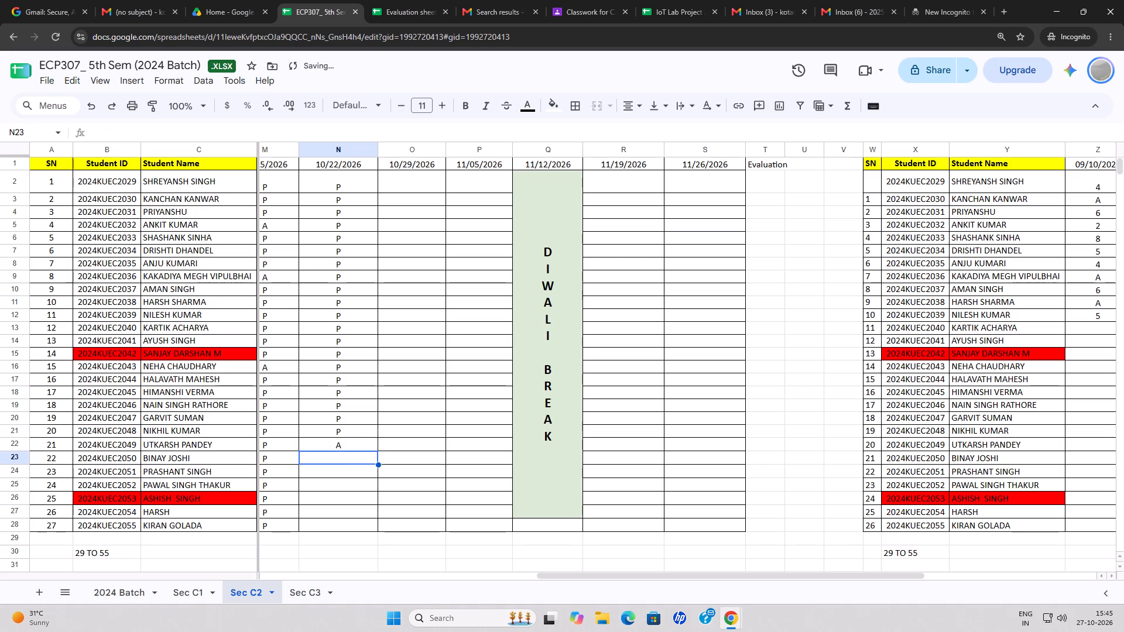
key("a")
key("Return")
Mark students SN 23 to 27 present with P in the 10/22/2026 column and save the sheet.
key("p")
key("Return")
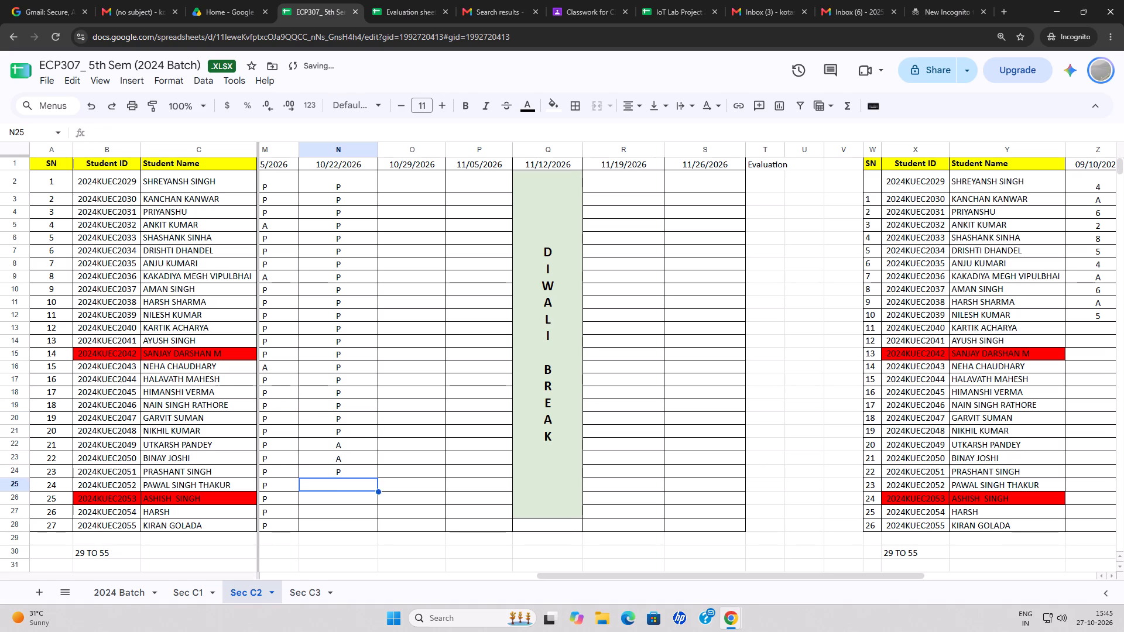
key("p")
key("Return")
key("p")
key("Return")
key("p")
key("Return")
key("p")
key("Return")
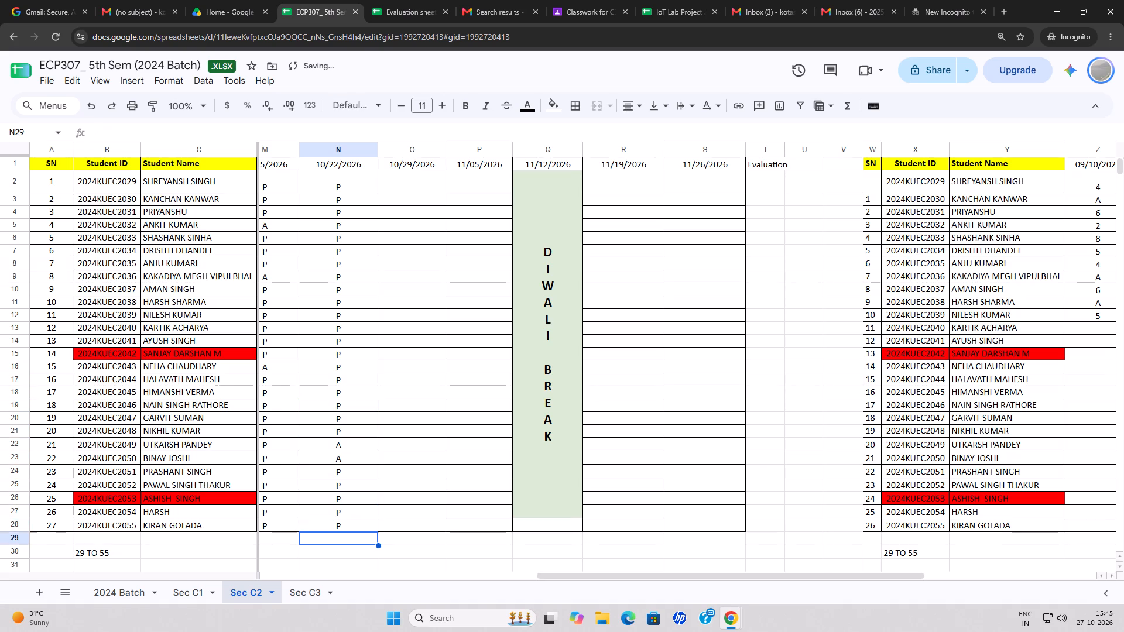
key("ctrl+s")
Check the 10/21/2026 attendance column and the following dates on the Sec C1 sheet.
left_click(549, 579)
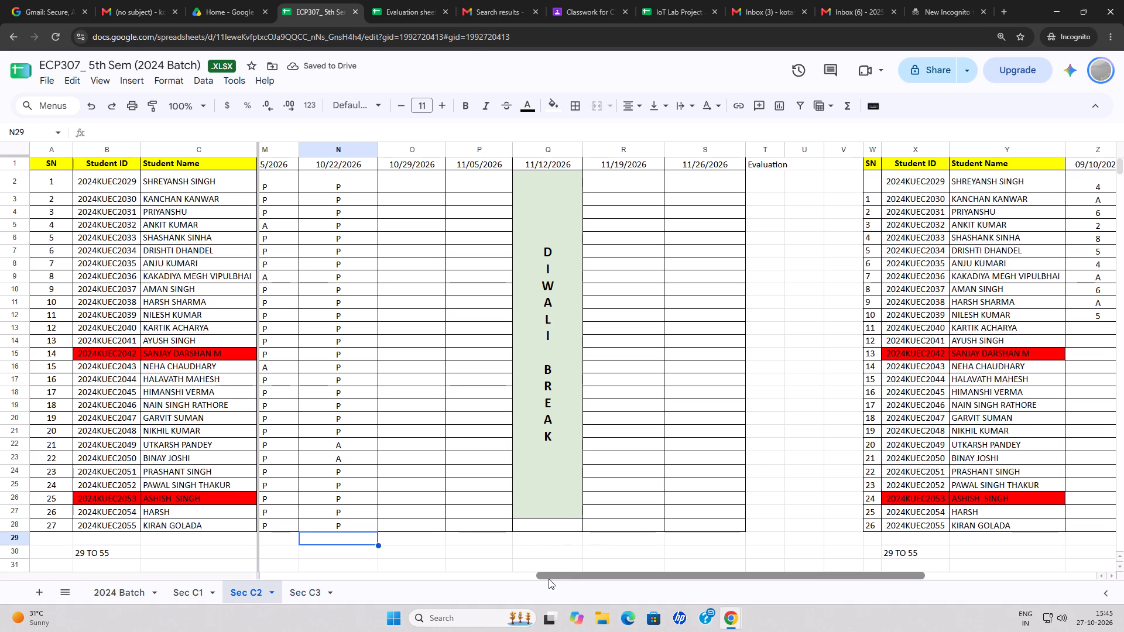
left_click(198, 582)
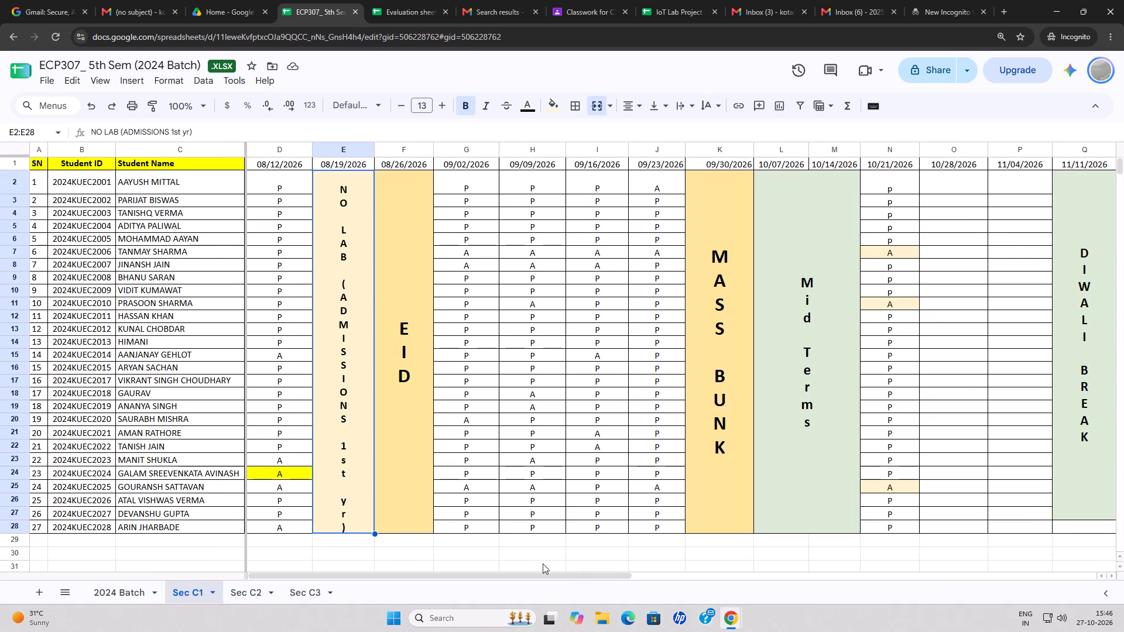
left_click_drag(543, 572, 678, 576)
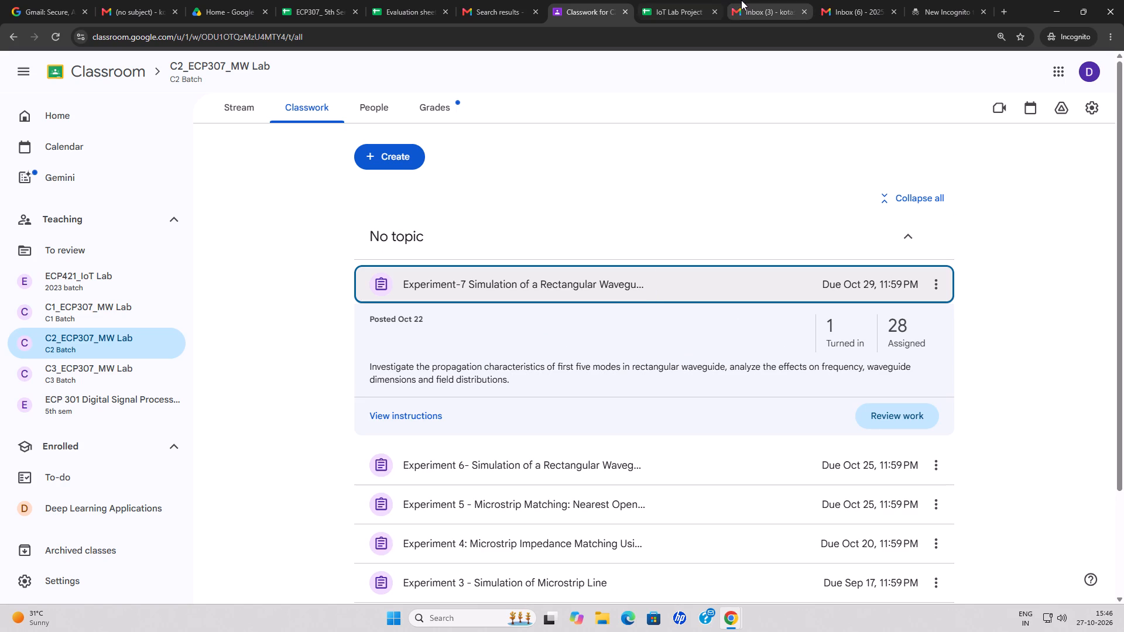
Open the student work for Experiment-03 (E-plane and H-plane Tee Junctions) in the archived class ECP308_2023_Batch C1.
left_click(105, 548)
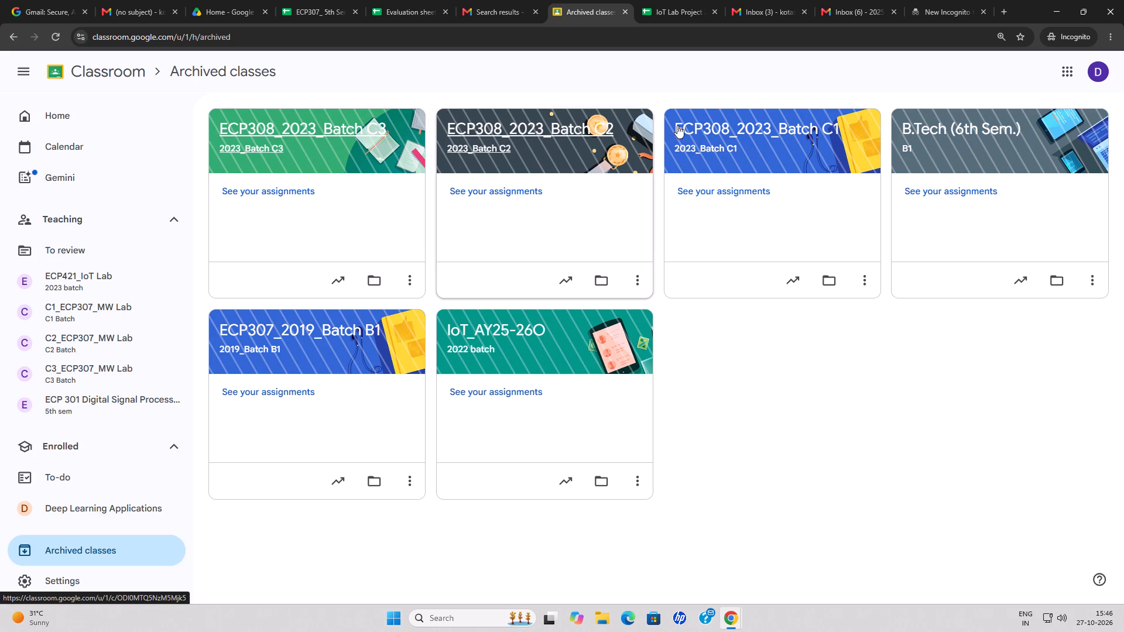
left_click(766, 127)
left_click(298, 102)
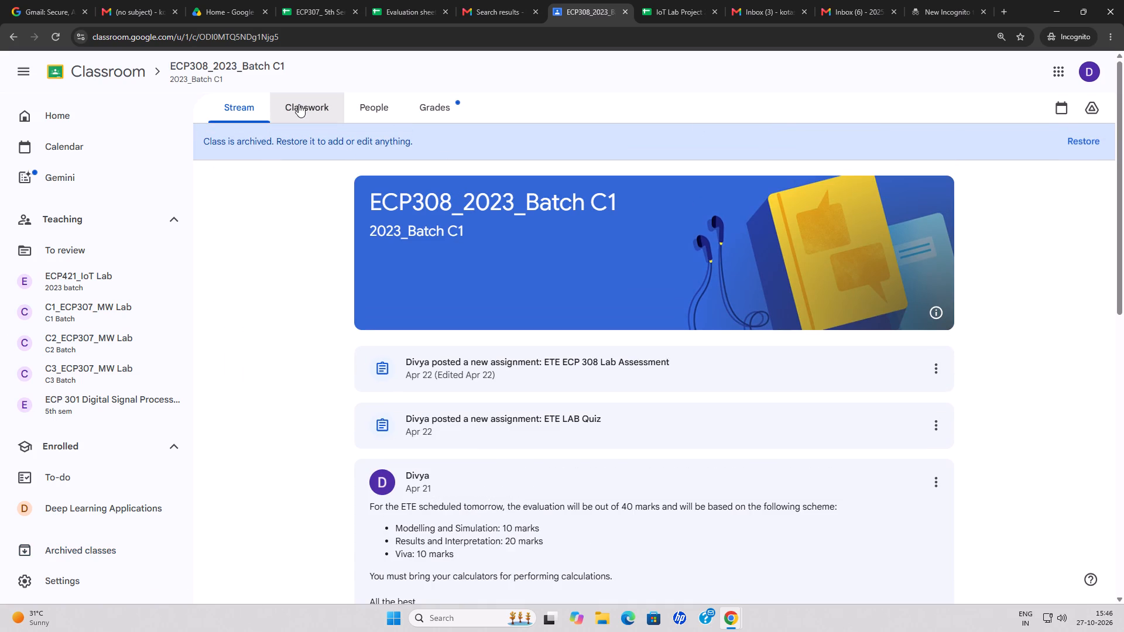
left_click(299, 105)
left_click(298, 108)
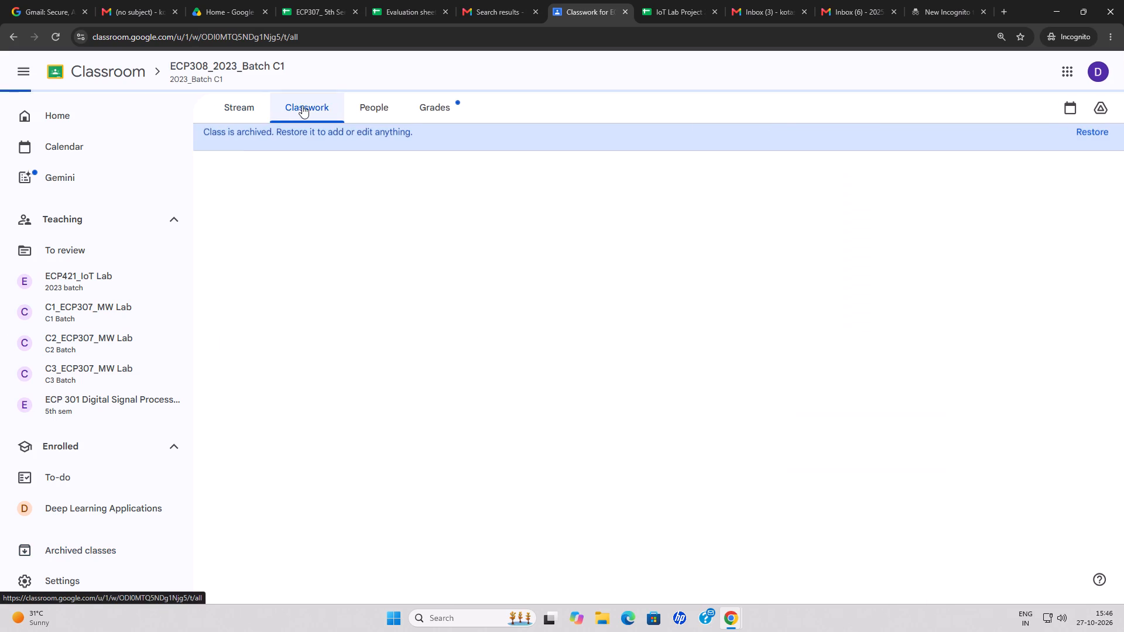
scroll(602, 480, "down", 3)
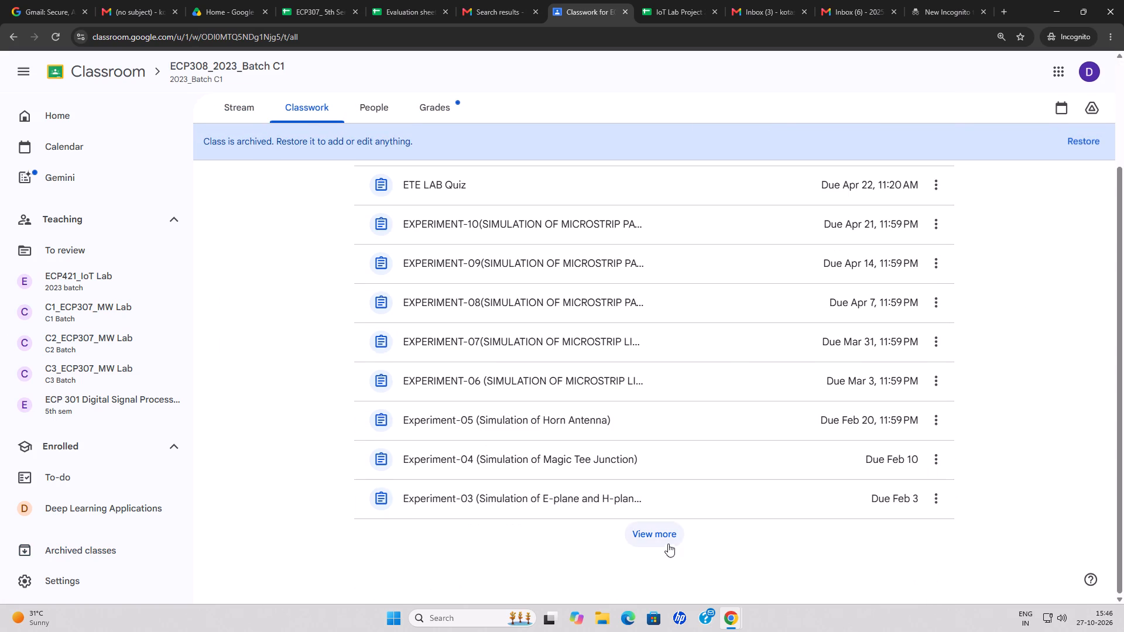
left_click(666, 535)
scroll(651, 470, "down", 2)
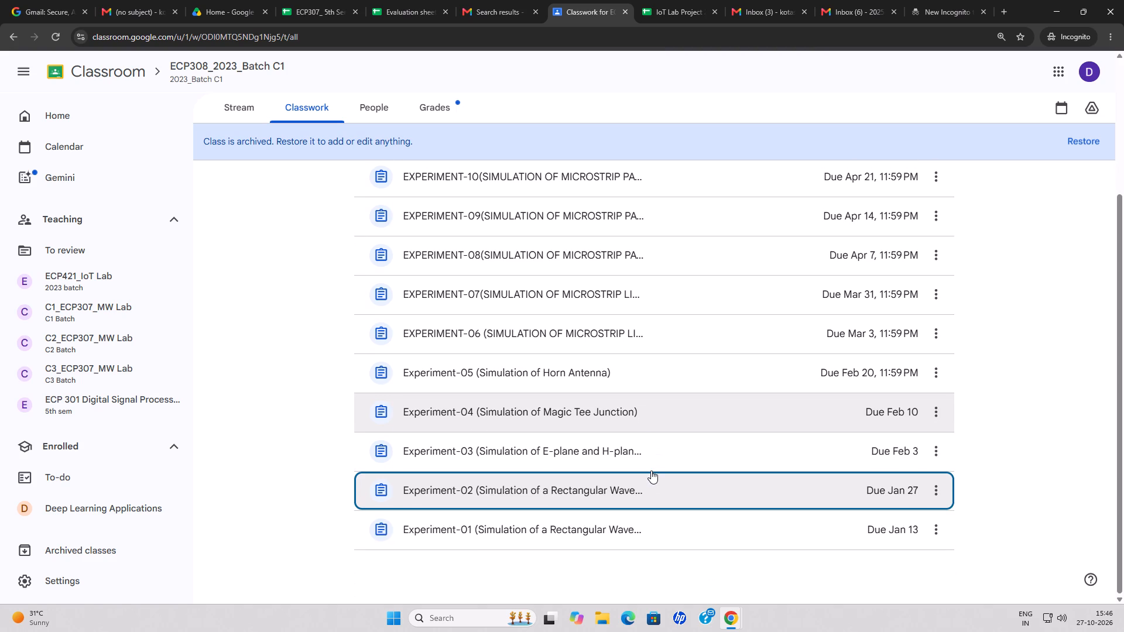
left_click(657, 466)
scroll(658, 466, "down", 2)
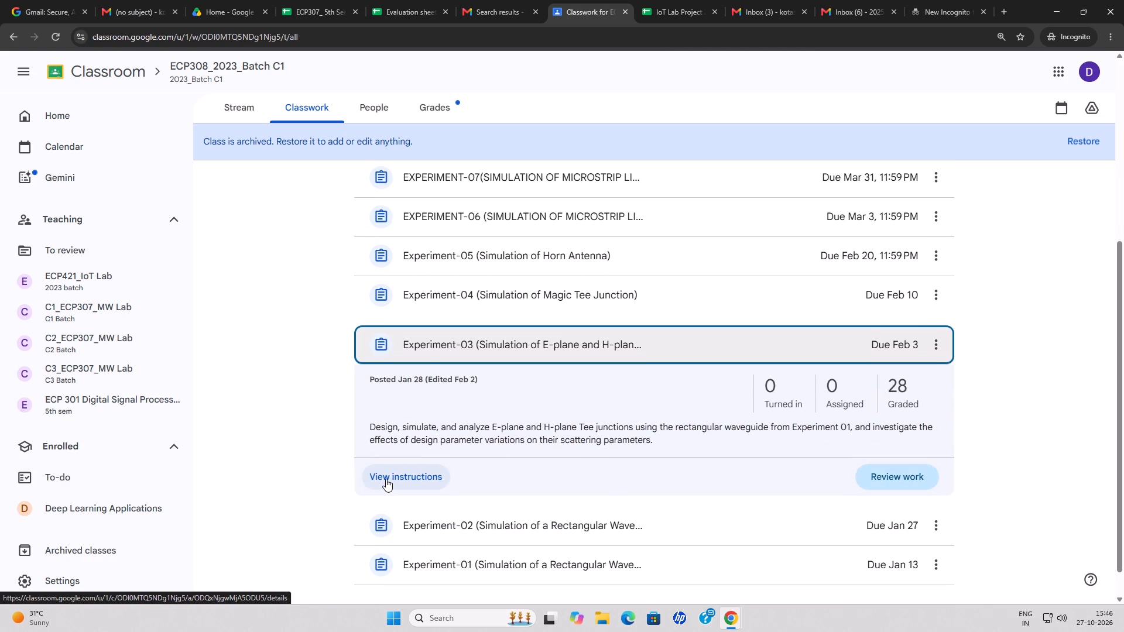
left_click(912, 476)
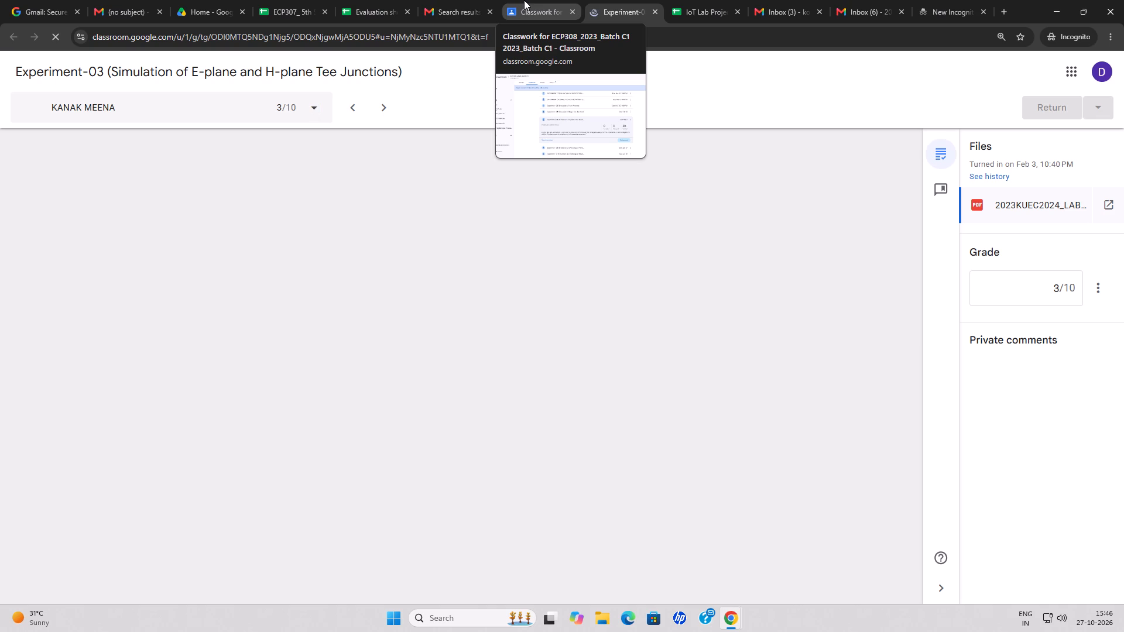
Open the third-listed student's Experiment-03 submission, graded 8/10, and review its E-plane and H-plane Tee report.
left_click(207, 116)
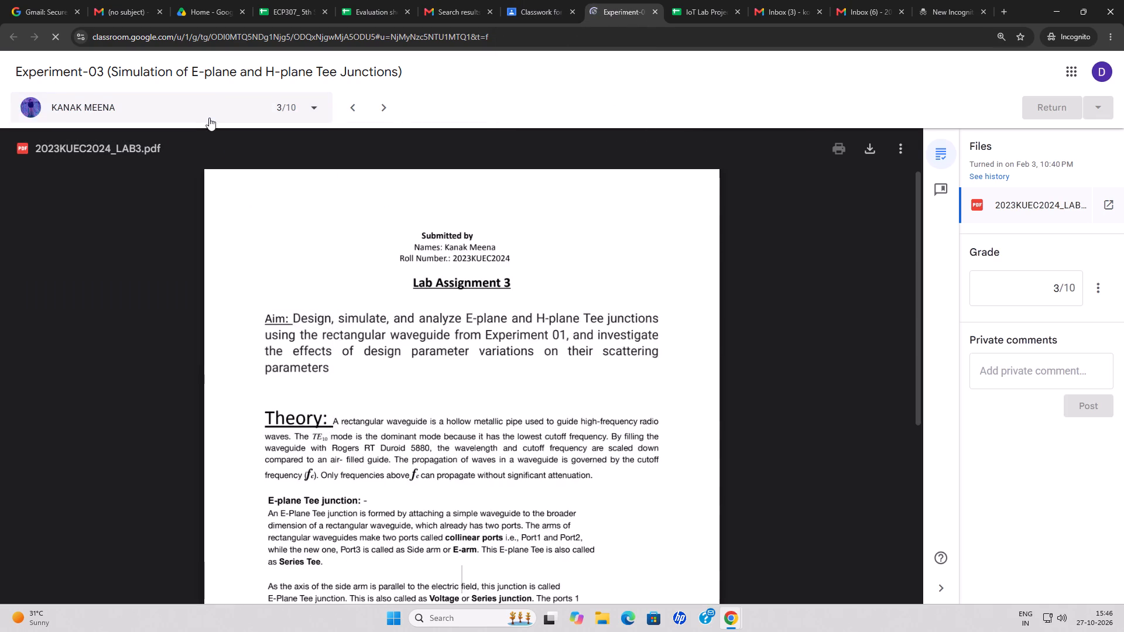
left_click(324, 109)
scroll(299, 224, "up", 5)
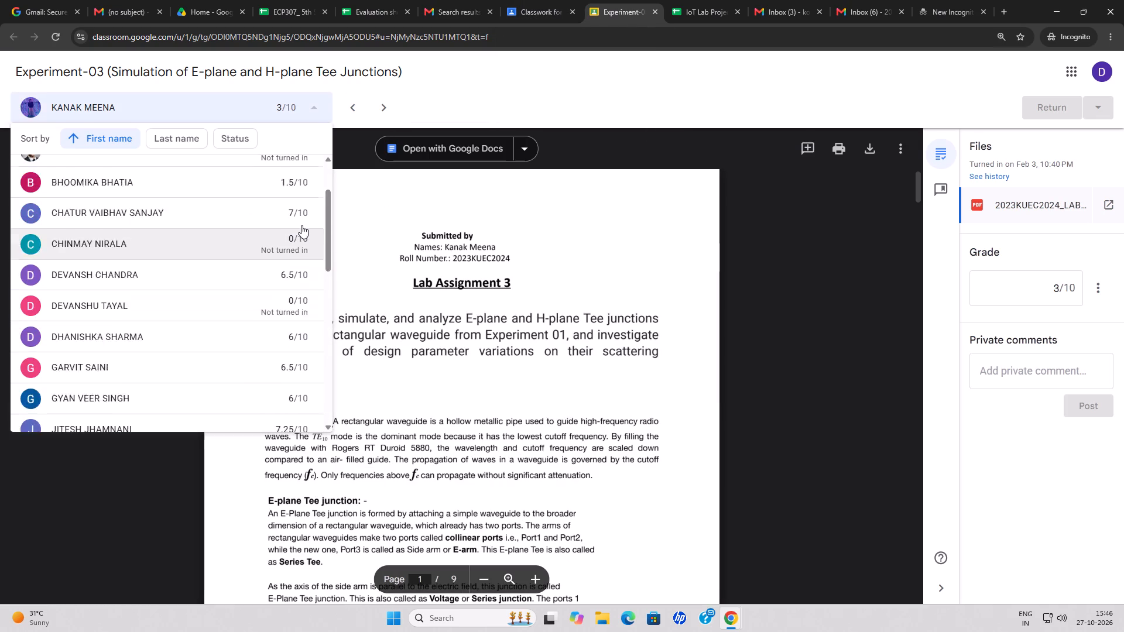
scroll(304, 228, "up", 4)
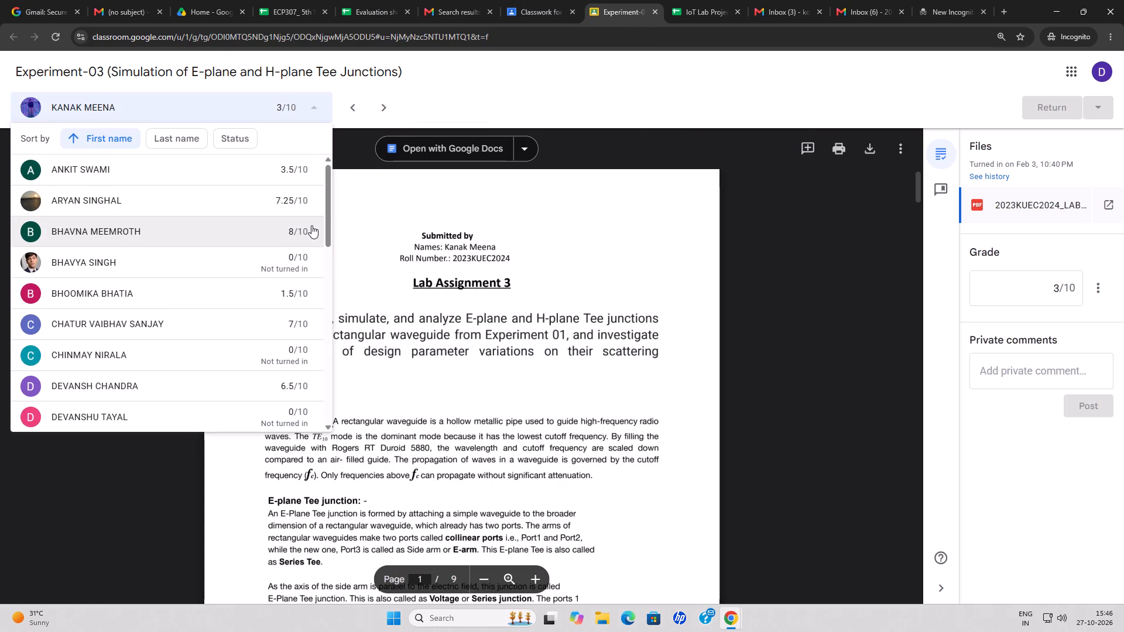
left_click(311, 225)
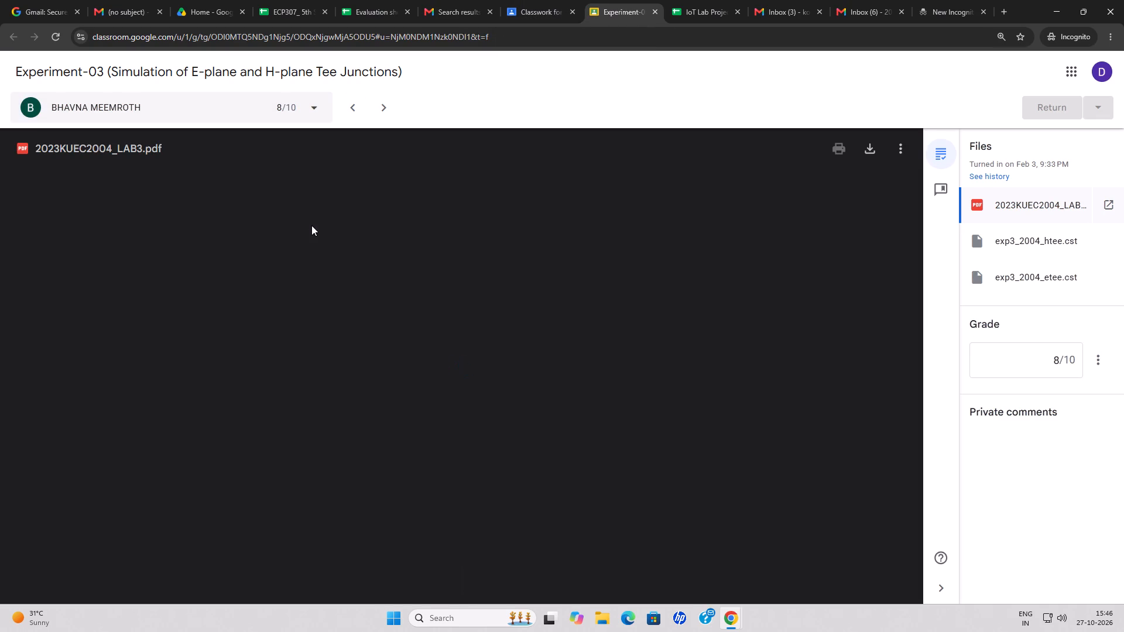
scroll(318, 276, "down", 10)
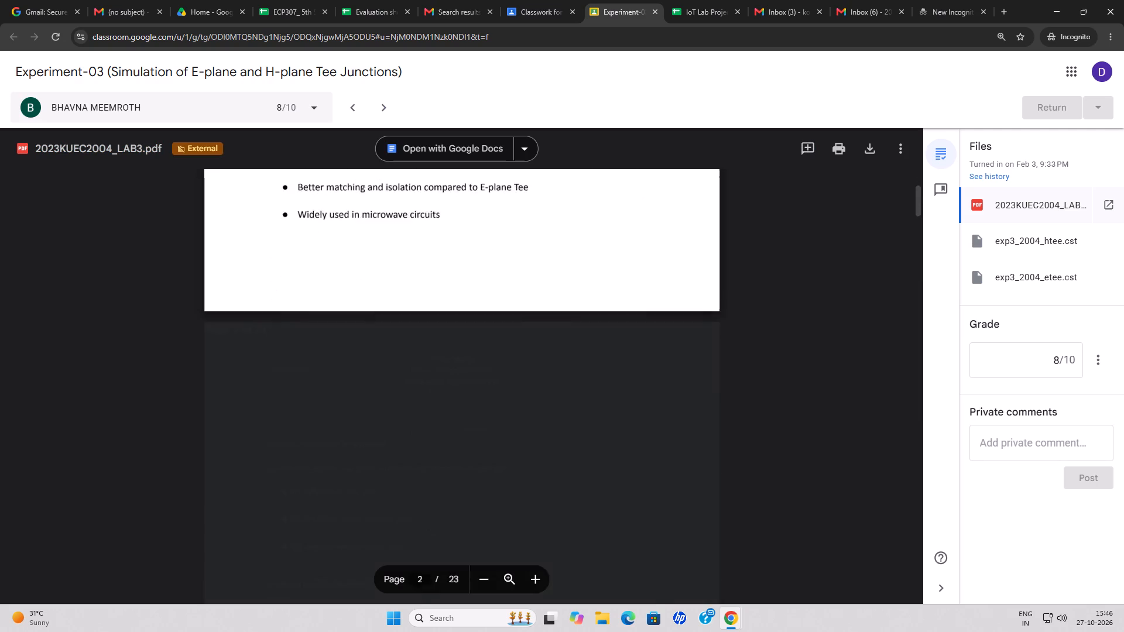
scroll(317, 283, "down", 14)
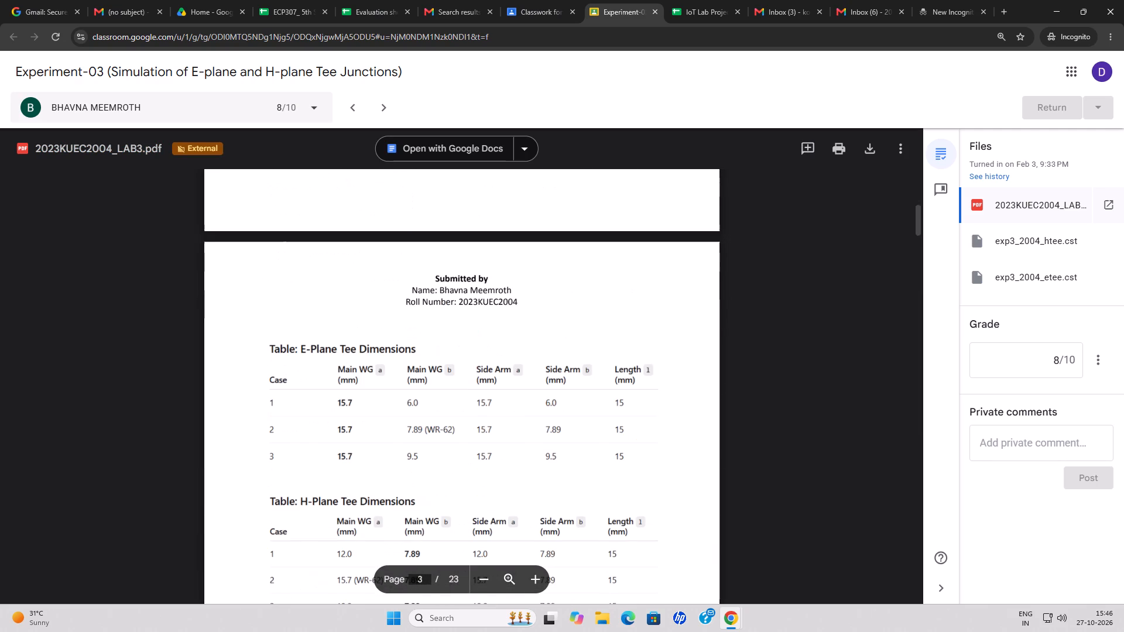
scroll(317, 282, "down", 4)
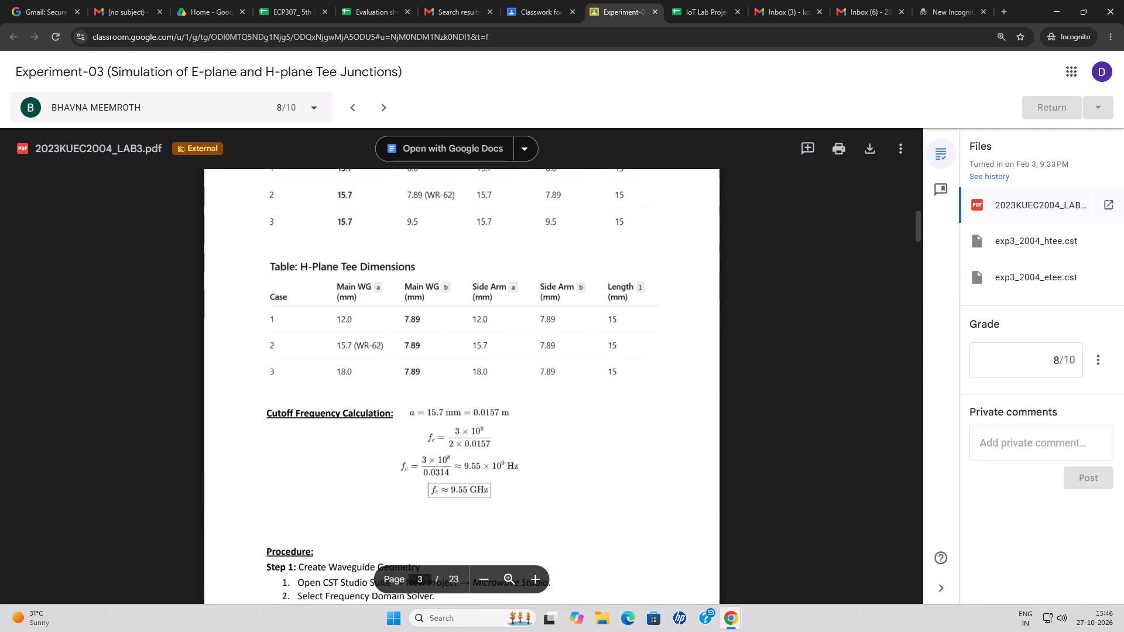
scroll(317, 282, "down", 10)
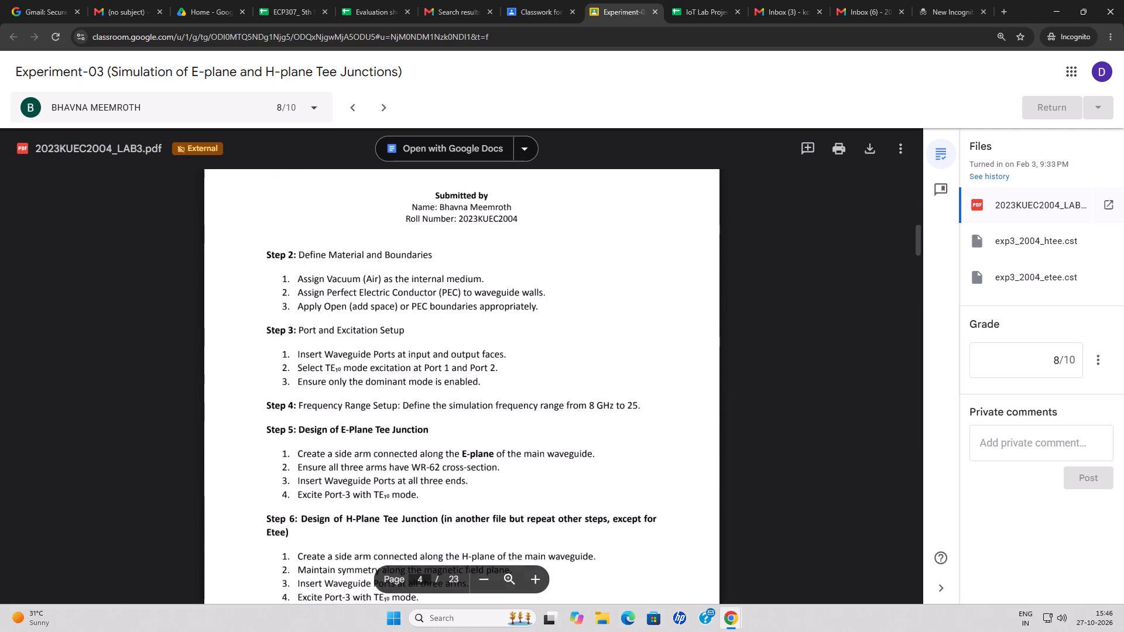
scroll(317, 282, "down", 12)
scroll(316, 282, "down", 15)
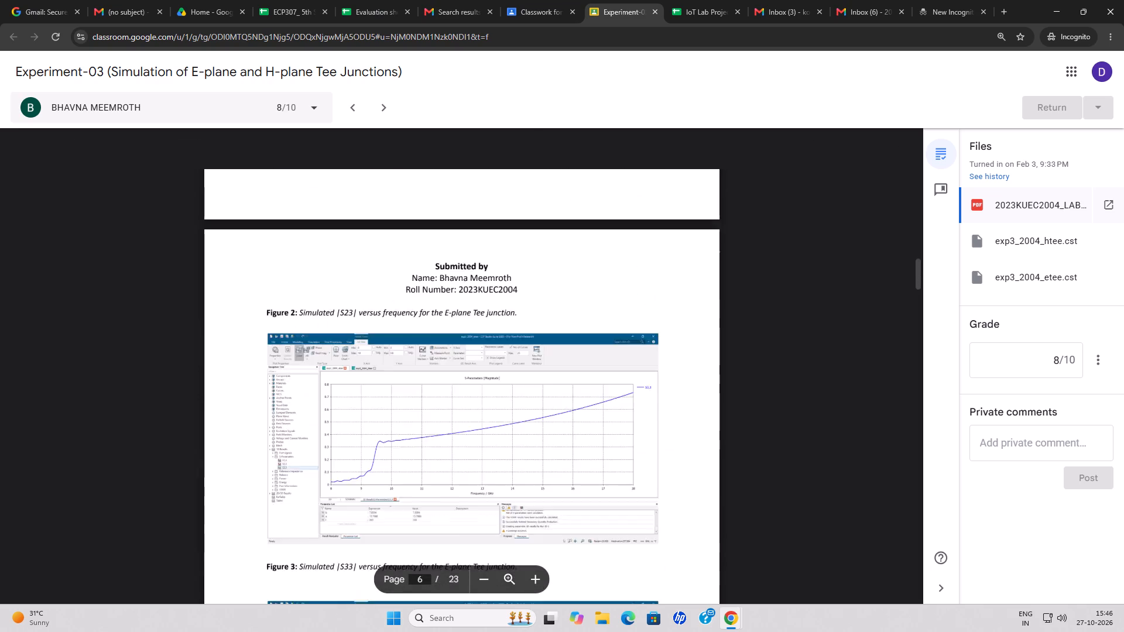
scroll(316, 283, "down", 11)
Open the Experiment-03 submission graded 9.5/10 and review its theory, procedure and S-parameter sections.
left_click(297, 90)
left_click(300, 97)
scroll(340, 221, "down", 3)
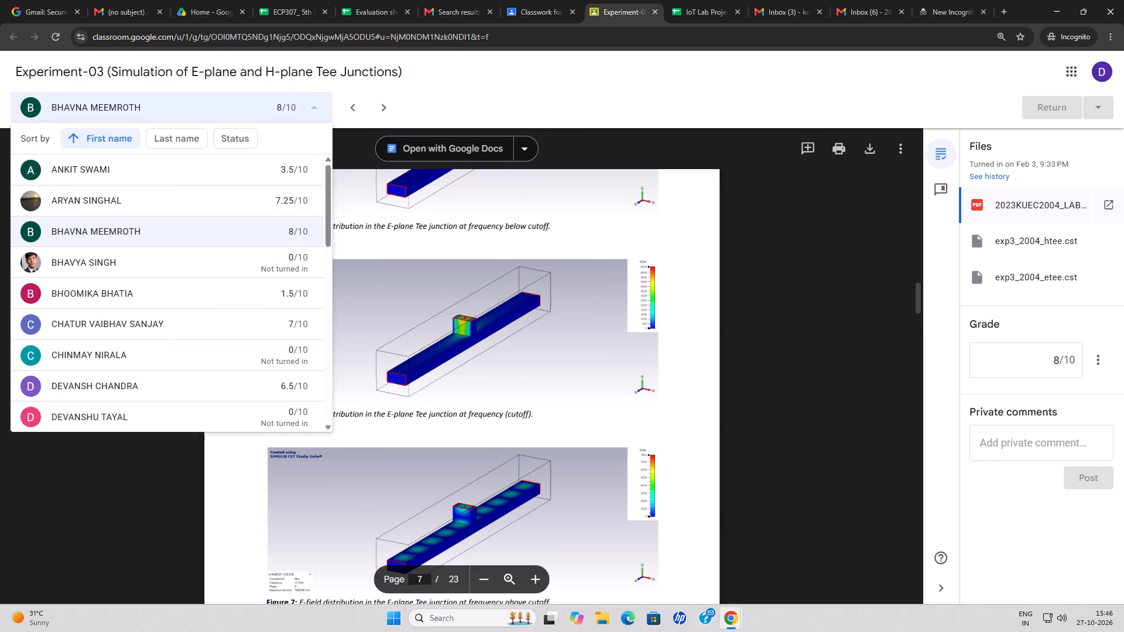
scroll(285, 310, "down", 6)
scroll(351, 339, "down", 3)
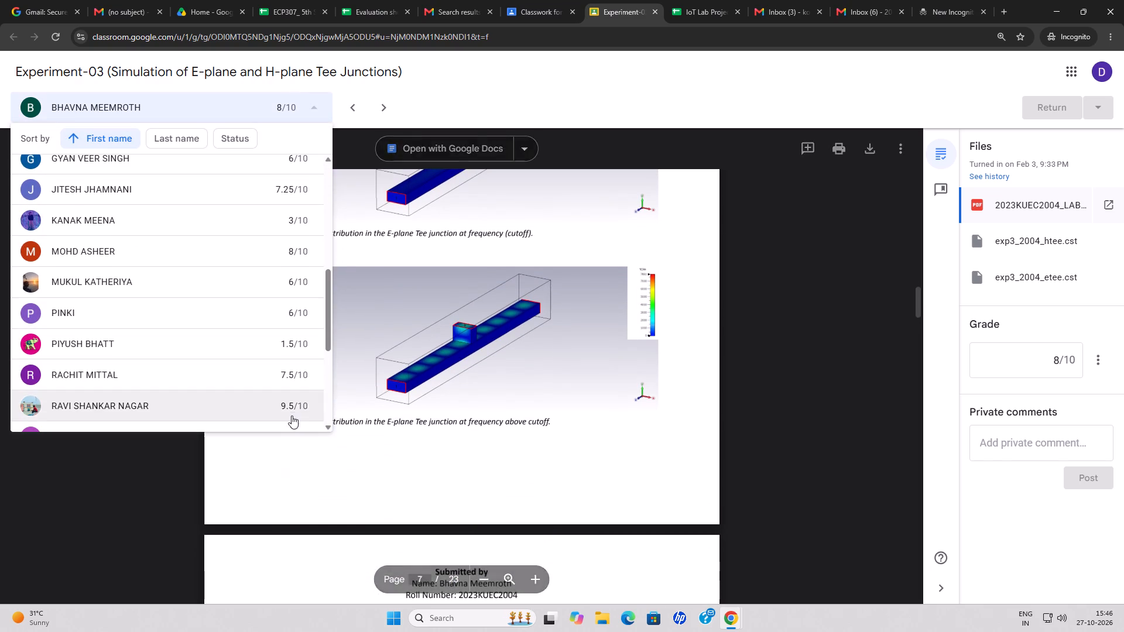
left_click(294, 404)
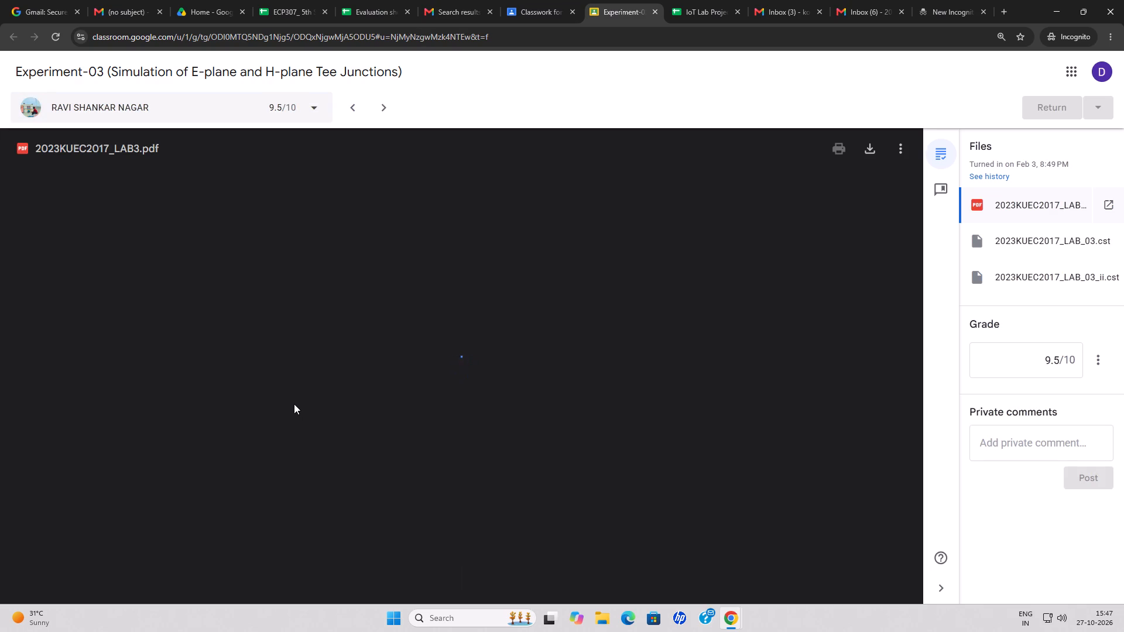
scroll(294, 404, "down", 8)
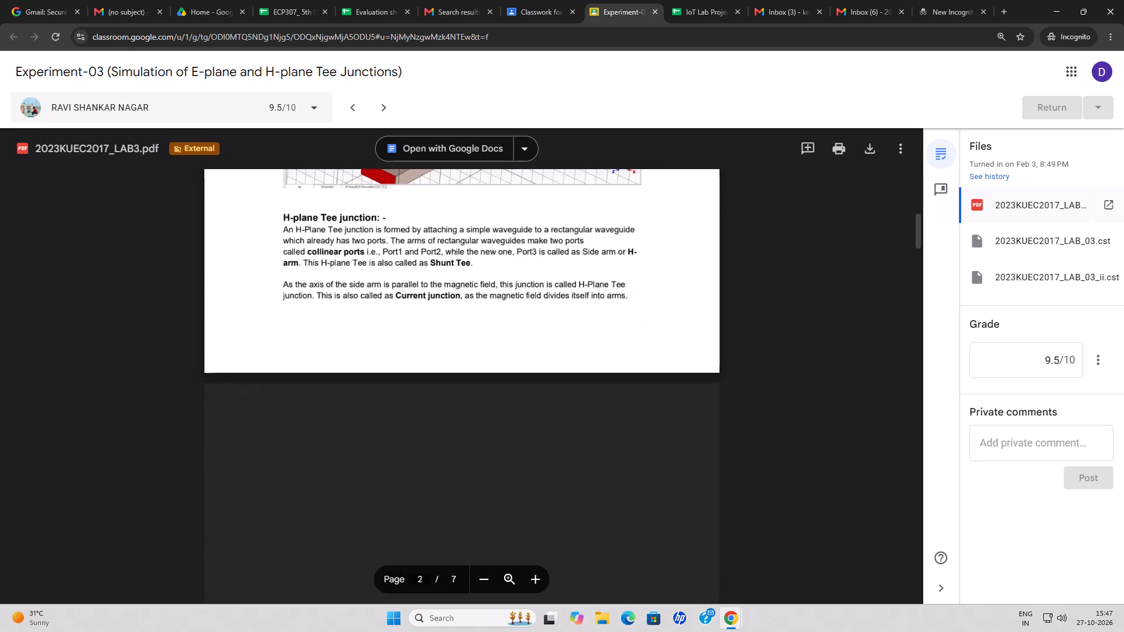
scroll(285, 399, "down", 16)
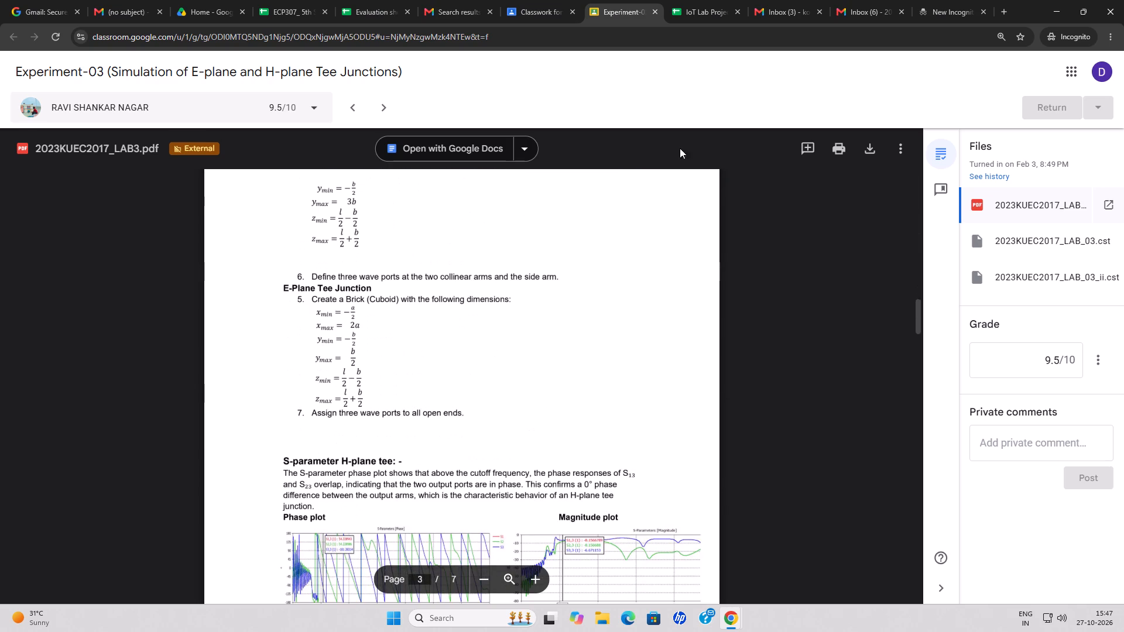
Download the lab 3 report PDF of the 9.5/10 submission to the Downloads folder under its existing file name.
left_click(862, 151)
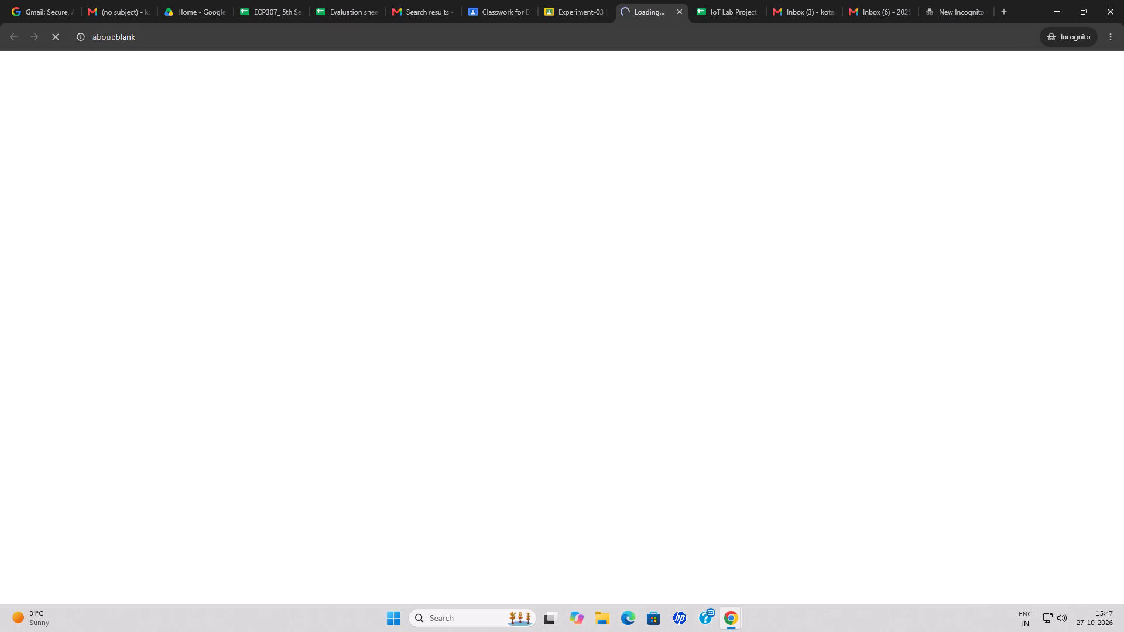
left_click(592, 0)
left_click(631, 0)
left_click(44, 134)
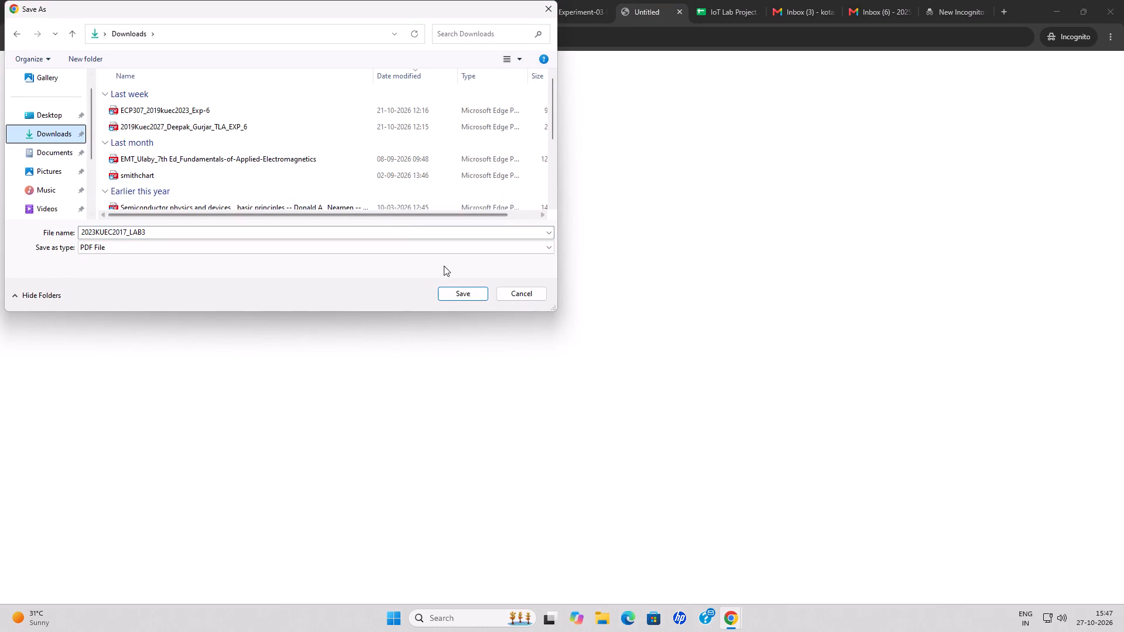
left_click(461, 290)
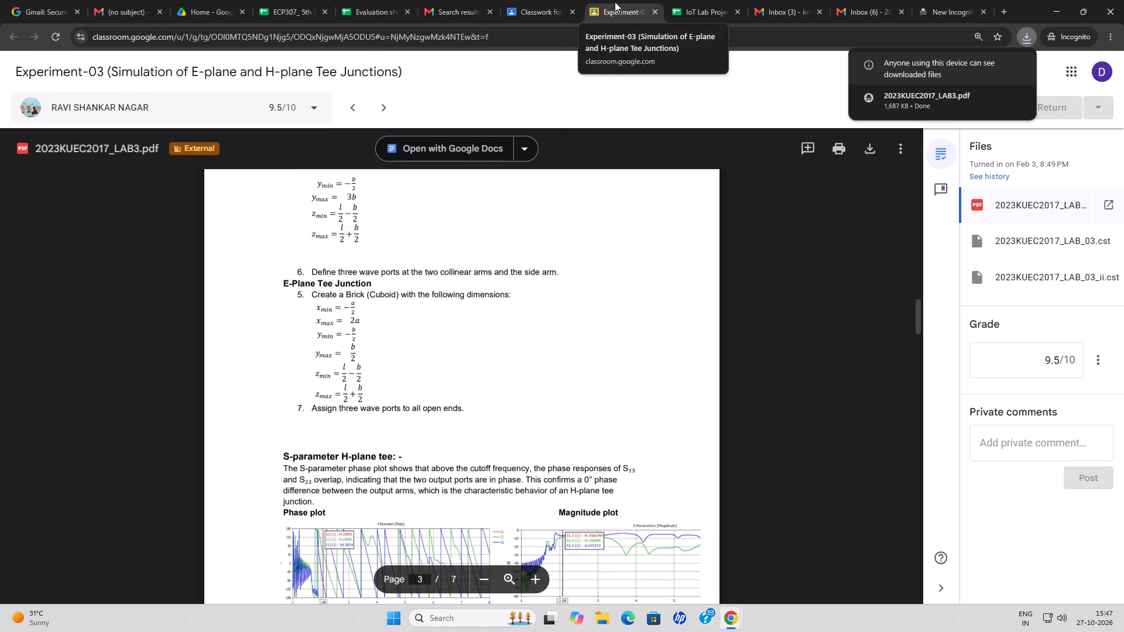
left_click(492, 198)
Open the Experiment-03 submission graded 10/10, save its report PDF to the Downloads folder under its existing name, and skim it.
left_click(305, 112)
scroll(262, 312, "down", 2)
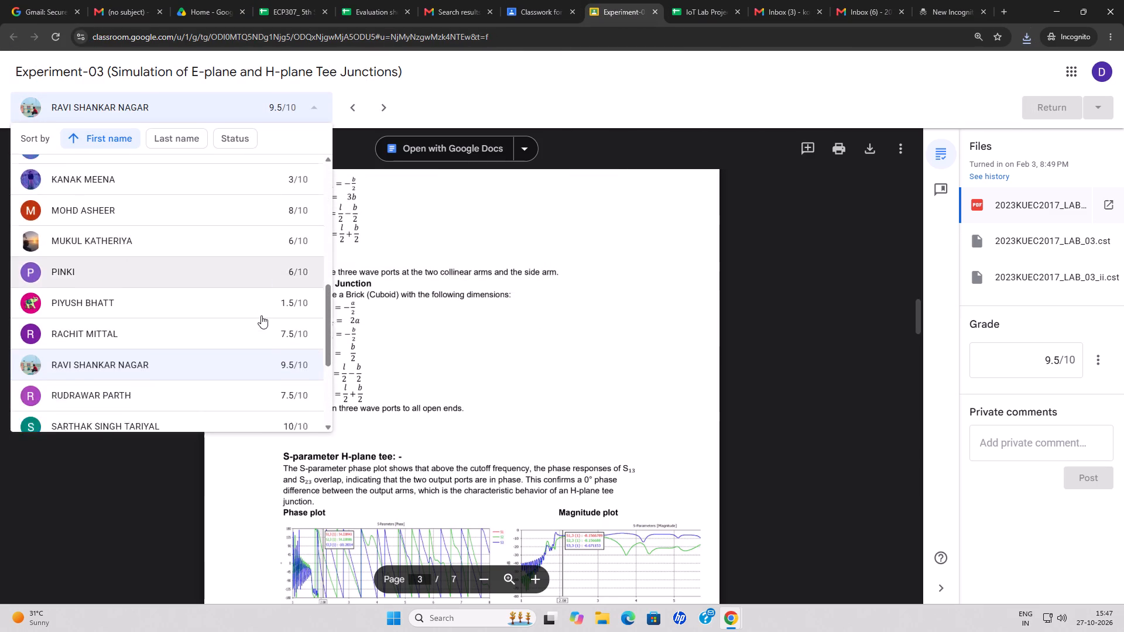
scroll(261, 315, "down", 2)
left_click(300, 238)
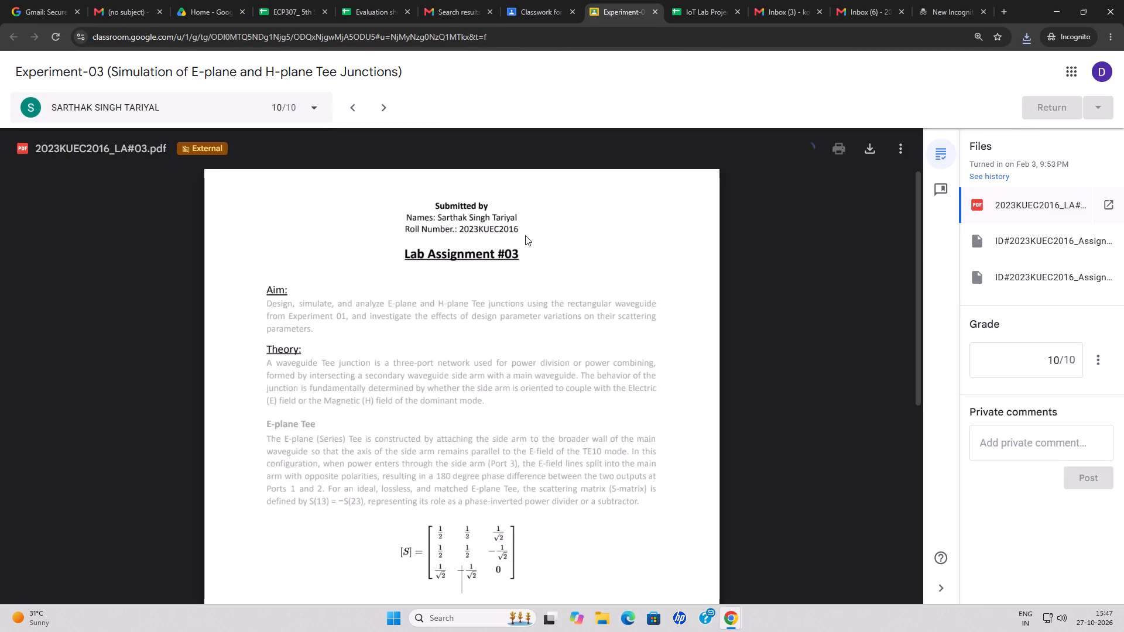
left_click(871, 149)
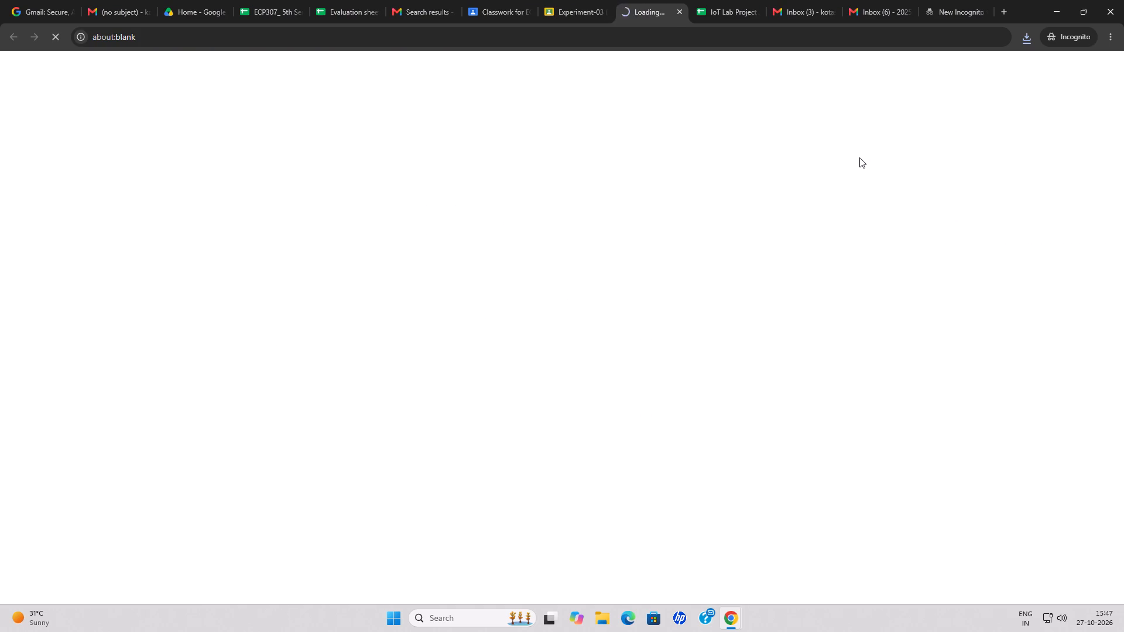
left_click(22, 137)
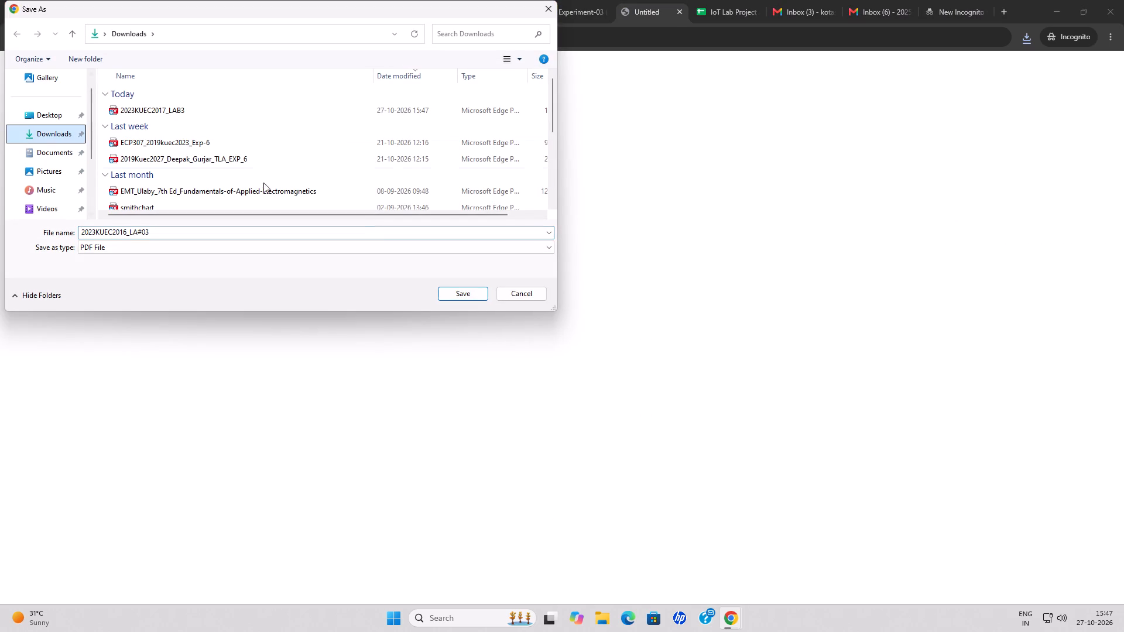
left_click(476, 290)
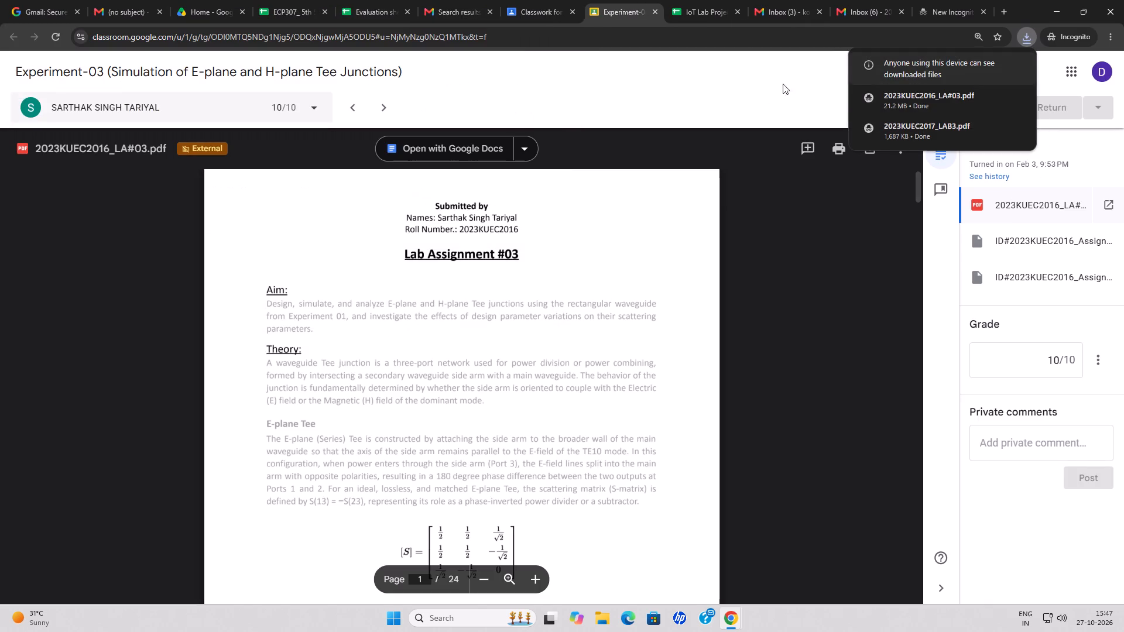
scroll(311, 296, "down", 5)
scroll(273, 356, "down", 6)
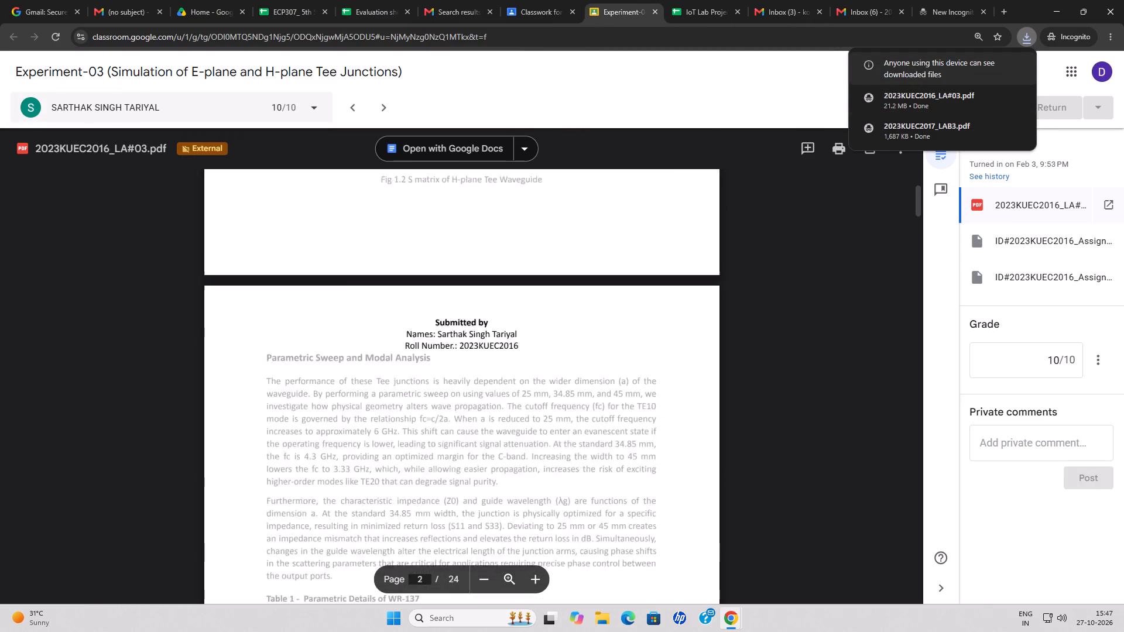
scroll(261, 395, "down", 20)
scroll(261, 395, "down", 19)
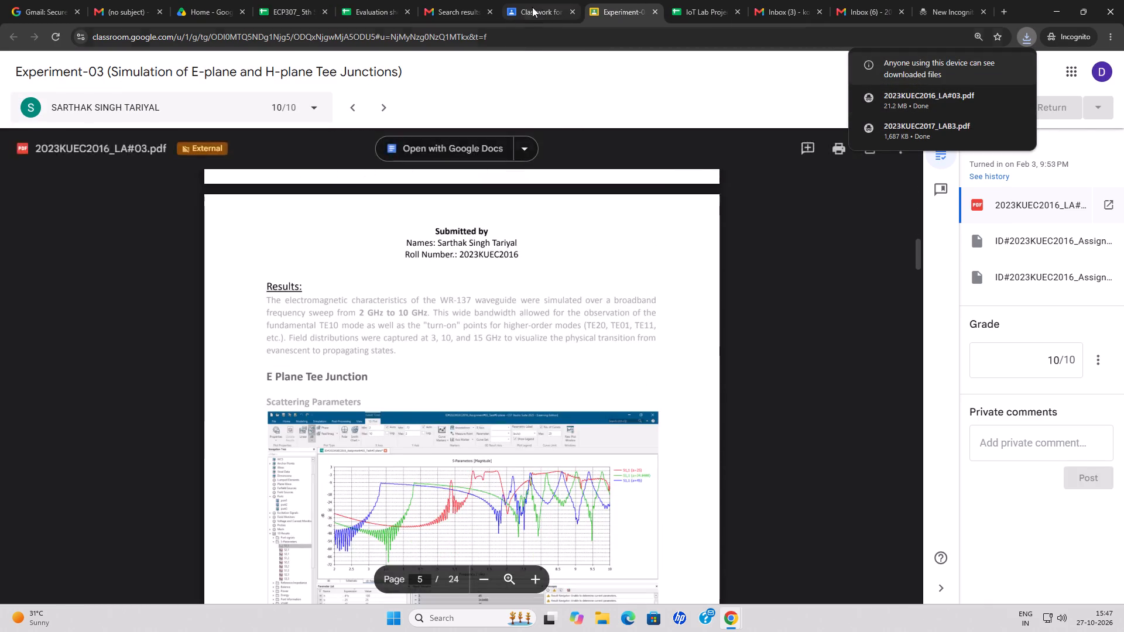
Open the lab 3 PDF in the last-listed student's submission, graded 9/10, and examine its theory, 3D models and electric-field plots.
left_click(542, 0)
left_click(603, 5)
left_click(217, 120)
left_click(224, 111)
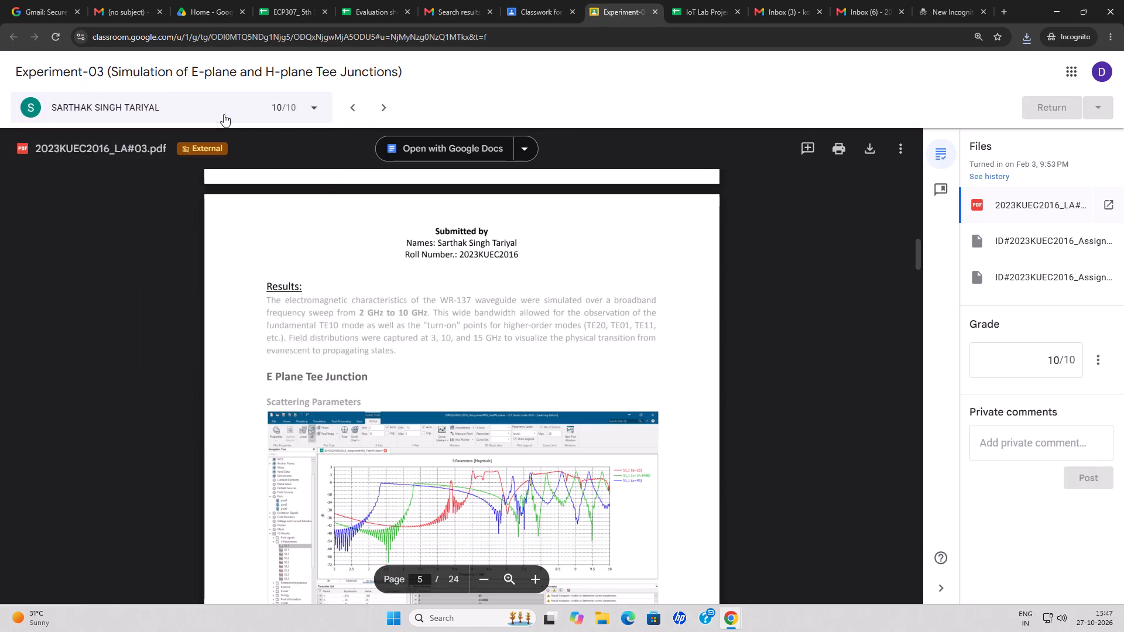
left_click(224, 114)
scroll(208, 262, "down", 3)
left_click(230, 409)
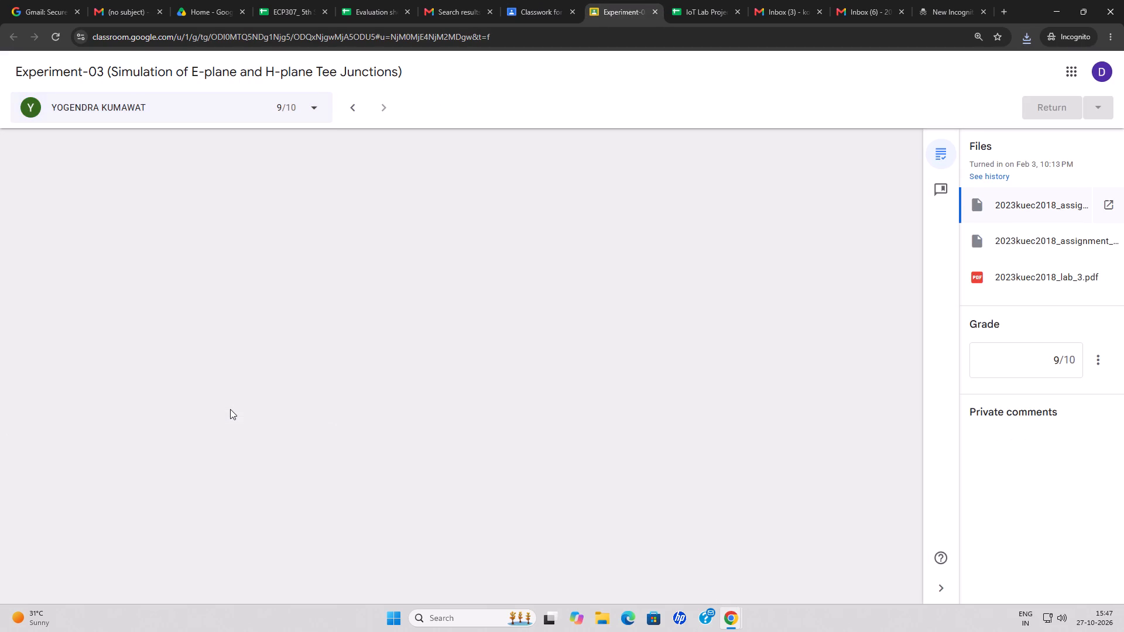
left_click(1057, 279)
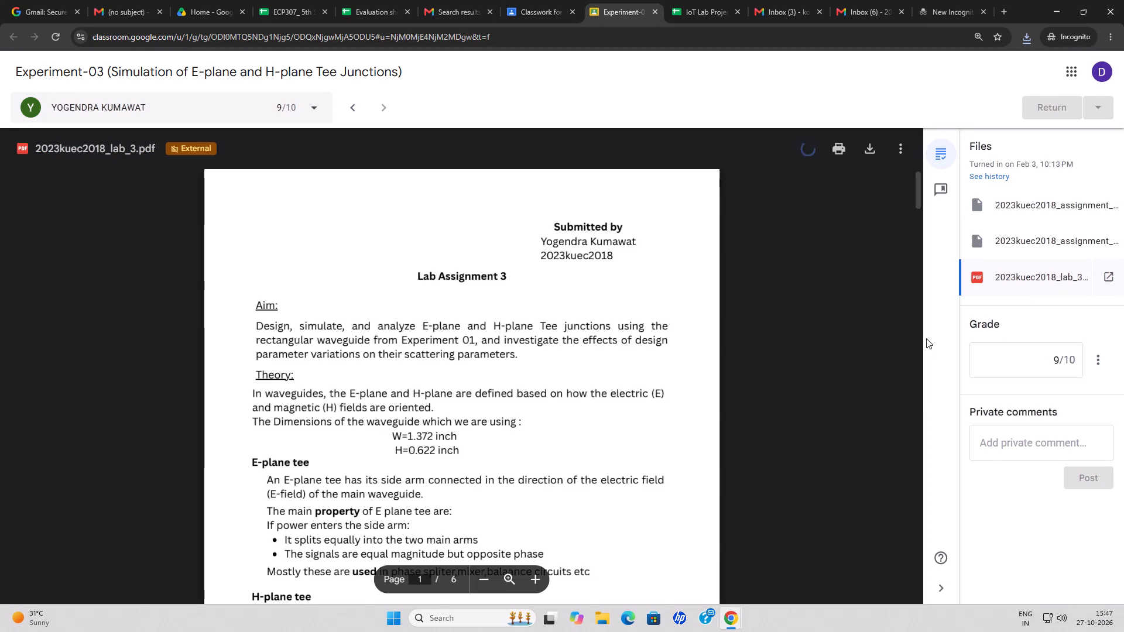
scroll(753, 385, "down", 4)
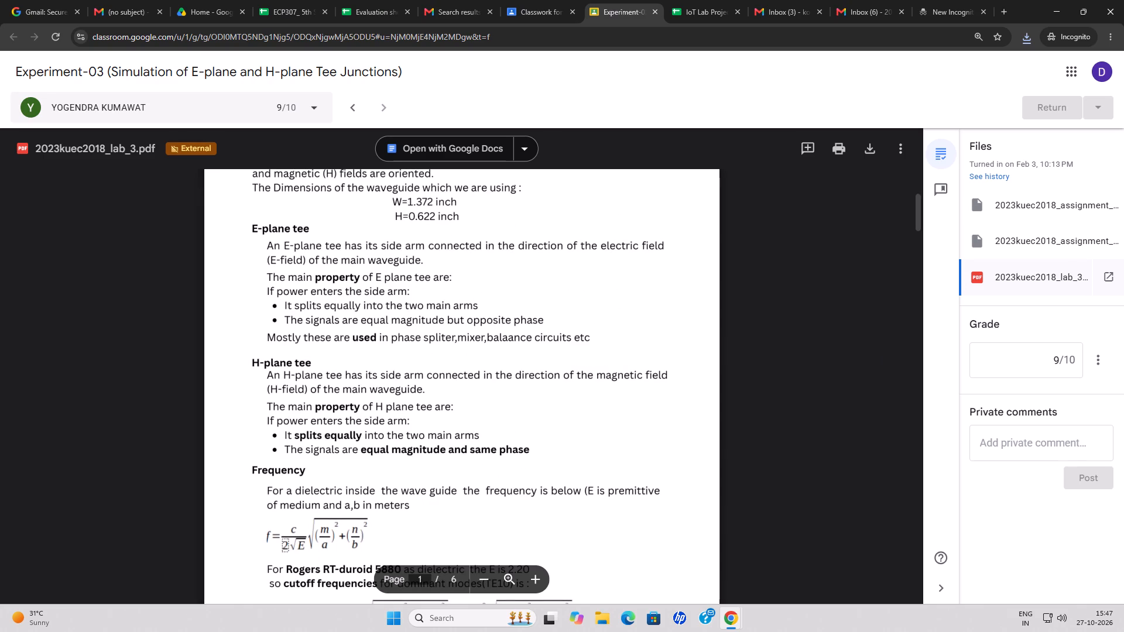
scroll(509, 499, "down", 3)
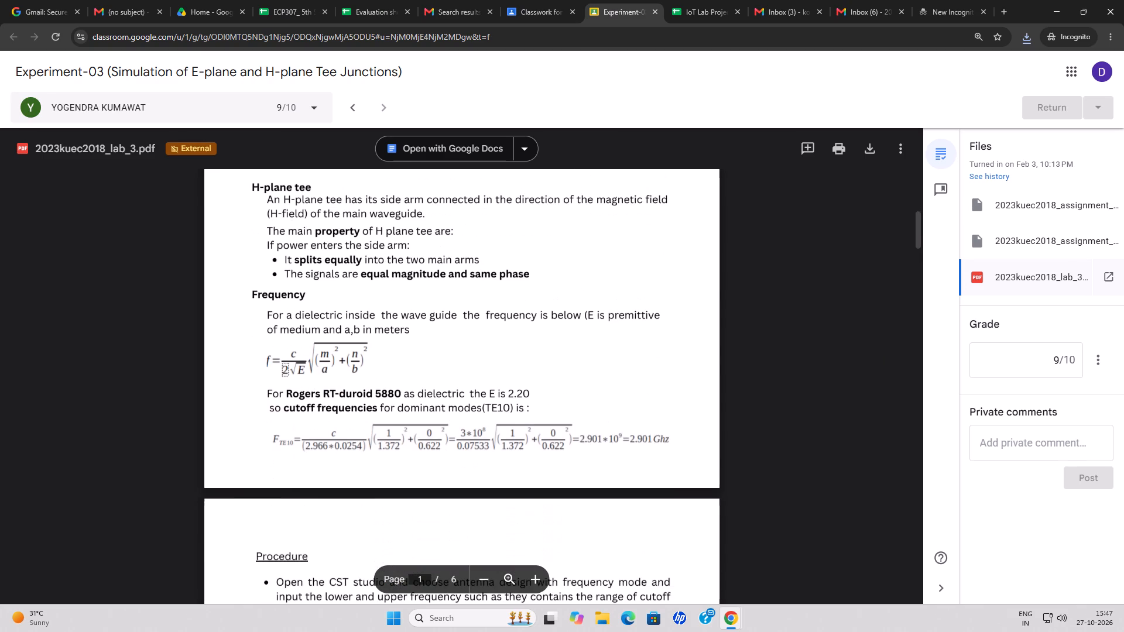
scroll(509, 499, "down", 11)
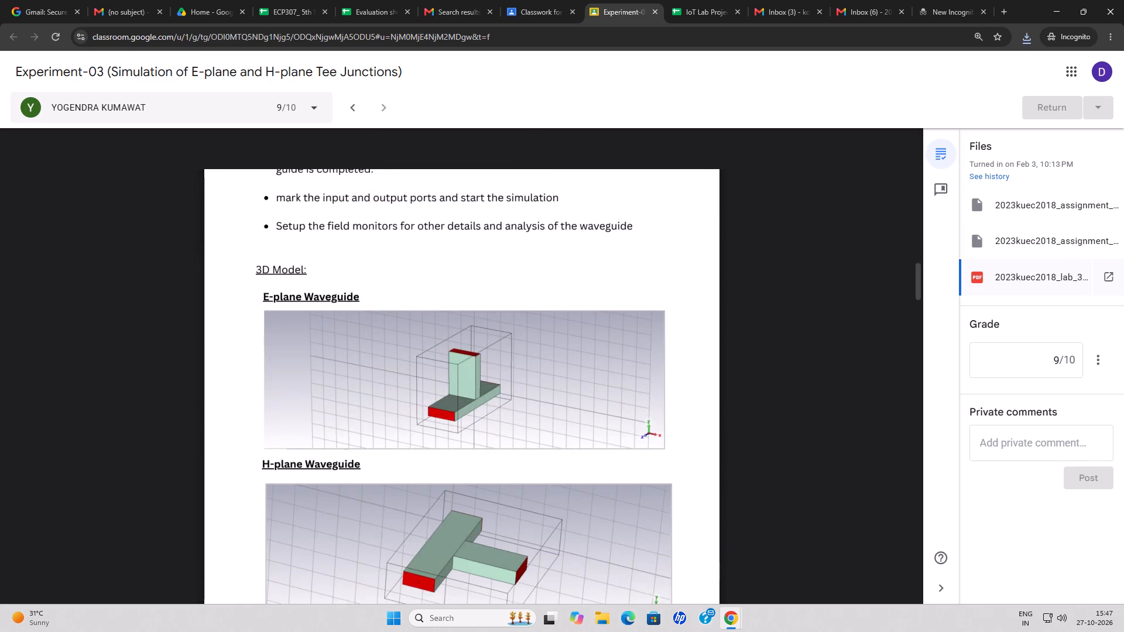
scroll(509, 499, "down", 8)
scroll(509, 499, "up", 8)
scroll(506, 503, "down", 9)
scroll(506, 504, "up", 1)
scroll(506, 504, "down", 15)
scroll(505, 506, "down", 8)
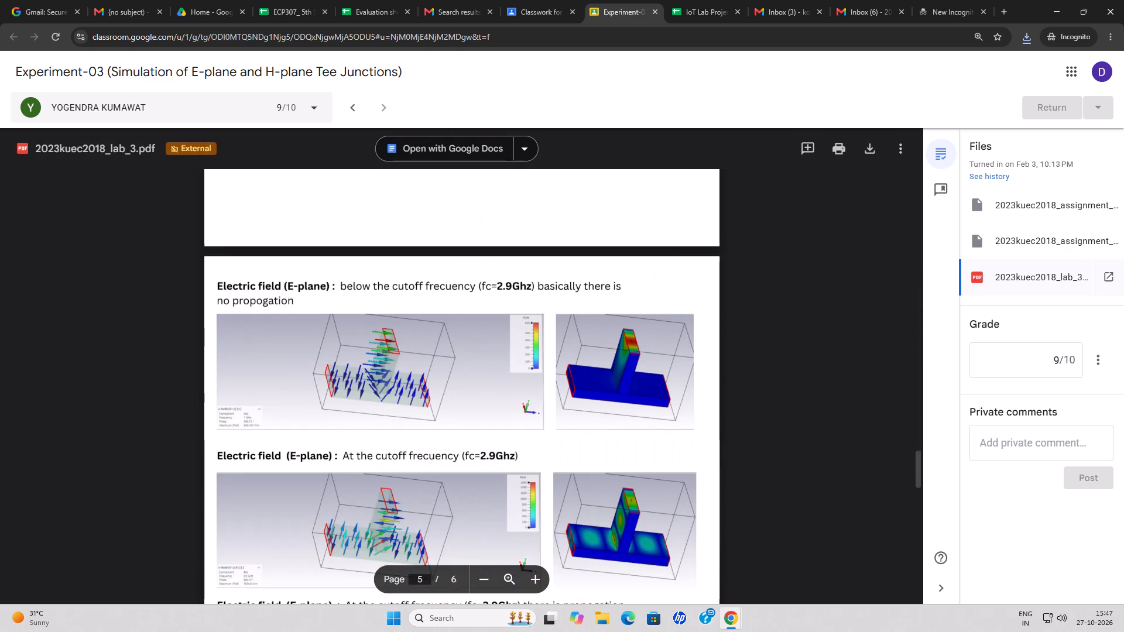
scroll(505, 506, "down", 6)
Download the lab 3 report PDF of the 9/10 submission to the Downloads folder under its existing file name.
left_click(877, 150)
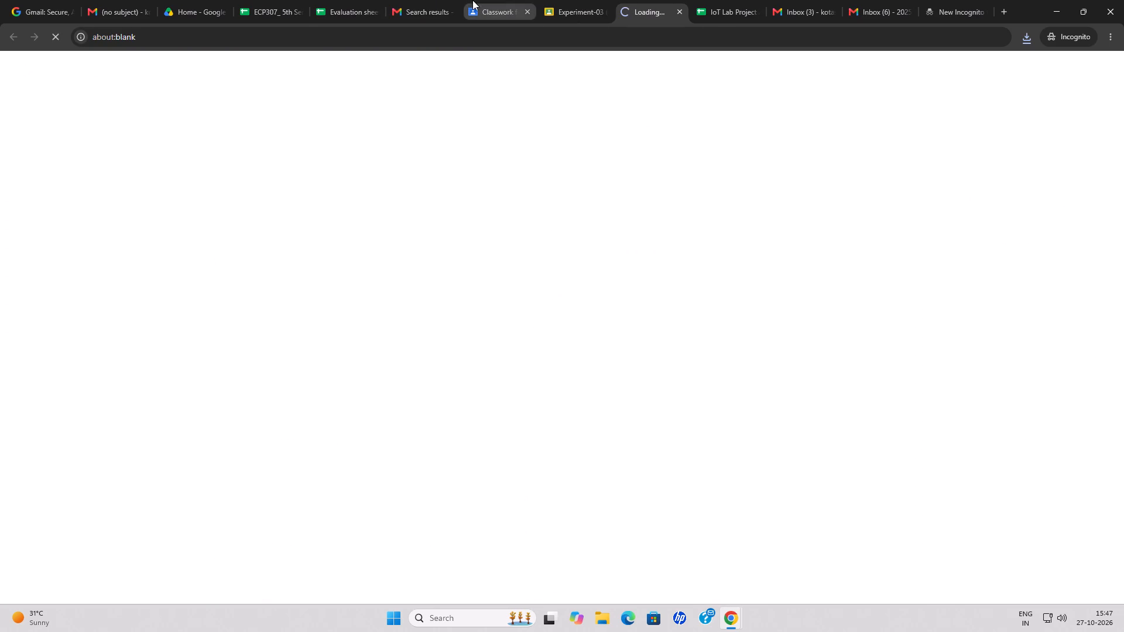
left_click(582, 0)
left_click(221, 108)
left_click(515, 1)
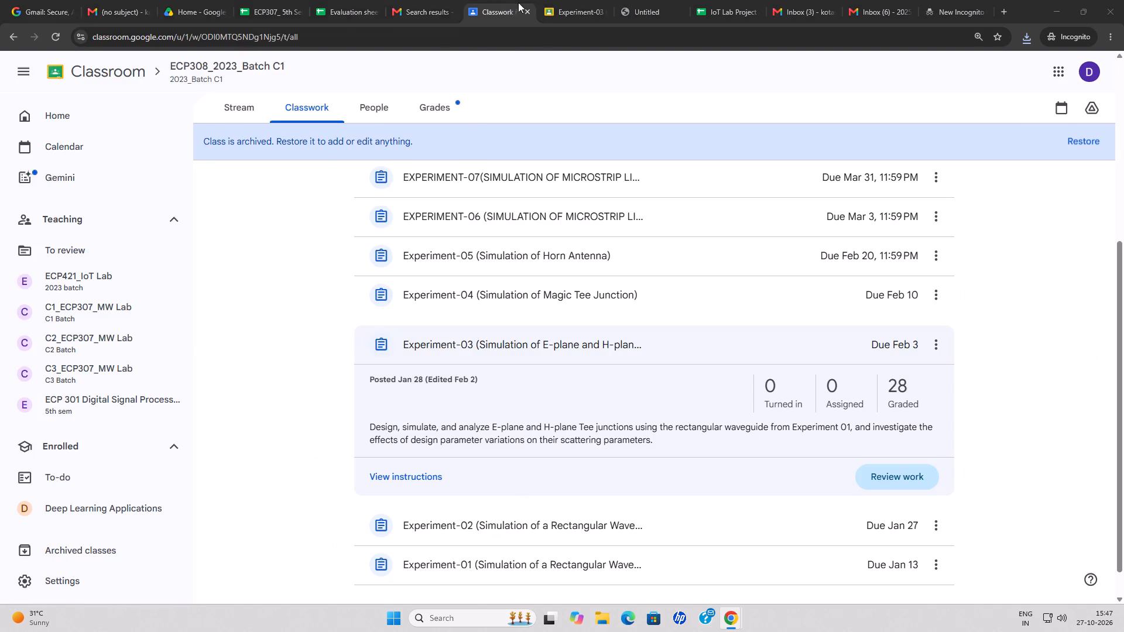
left_click(50, 132)
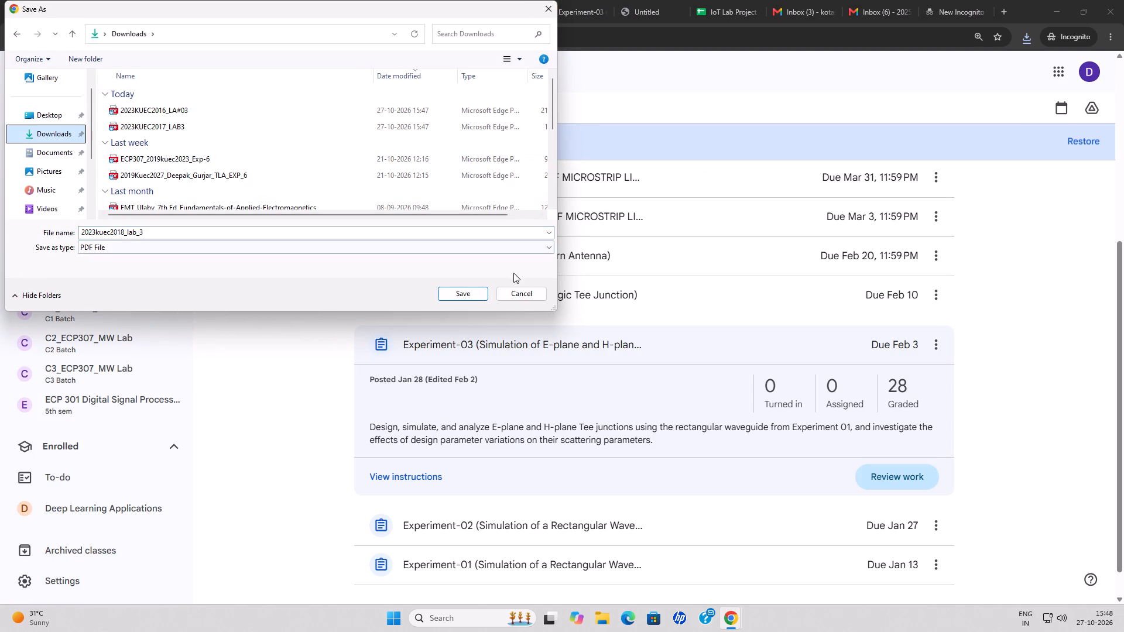
left_click(454, 293)
left_click(694, 0)
Reopen the 9.5/10 Experiment-03 submission, skim its theory and parametric details, and open its first CST file.
left_click(616, 0)
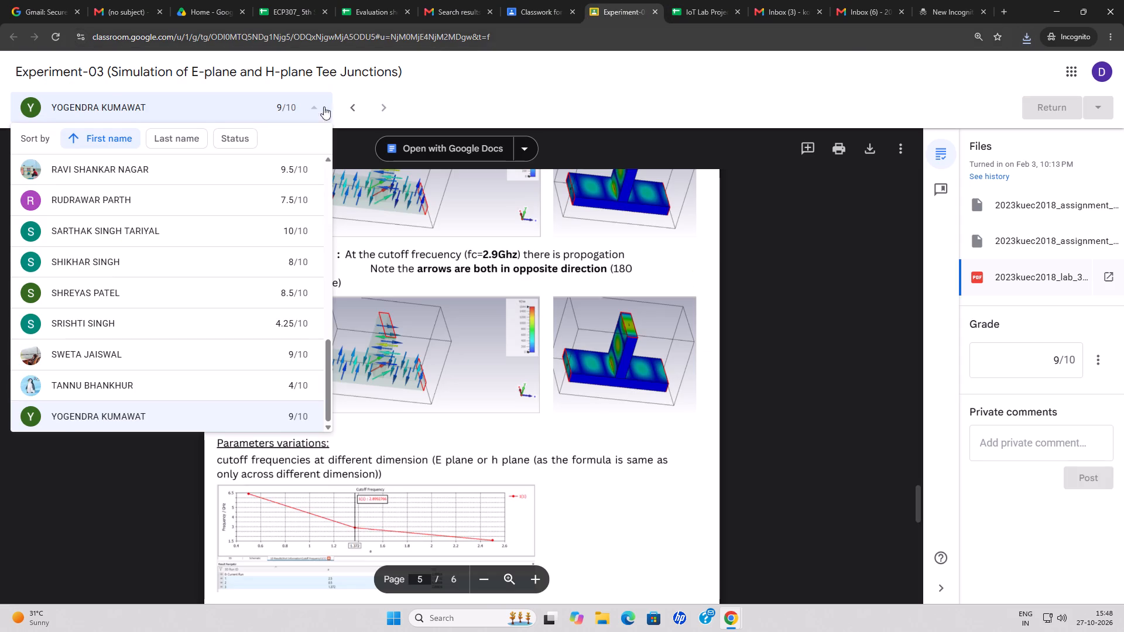
left_click(218, 175)
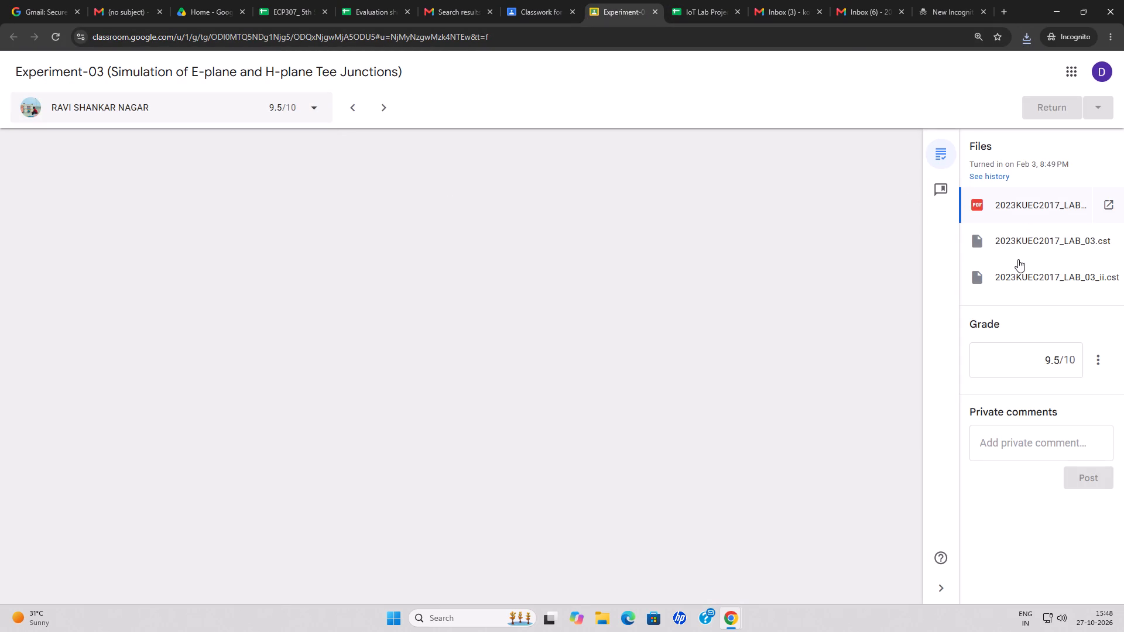
scroll(357, 408, "down", 6)
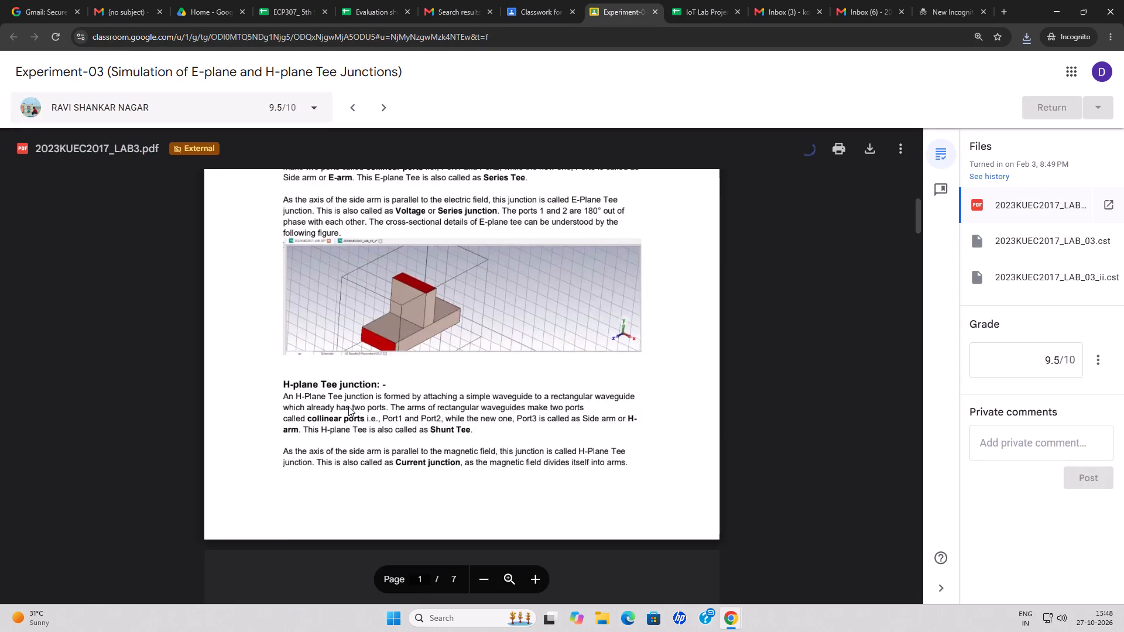
scroll(348, 406, "down", 9)
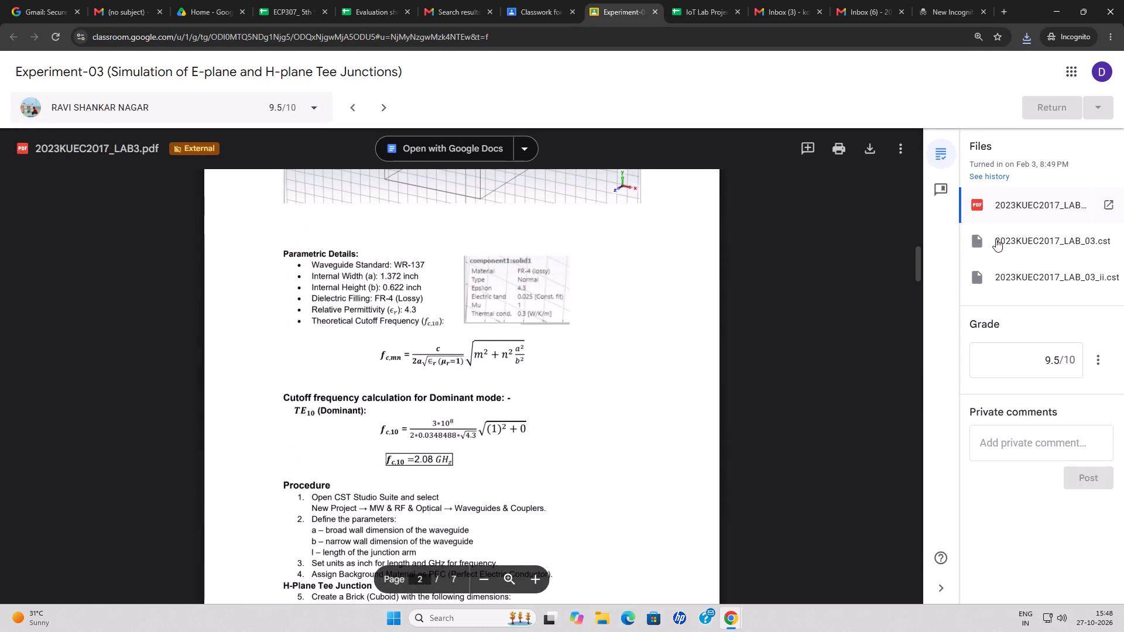
left_click(1000, 236)
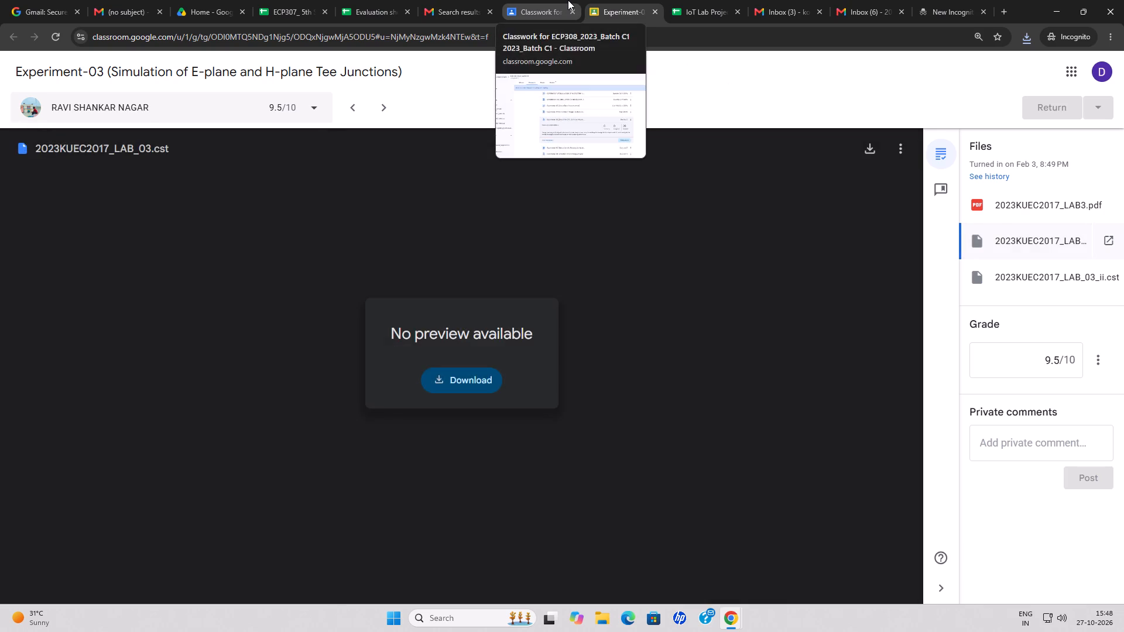
From the archived classes, open ECP308_2023_Batch C2 and bring up its Experiment-03 student work for review.
left_click(580, 0)
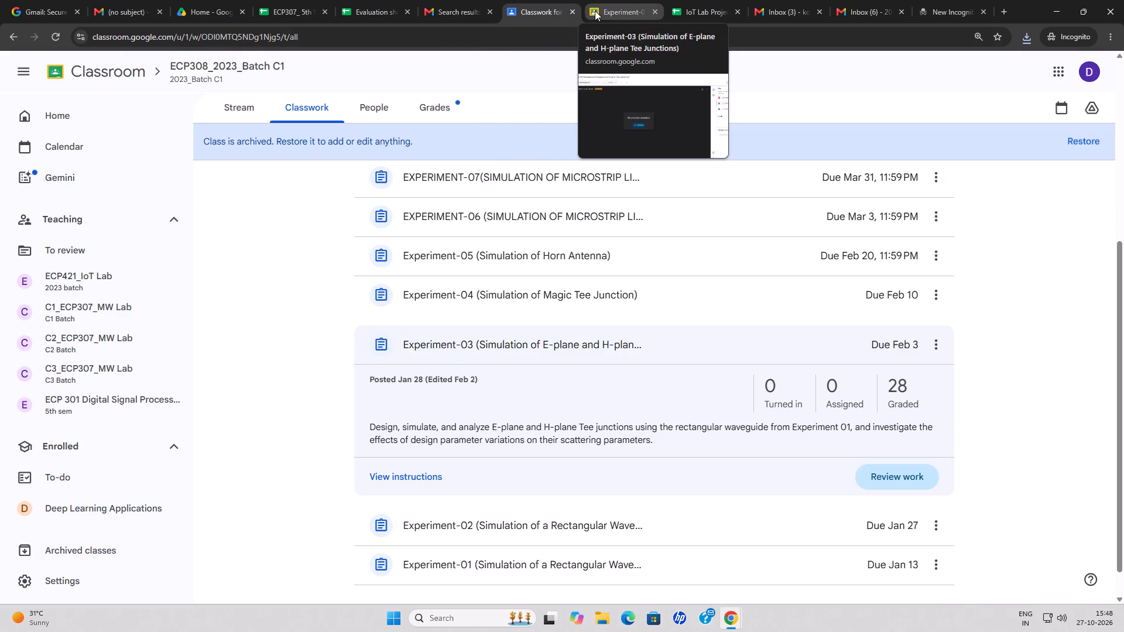
scroll(488, 358, "down", 1)
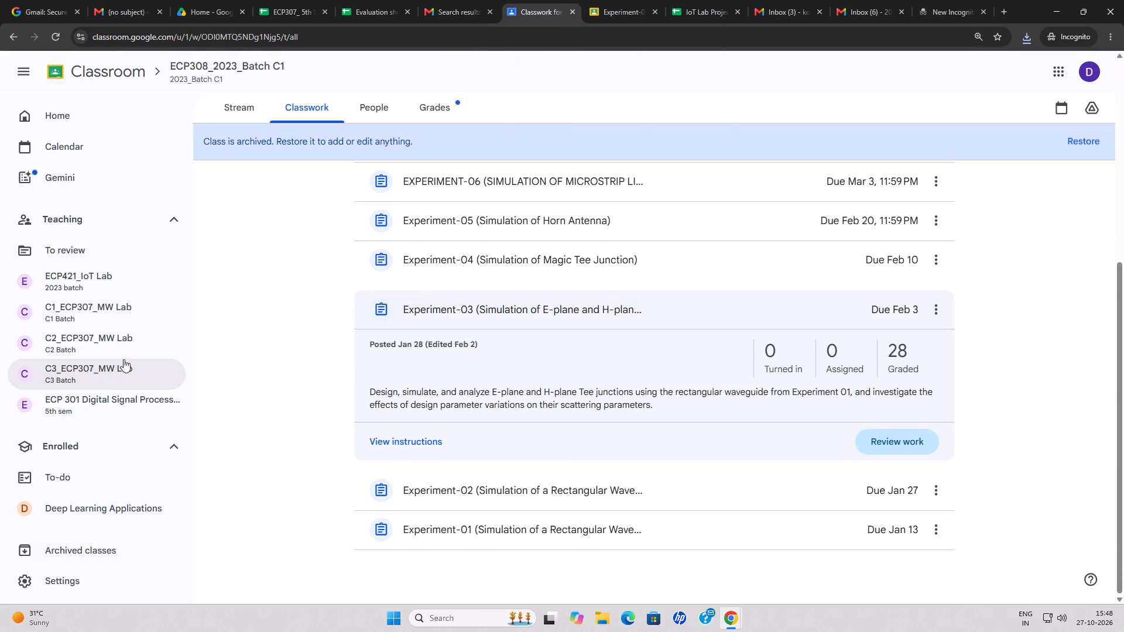
left_click(119, 559)
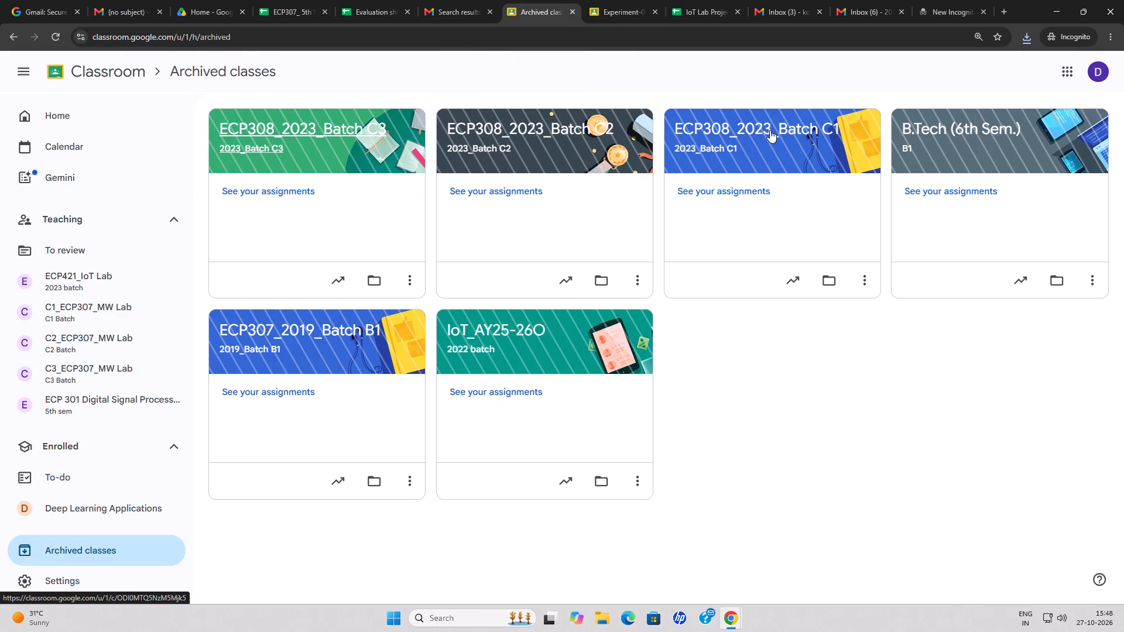
left_click(520, 126)
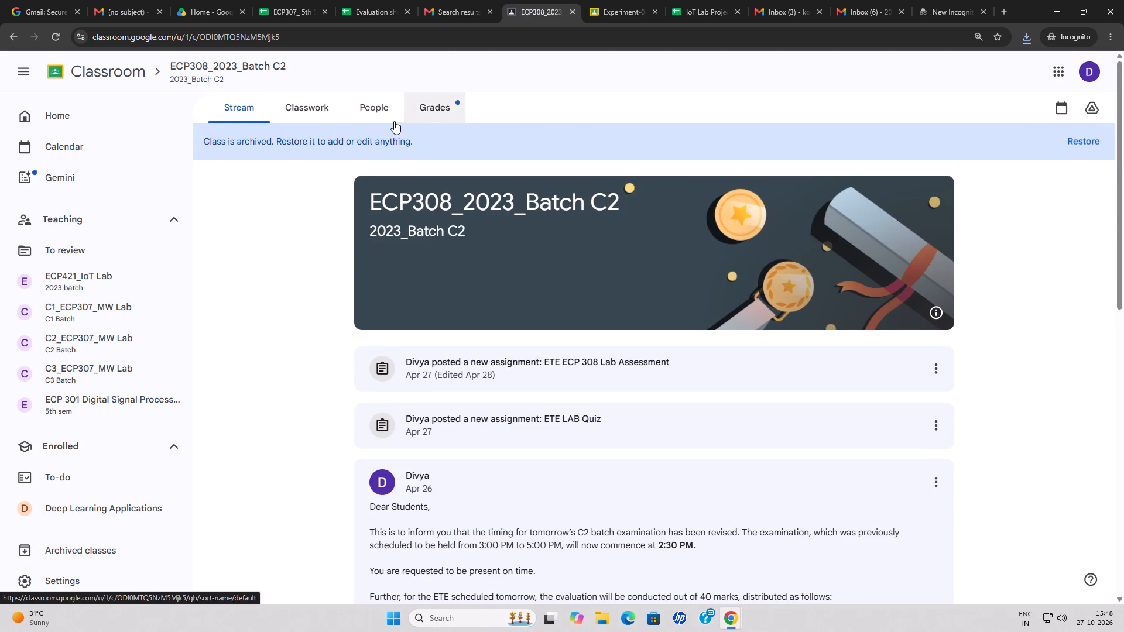
left_click(338, 115)
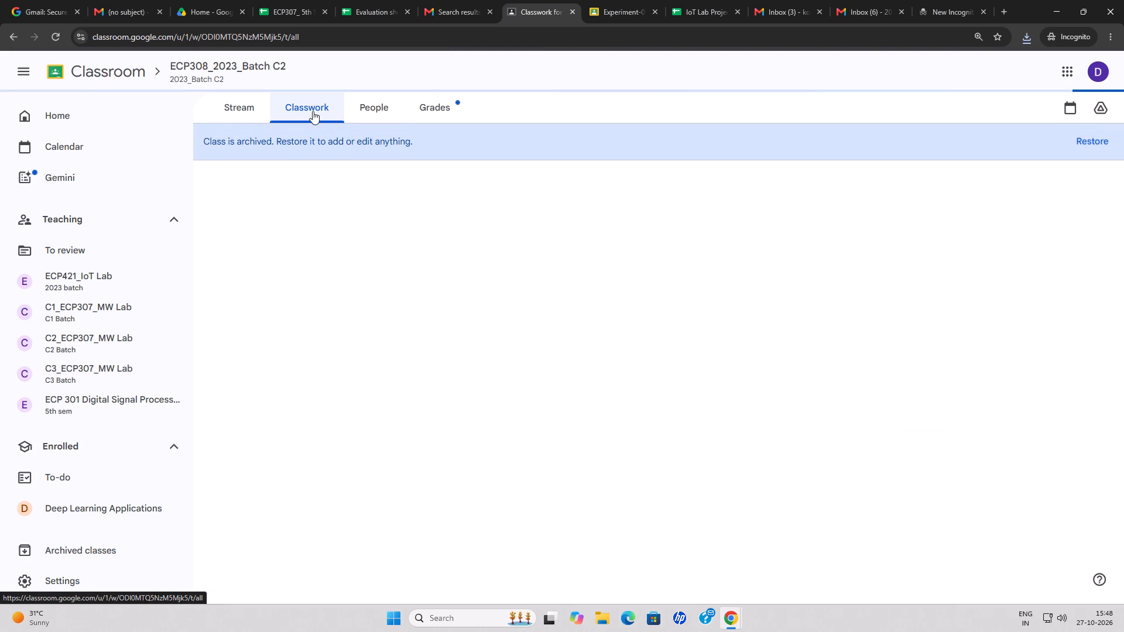
scroll(487, 393, "down", 3)
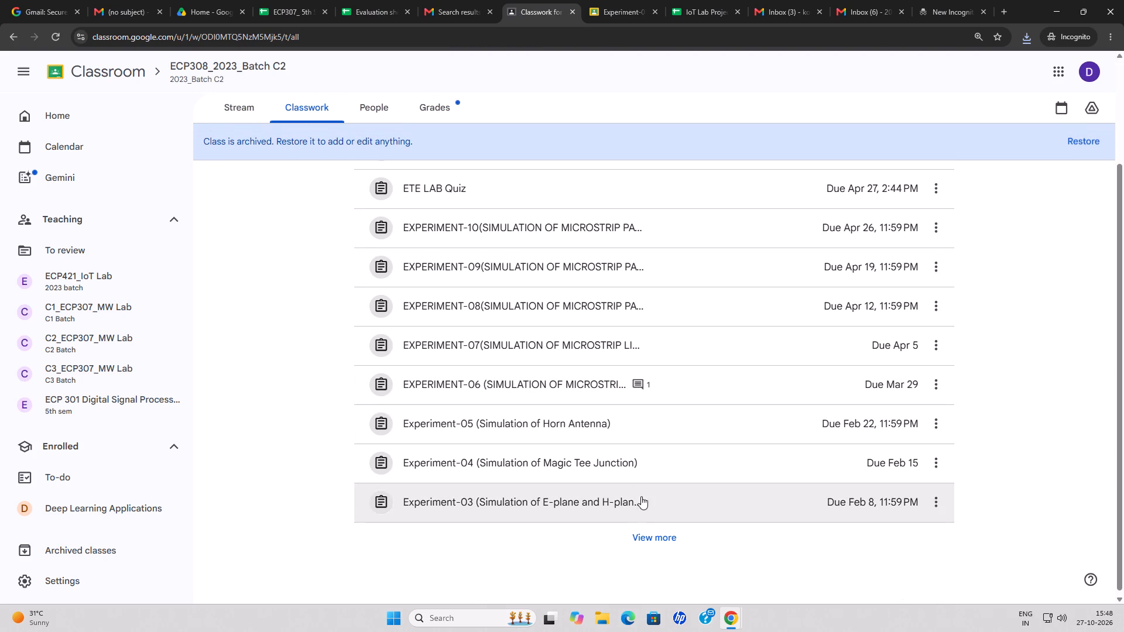
left_click(641, 538)
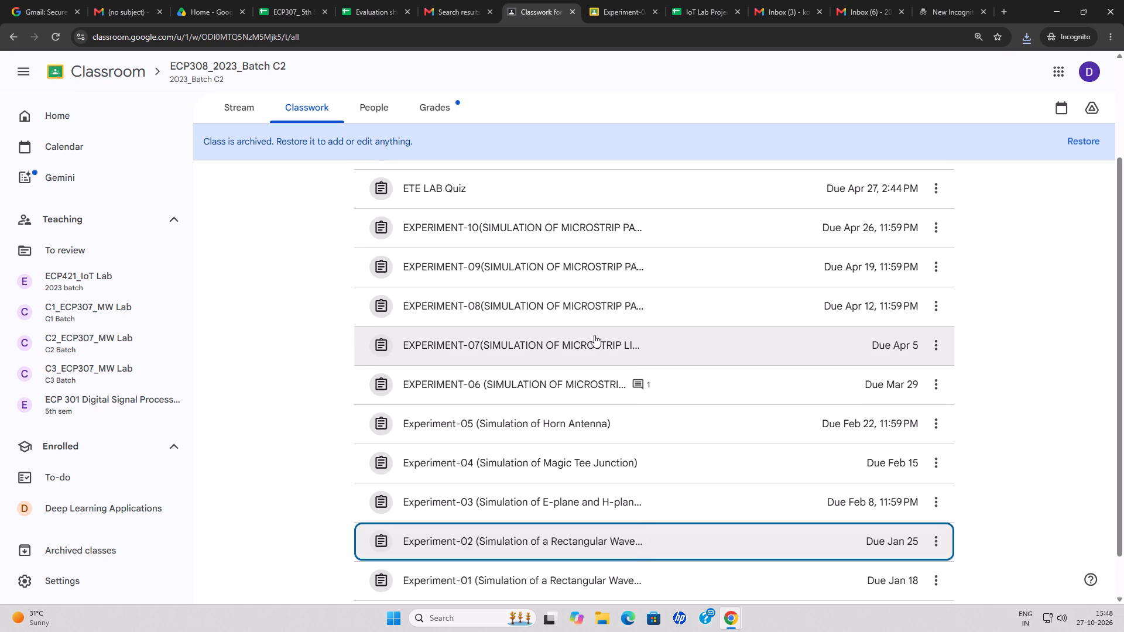
left_click(650, 497)
scroll(728, 510, "down", 2)
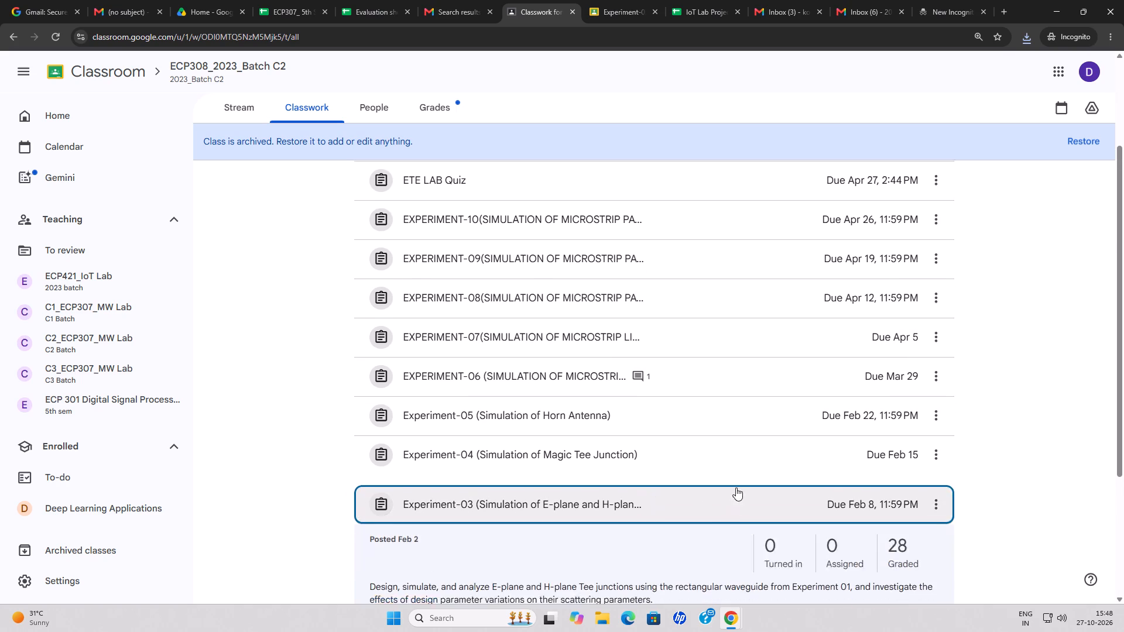
scroll(736, 487, "down", 1)
left_click(883, 469)
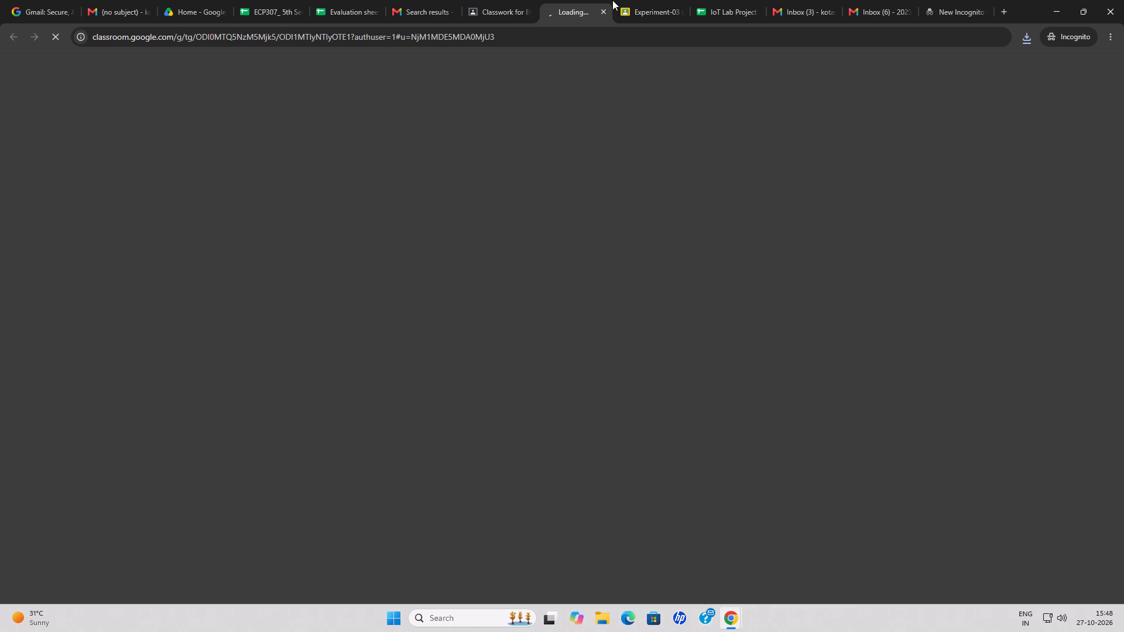
left_click(616, 0)
left_click(583, 1)
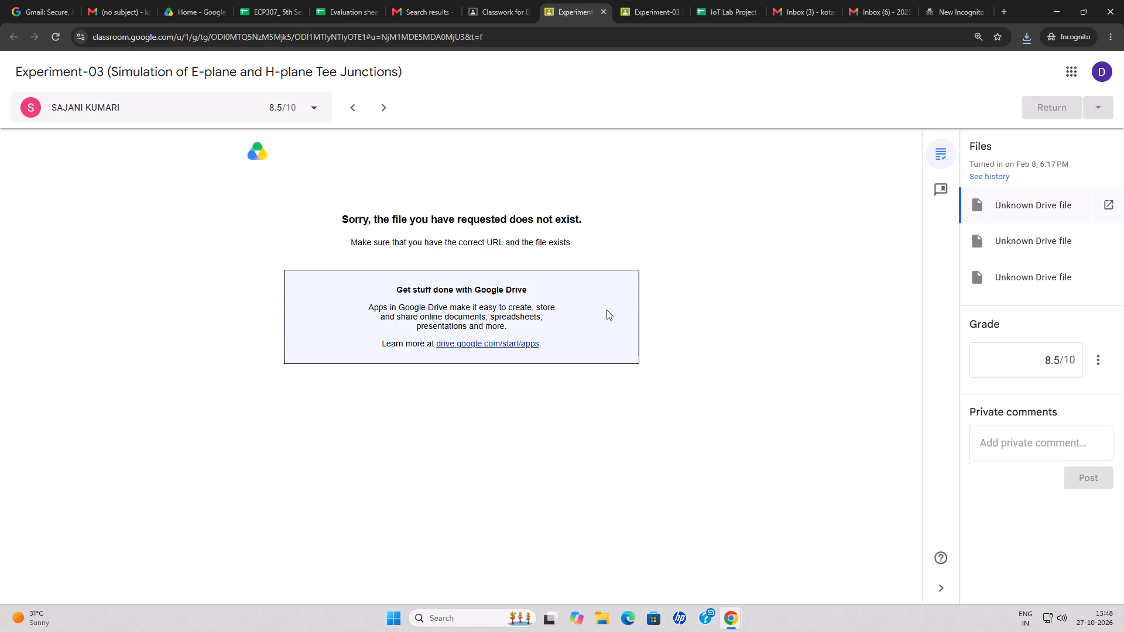
Open the Batch C2 Experiment-03 submission graded 10/10 and examine the waveguide and E-plane Tee theory in its report.
left_click(304, 112)
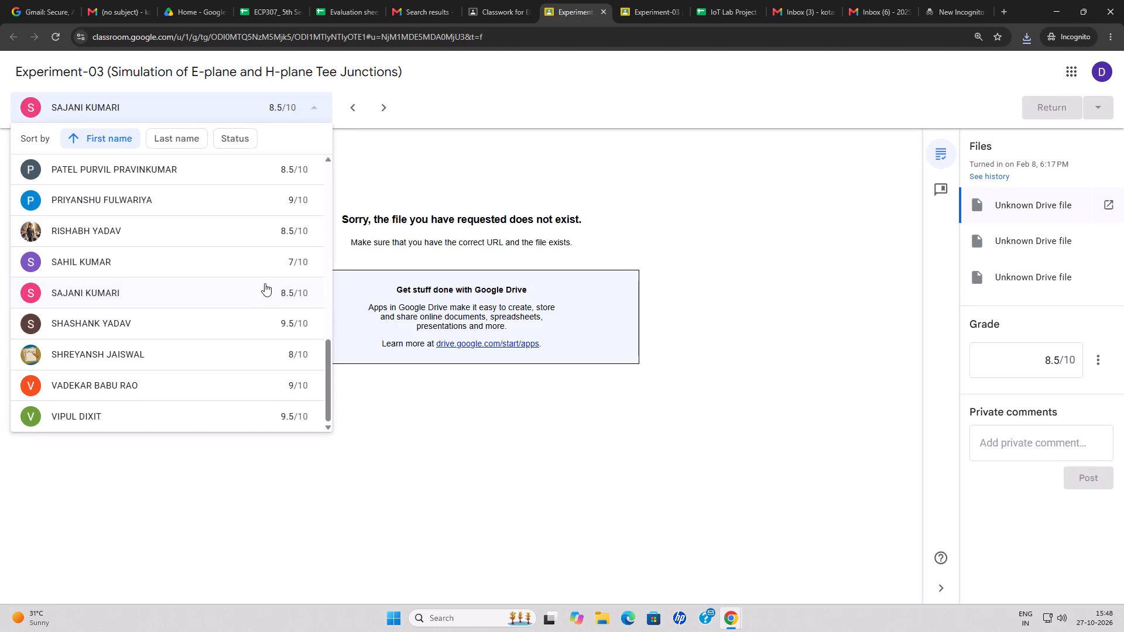
scroll(273, 303, "up", 13)
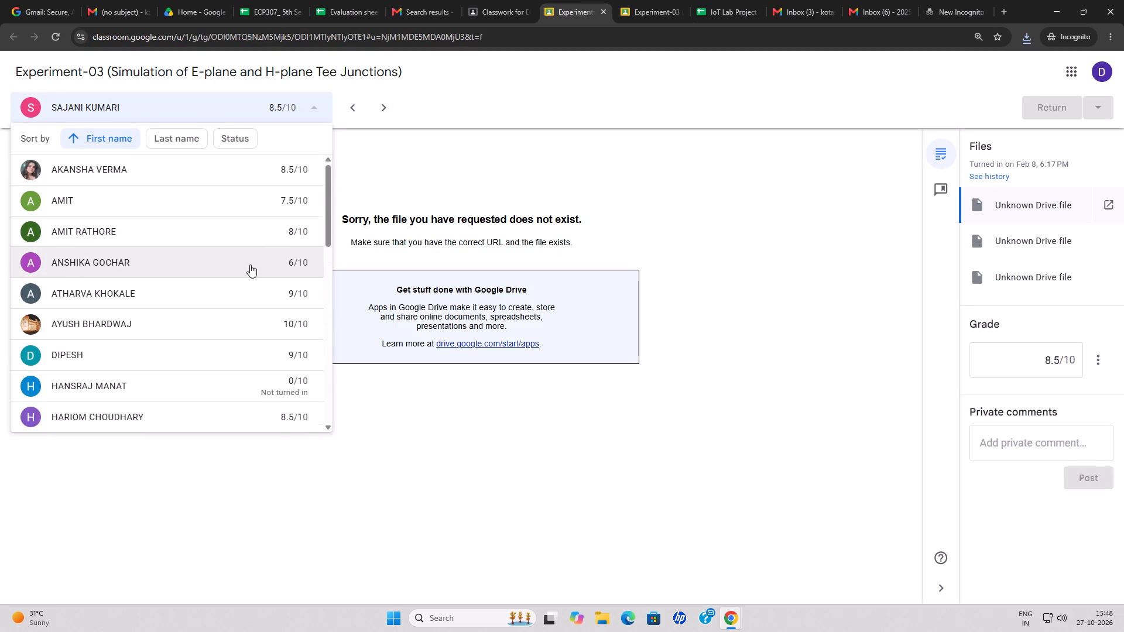
left_click(253, 314)
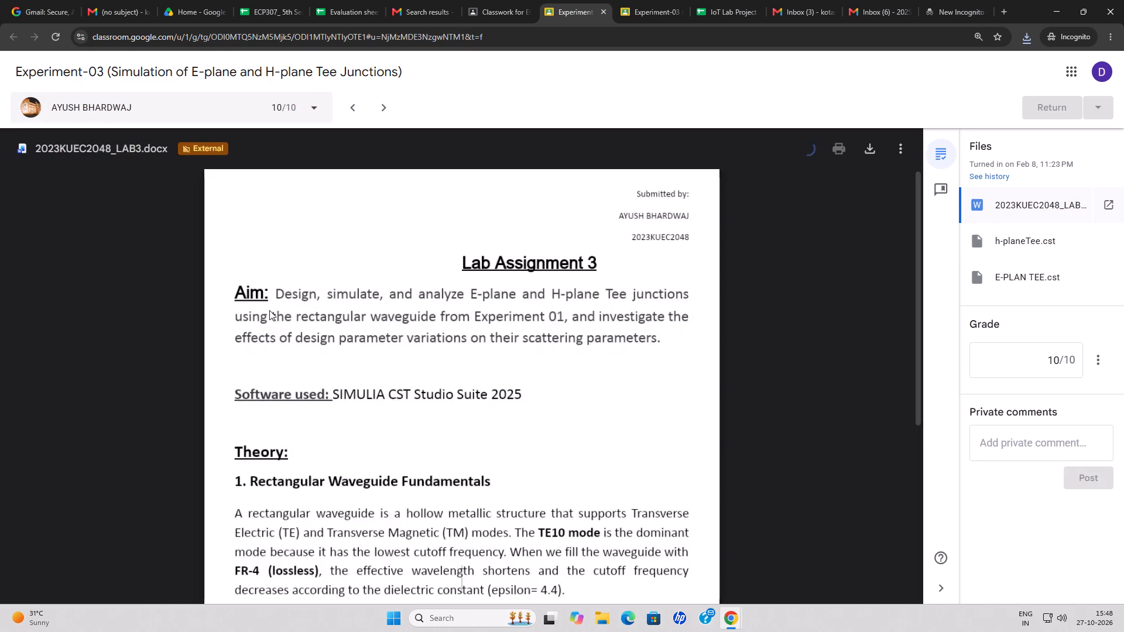
scroll(272, 310, "down", 3)
scroll(521, 341, "down", 4)
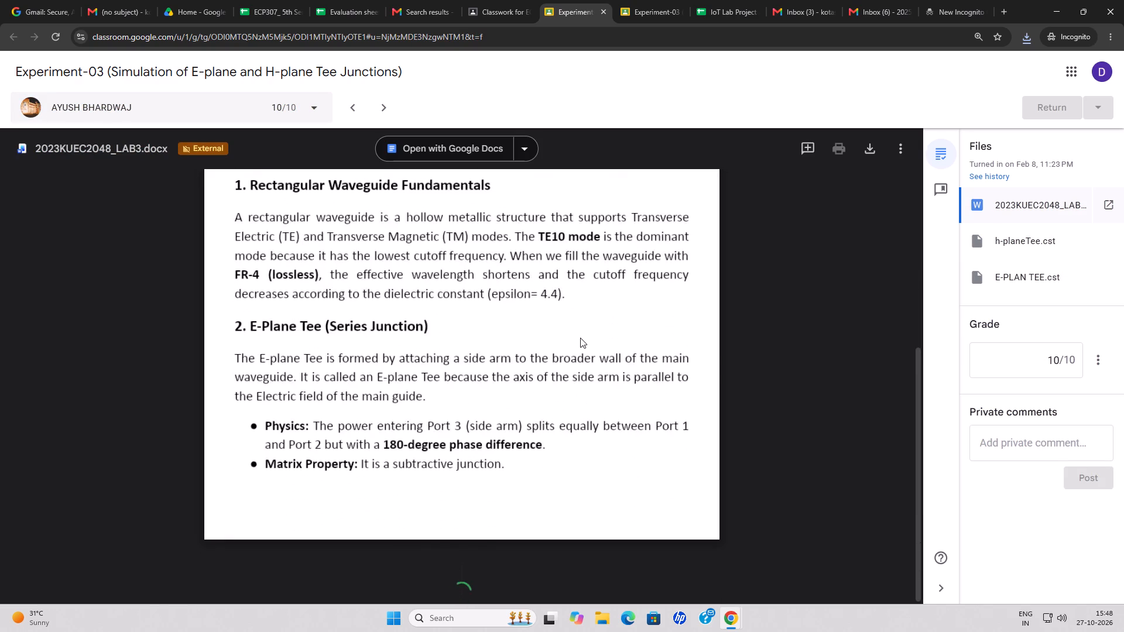
scroll(591, 332, "down", 3)
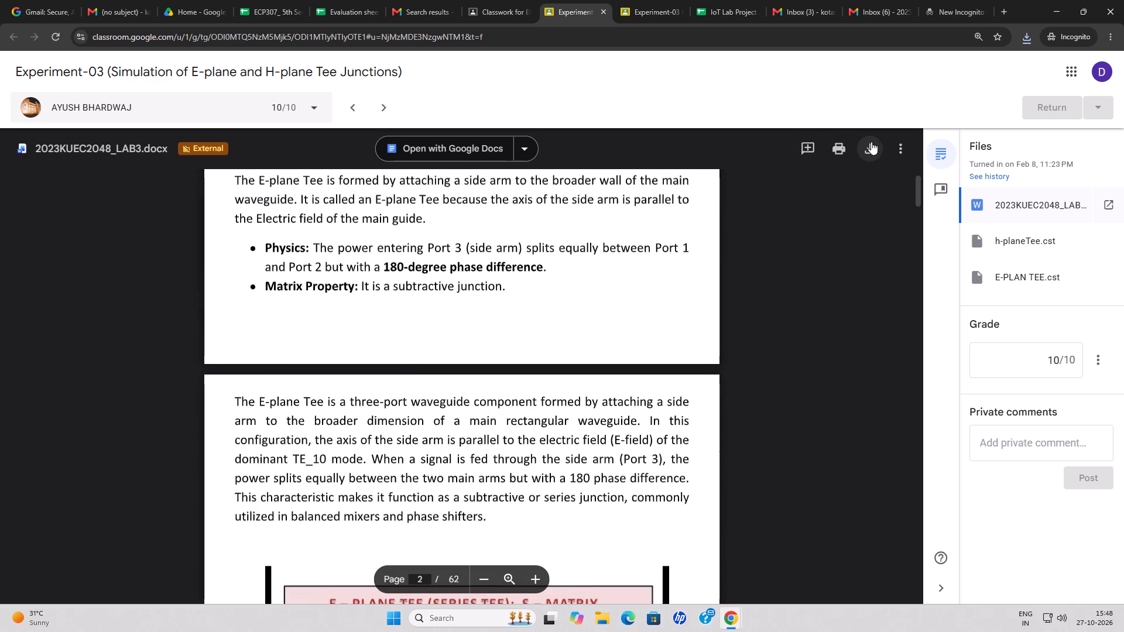
Save the 10/10 submission's lab 3 Word report to the Downloads folder under its existing name, and skim its procedure and 3D models.
left_click(870, 145)
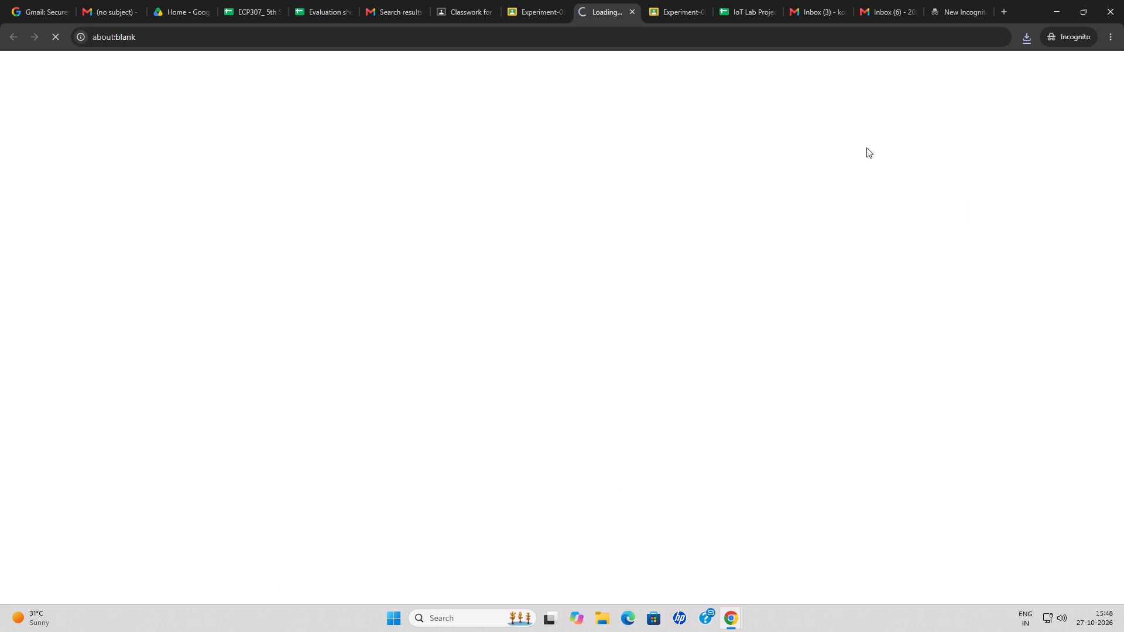
left_click(44, 136)
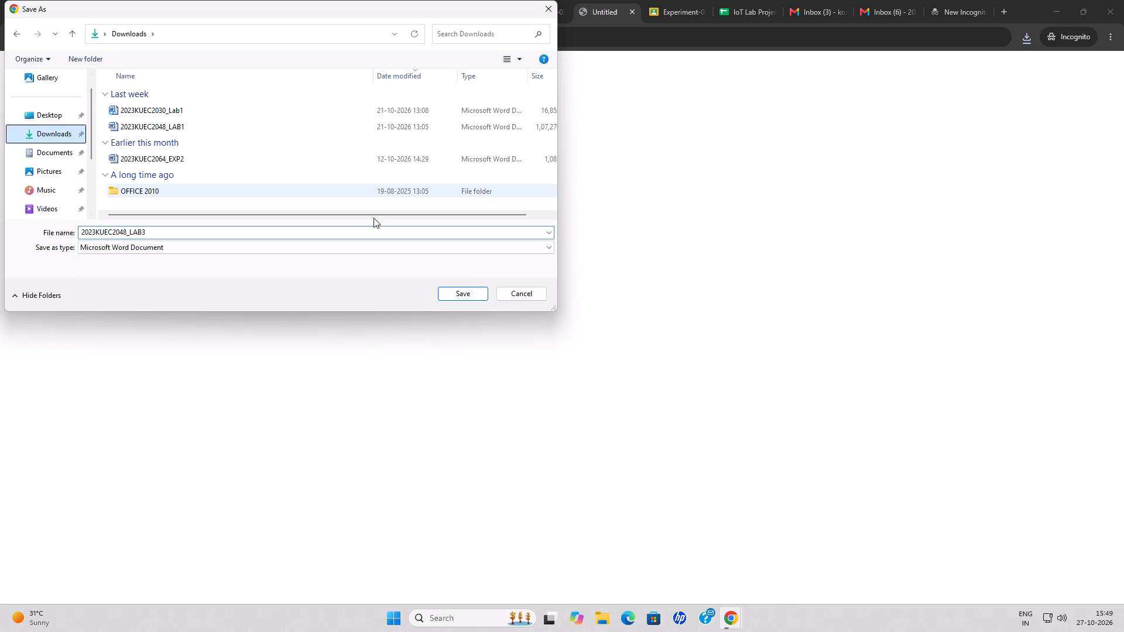
left_click(477, 299)
scroll(475, 290, "down", 6)
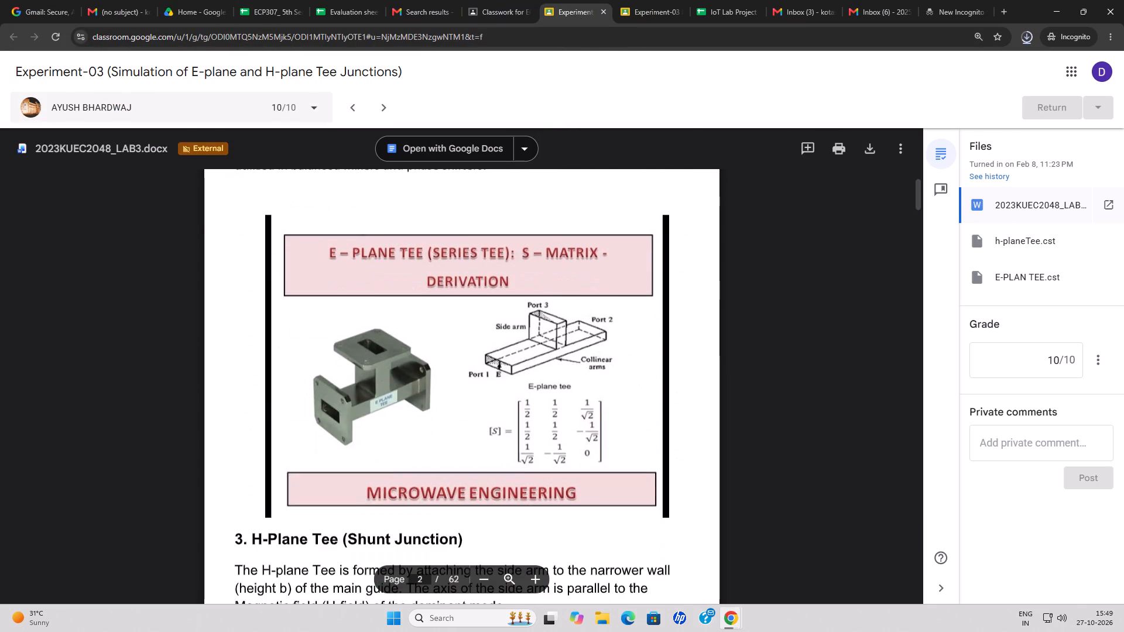
scroll(426, 417, "down", 20)
scroll(426, 417, "down", 5)
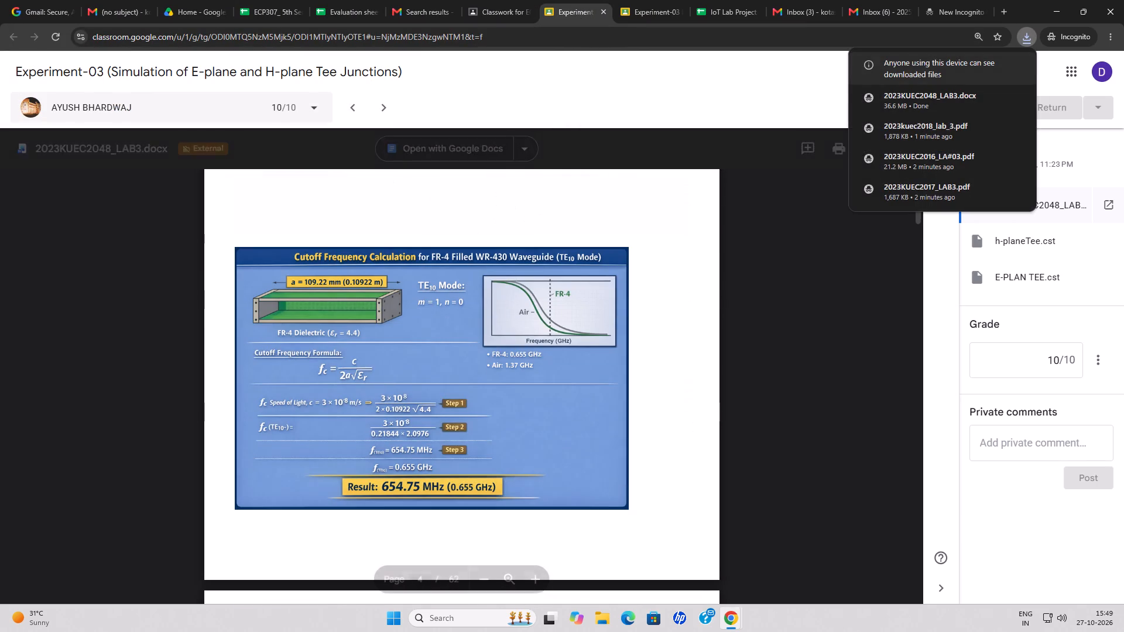
scroll(507, 358, "down", 20)
scroll(507, 358, "down", 19)
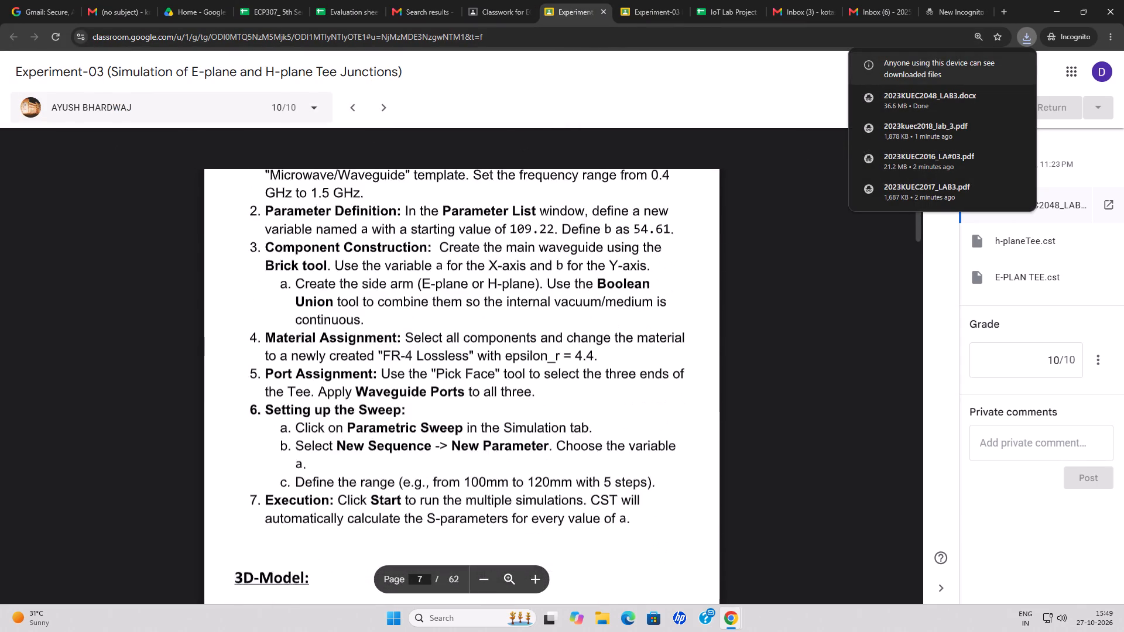
scroll(503, 362, "down", 2)
Look through the Batch C2 student list for Experiment-03 and compare the grades to find other highly graded submissions.
left_click(283, 126)
left_click(290, 115)
scroll(261, 275, "up", 6)
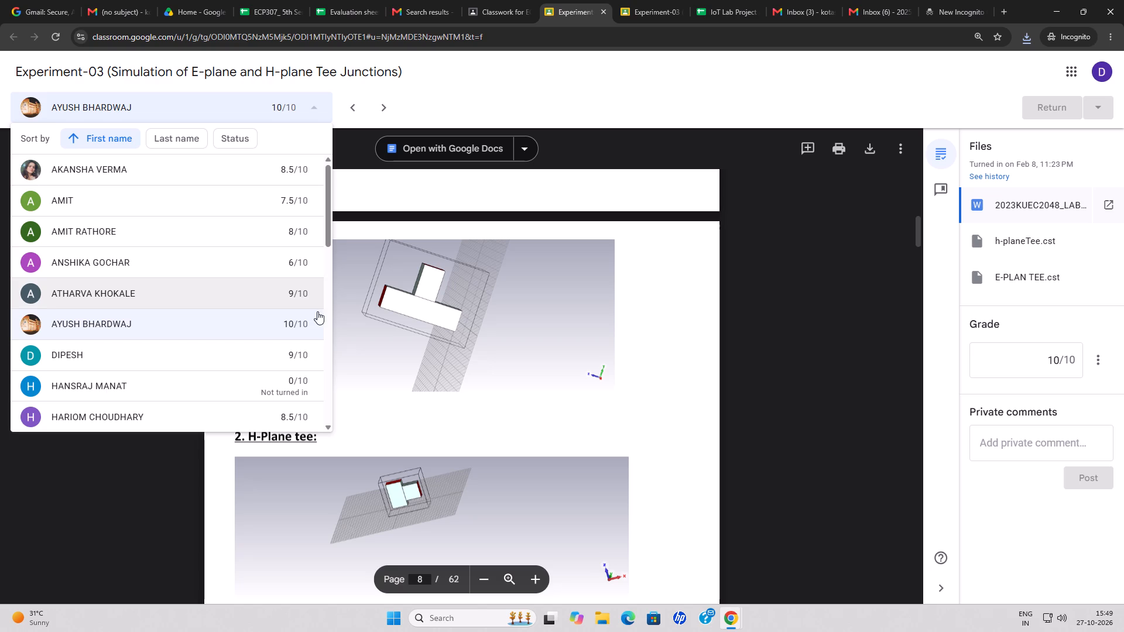
scroll(298, 316, "down", 5)
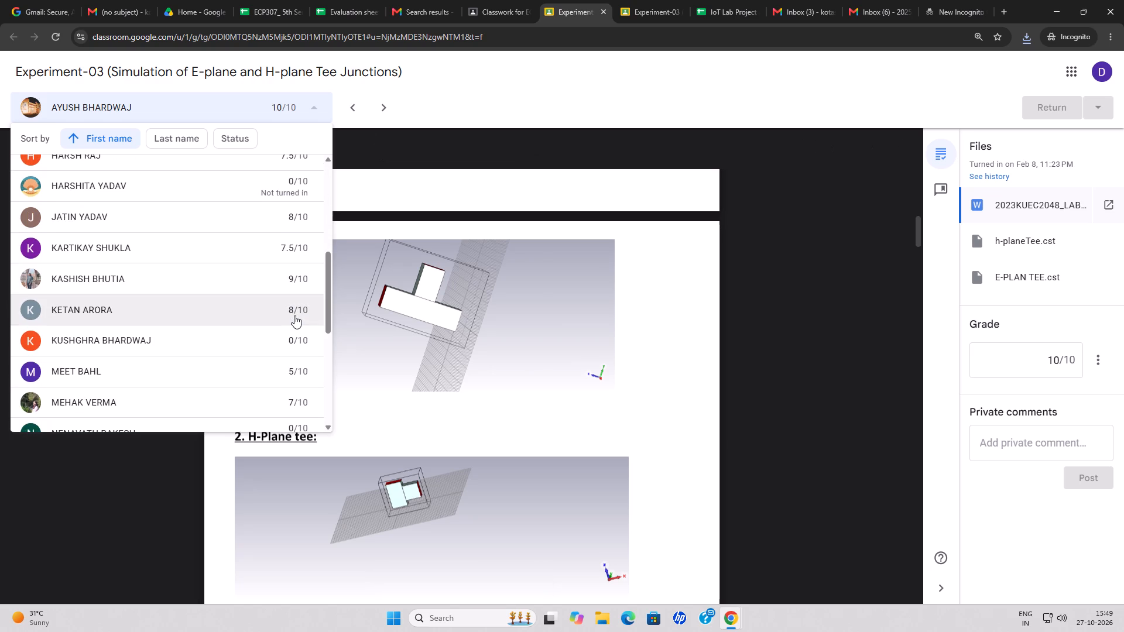
scroll(294, 315, "down", 3)
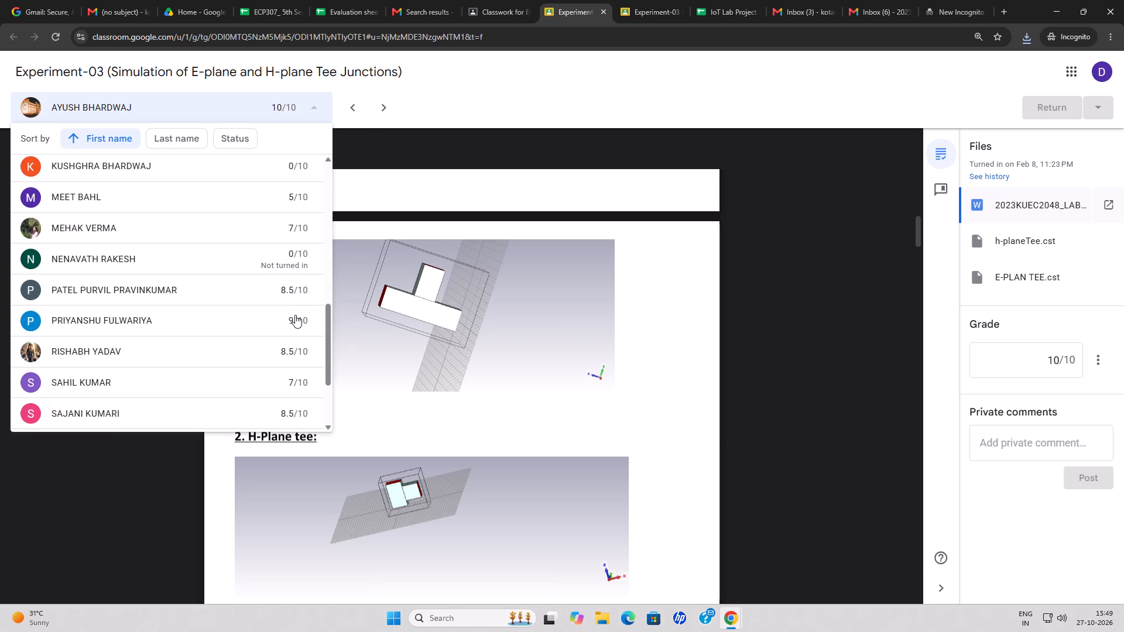
scroll(335, 324, "down", 4)
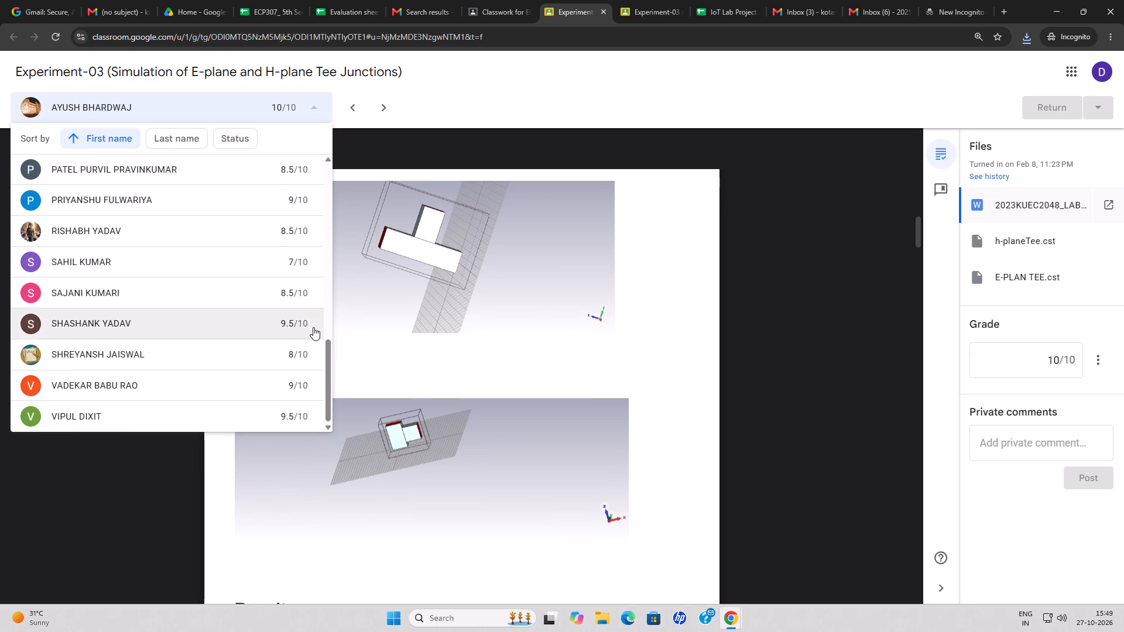
scroll(313, 327, "up", 8)
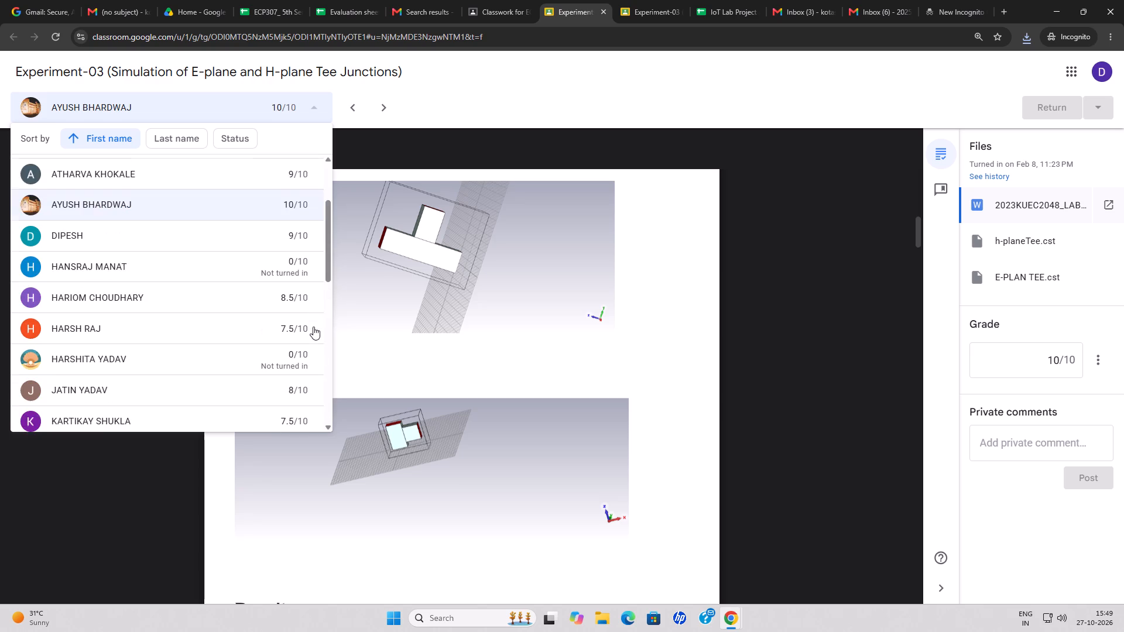
scroll(313, 327, "up", 7)
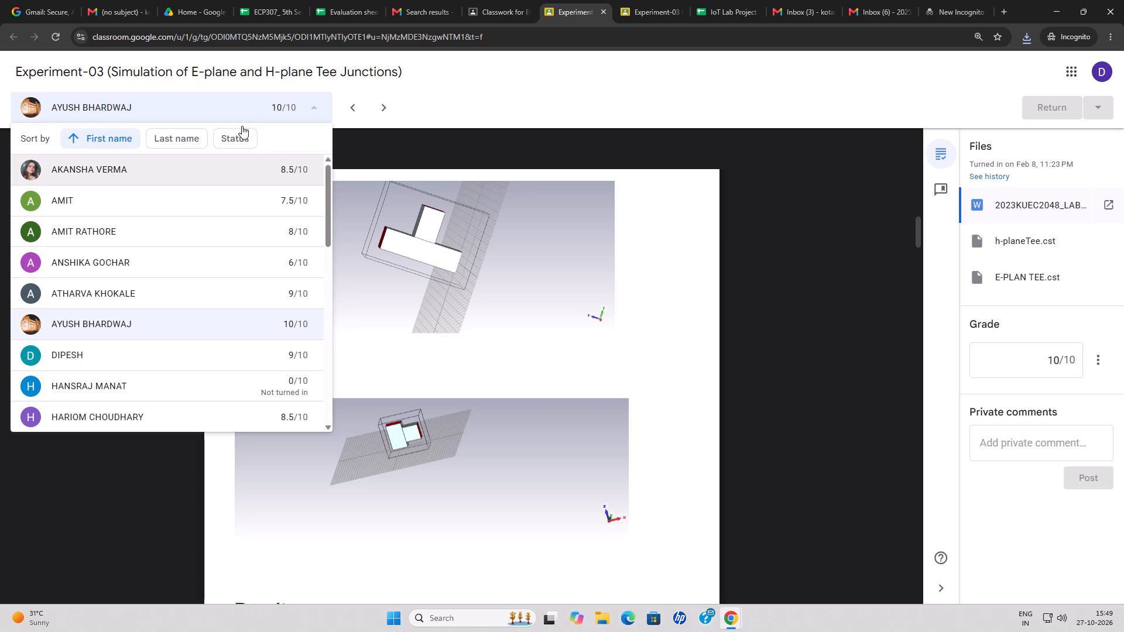
scroll(191, 241, "down", 4)
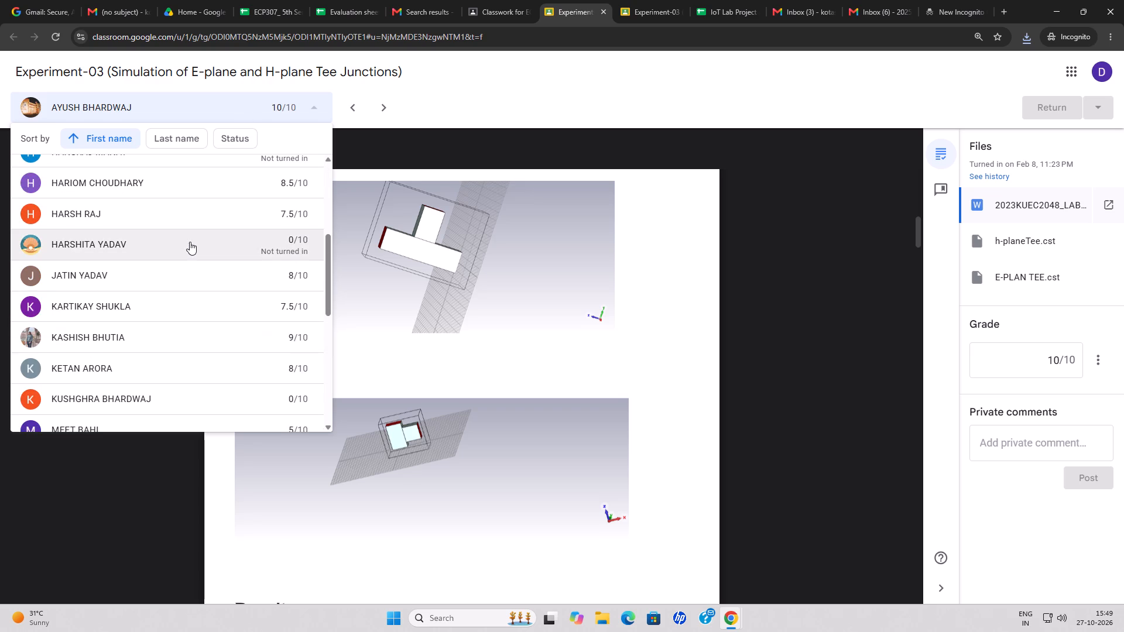
scroll(190, 242, "down", 4)
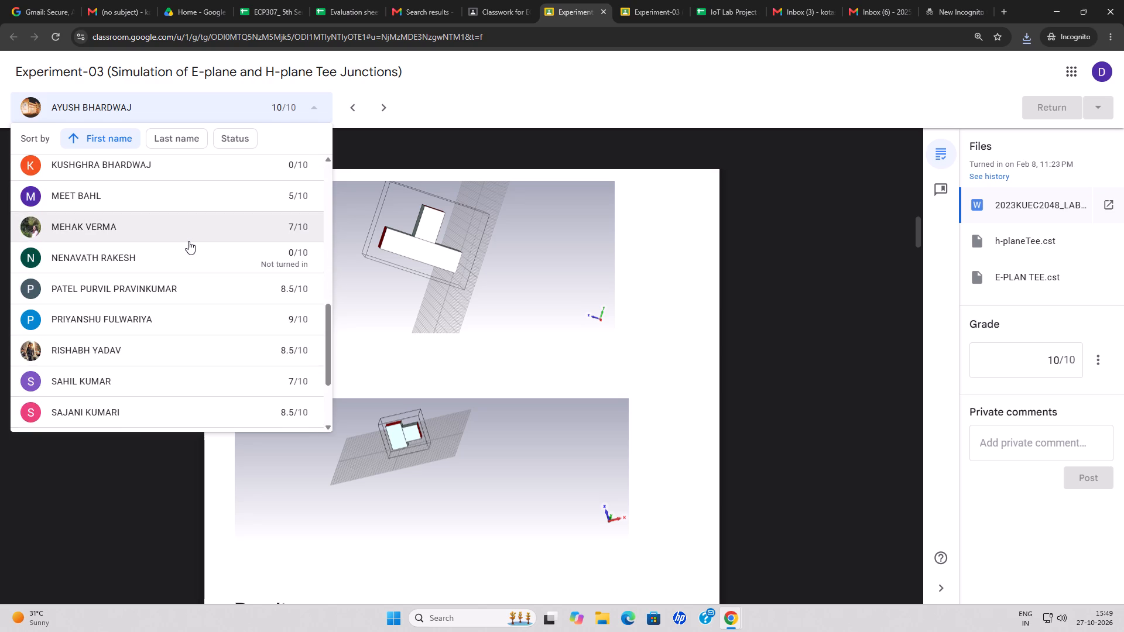
scroll(189, 241, "down", 3)
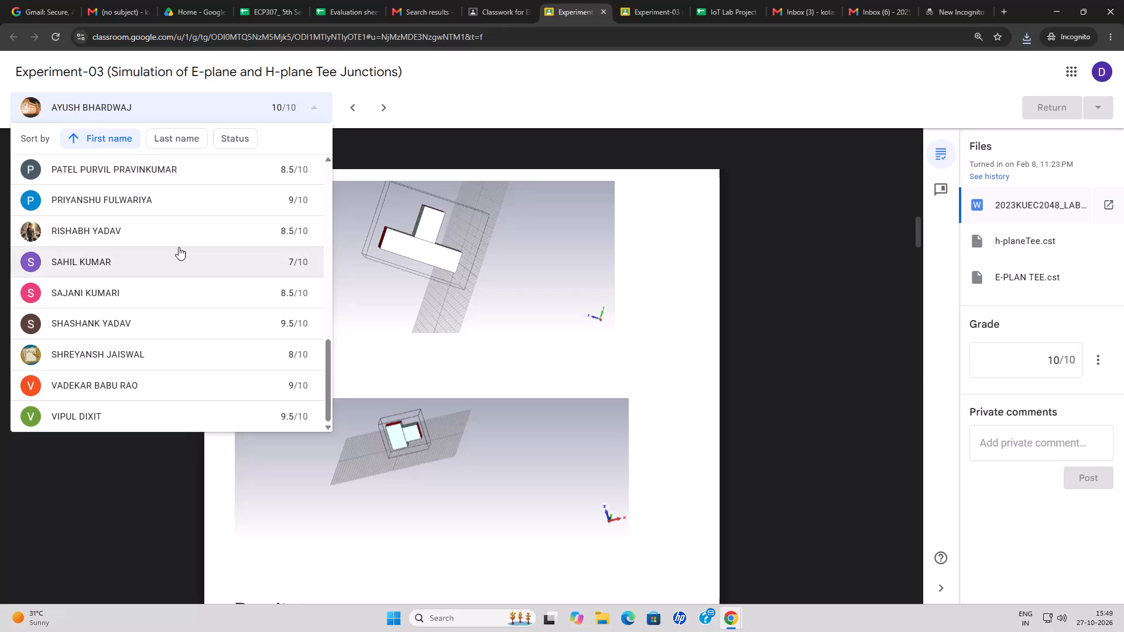
scroll(175, 253, "down", 3)
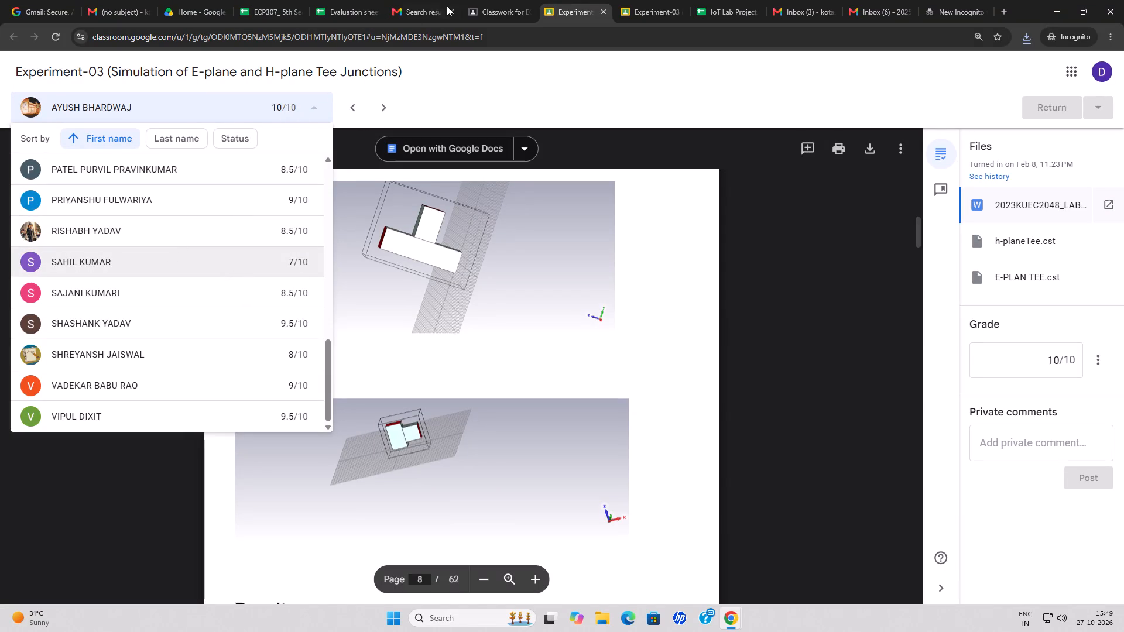
Open the first 9.5/10 Experiment-03 submission in the Batch C2 list and skim its Word report's waveguide Tee junction theory.
left_click(286, 322)
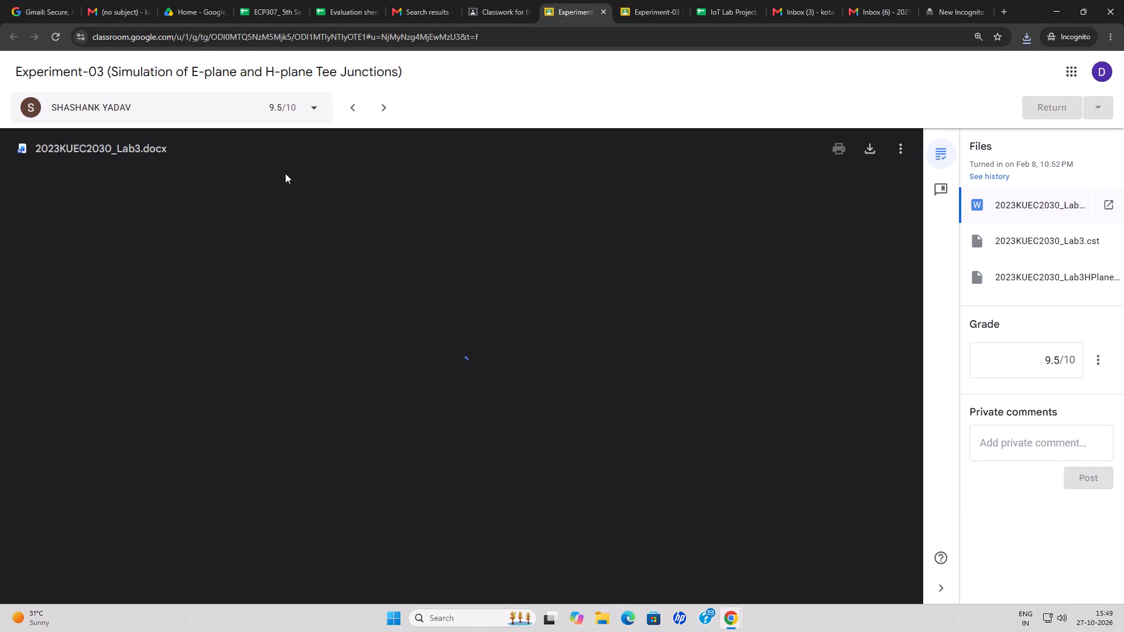
scroll(268, 286, "down", 8)
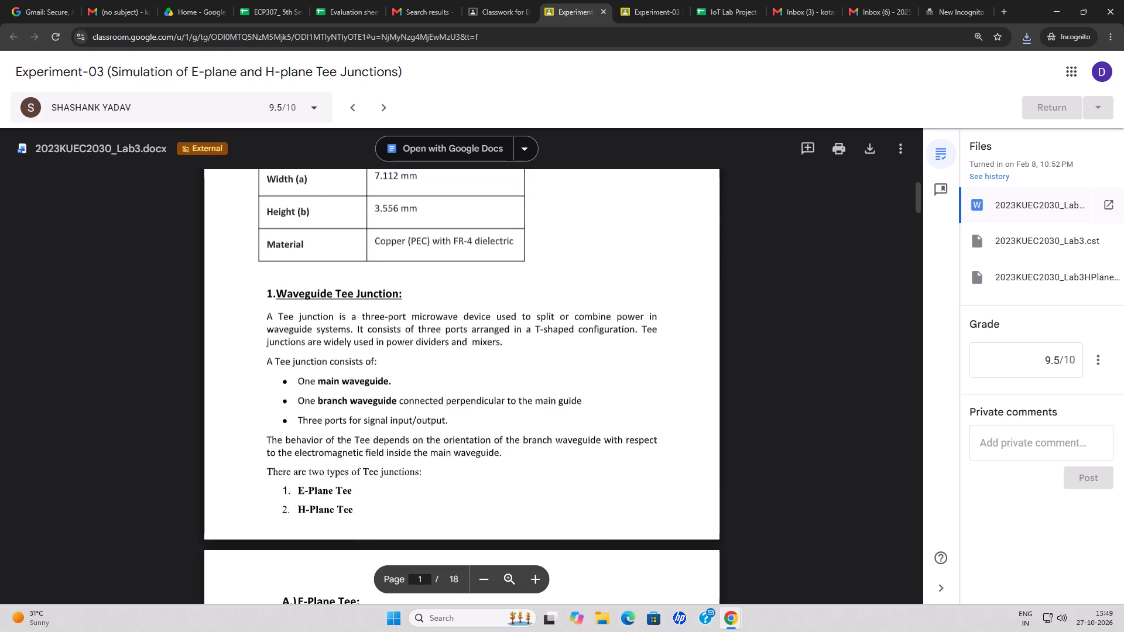
scroll(268, 299, "down", 1)
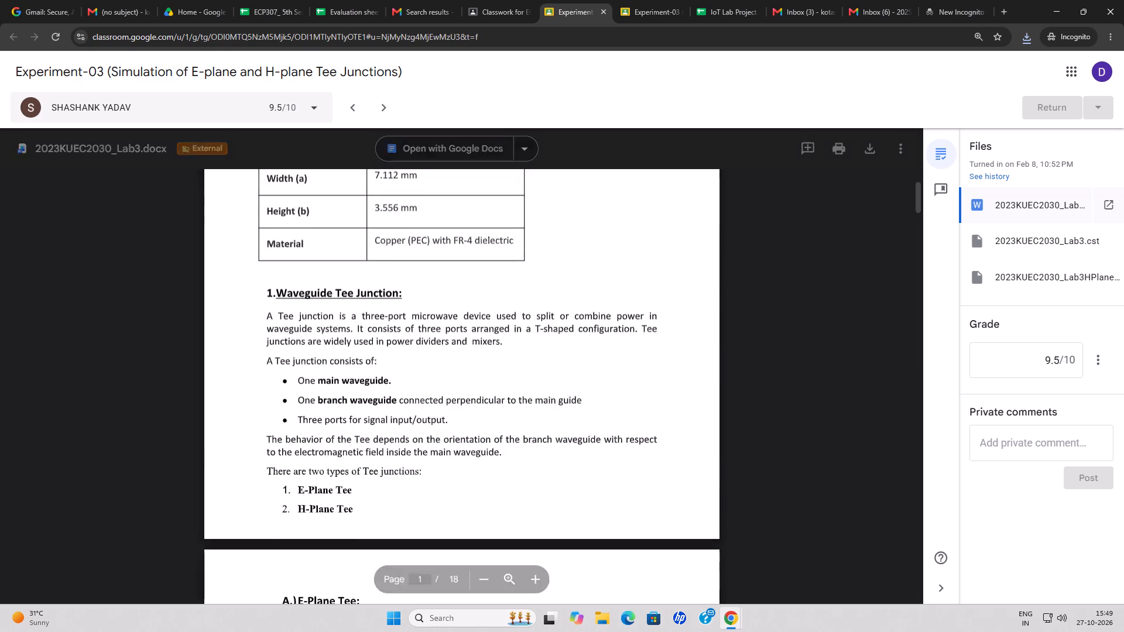
Save the 9.5/10 submission's Lab 3 Word report to the Downloads folder under its existing name while reading its Tee junction theory.
scroll(268, 299, "down", 5)
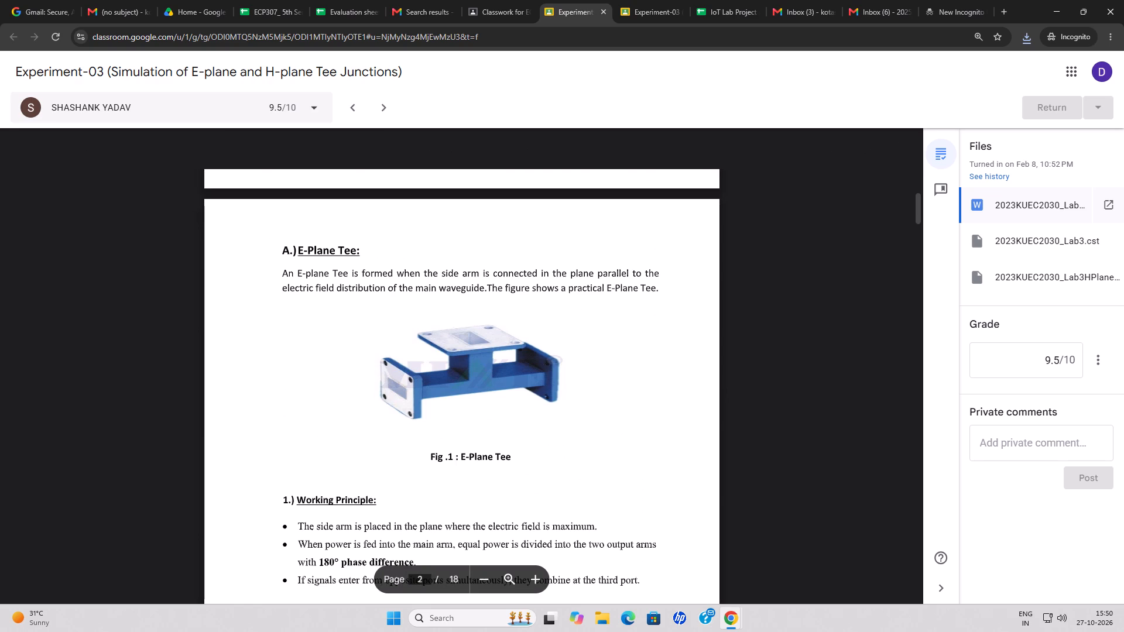
scroll(268, 299, "down", 2)
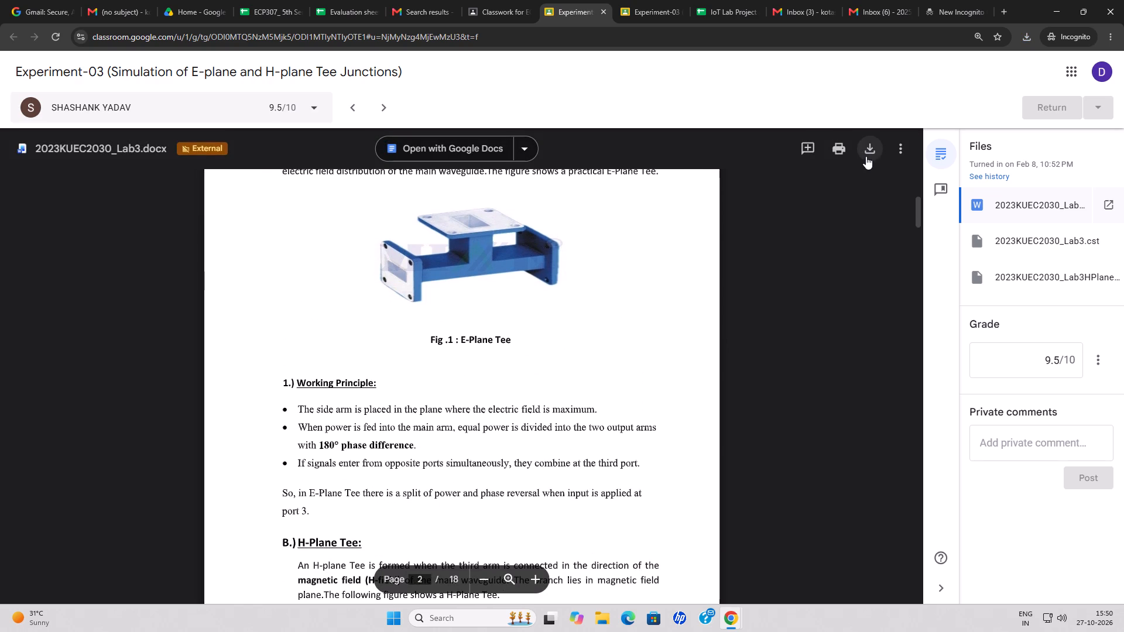
left_click(865, 153)
left_click(555, 0)
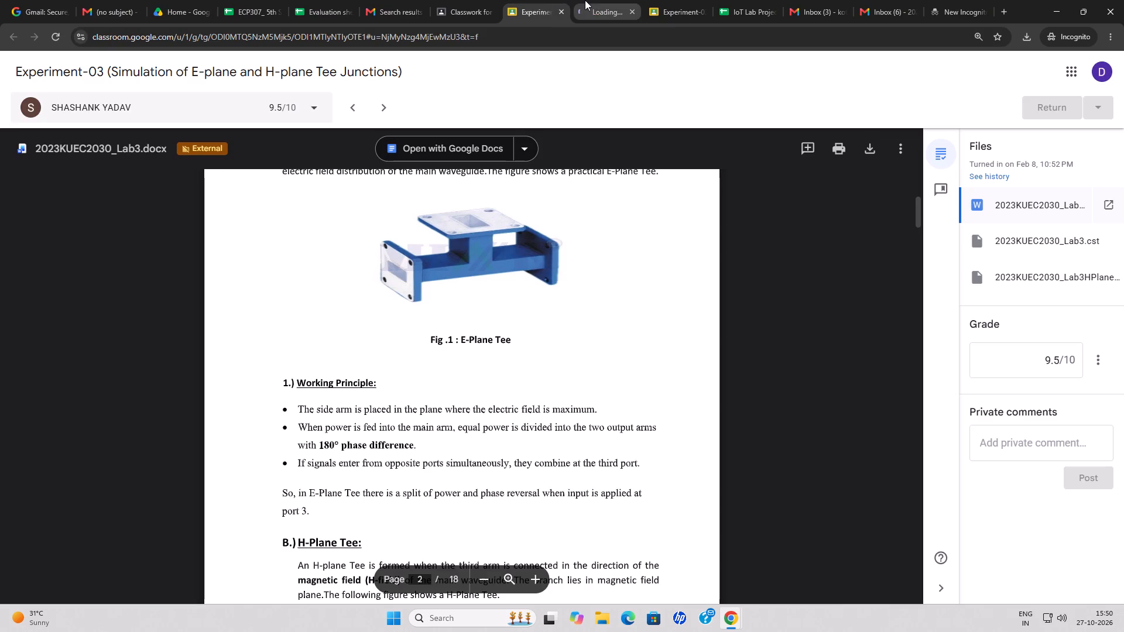
scroll(556, 423, "down", 13)
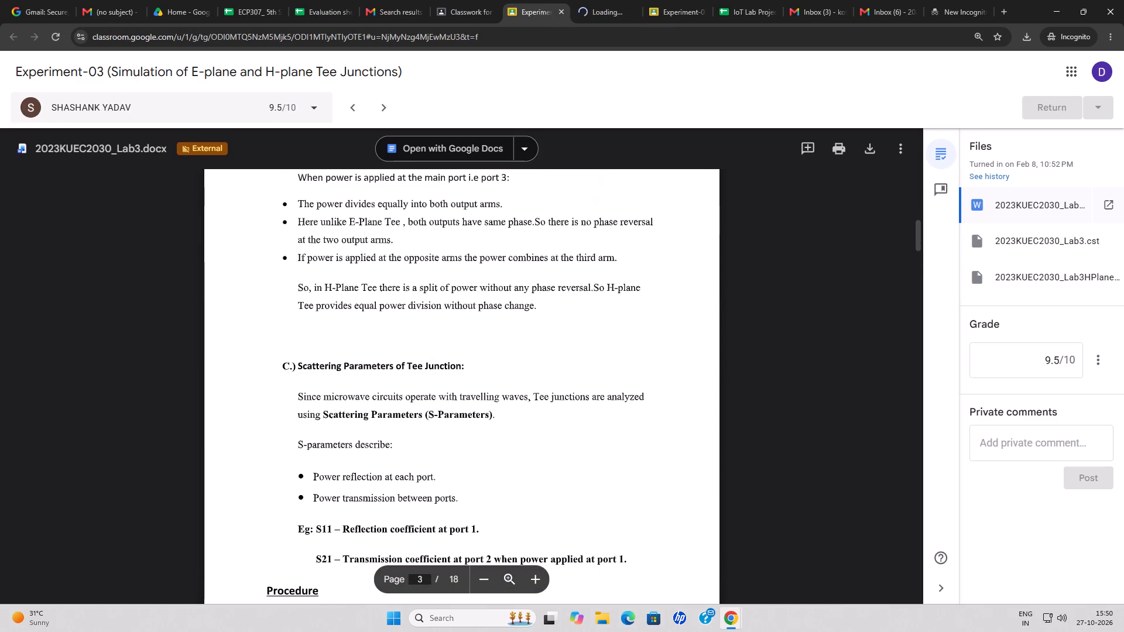
scroll(551, 407, "down", 4)
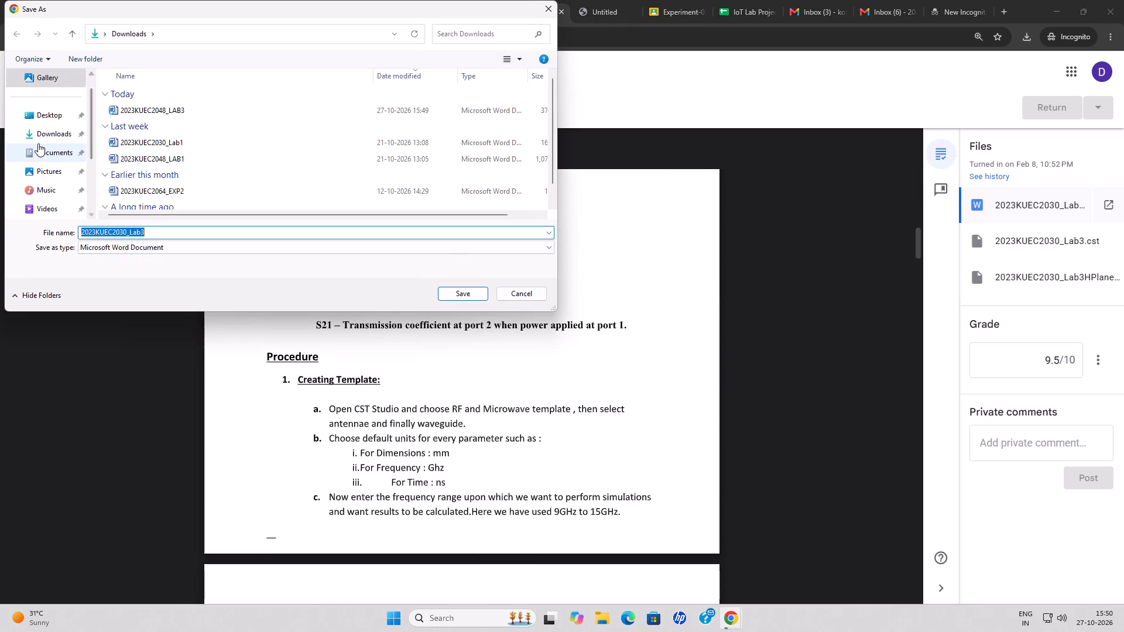
left_click(38, 143)
left_click(52, 135)
left_click(464, 297)
Skim the same report's CST procedure for template creation and waveguide design, and its E-plane and H-plane Tee models.
scroll(436, 328, "down", 4)
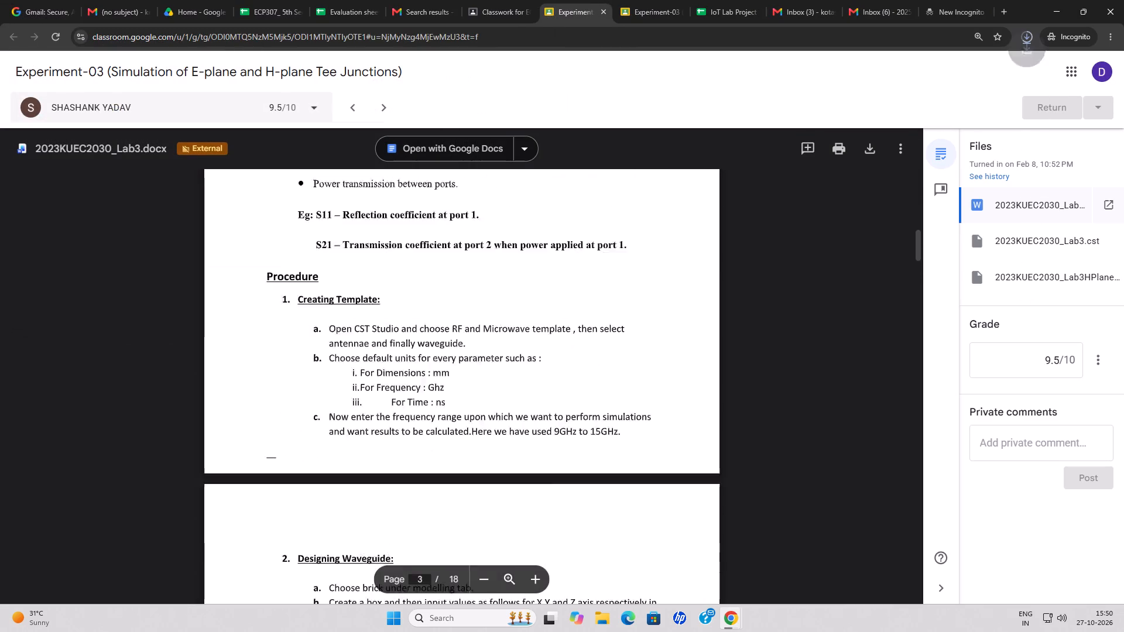
scroll(424, 341, "down", 17)
scroll(413, 348, "down", 8)
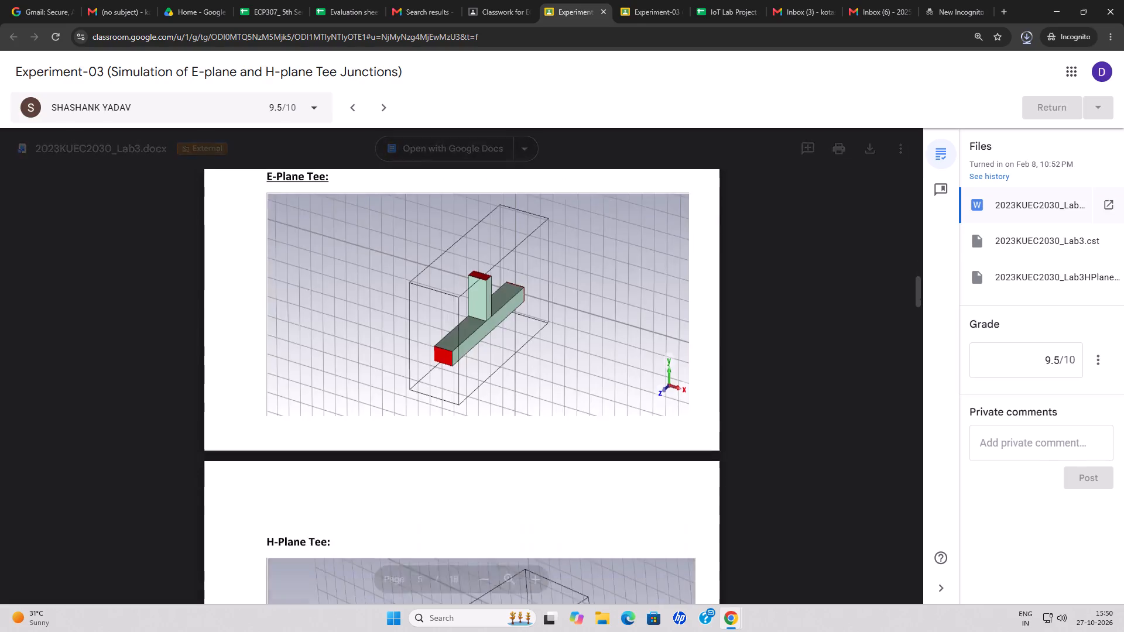
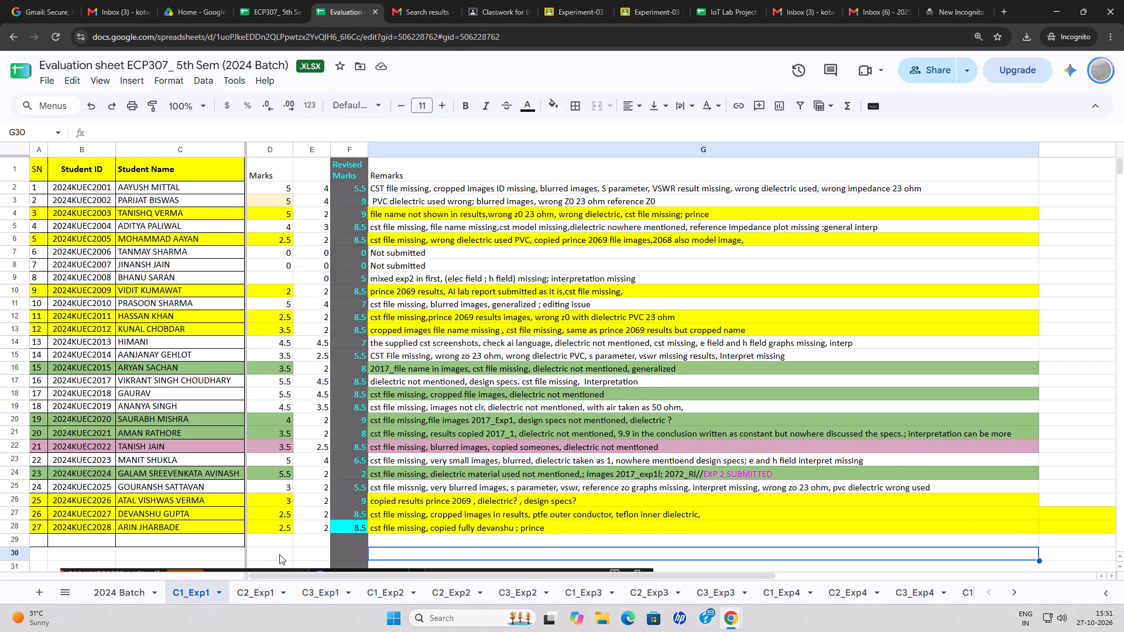
Look through the C2_Exp1, C3_Exp1 and C1_Exp2 sheets of the ECP307 evaluation workbook to review the marks and remarks.
left_click(256, 586)
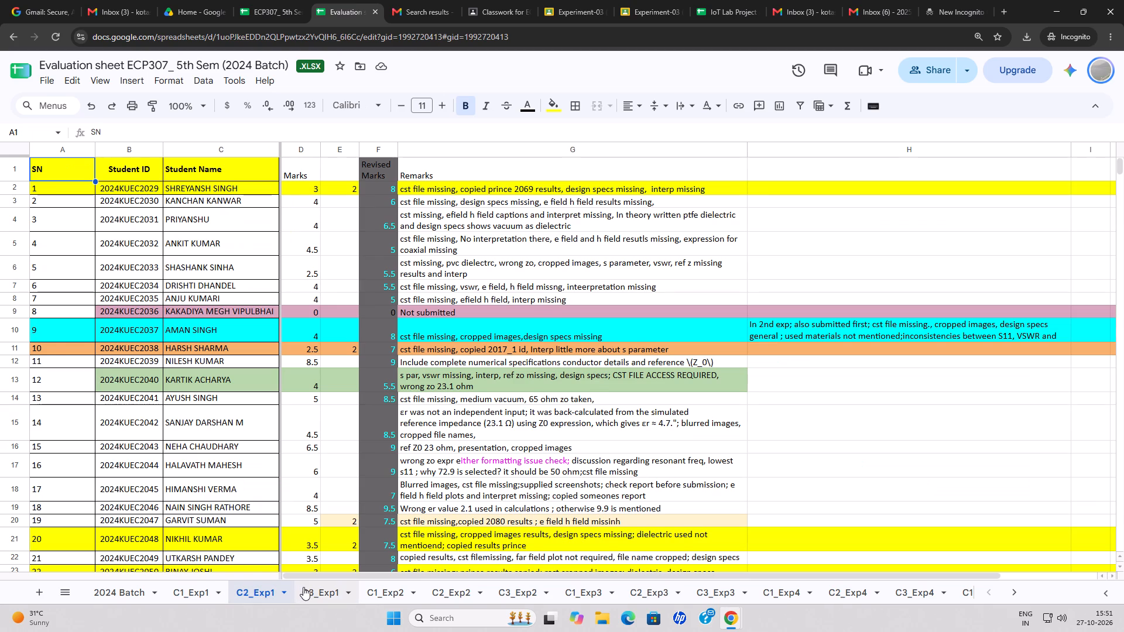
left_click(303, 587)
left_click(381, 588)
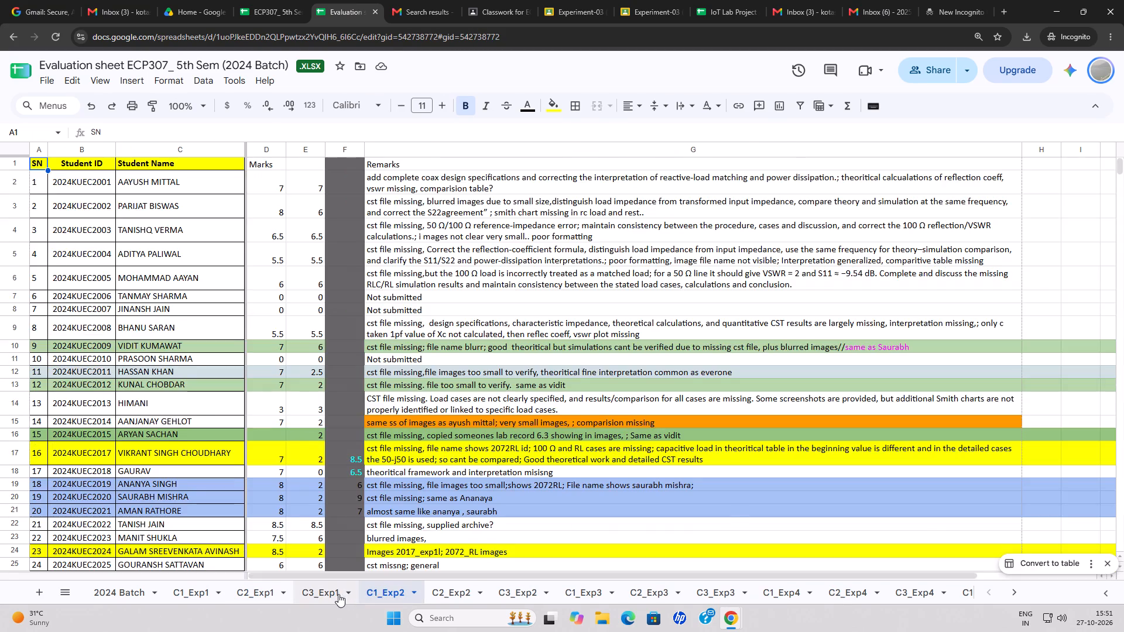
left_click(338, 594)
left_click(378, 593)
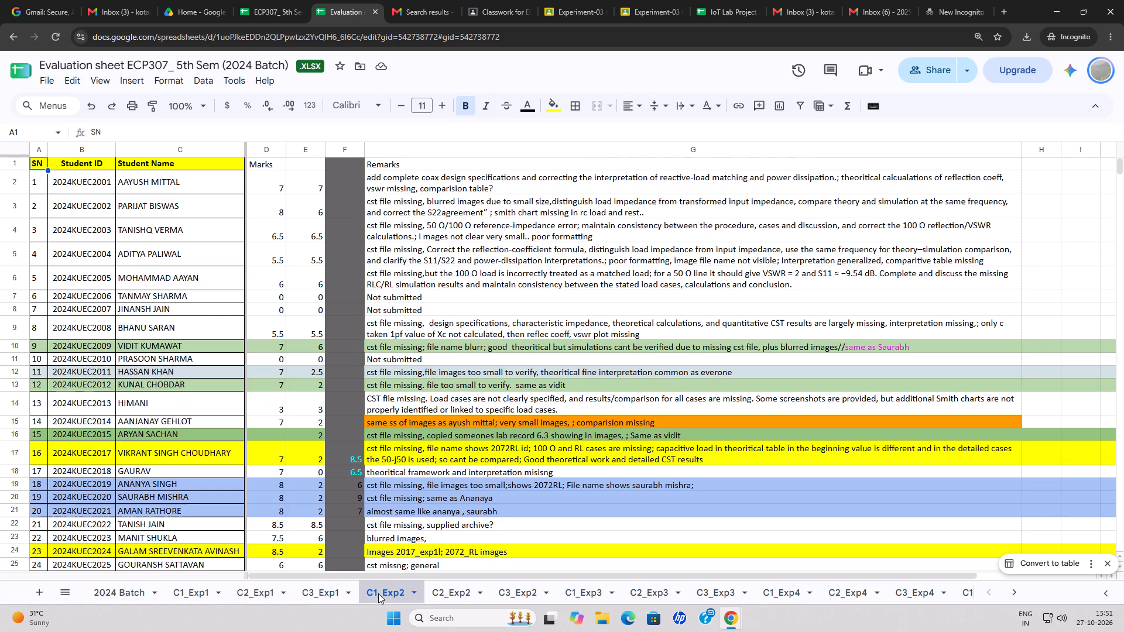
left_click(472, 589)
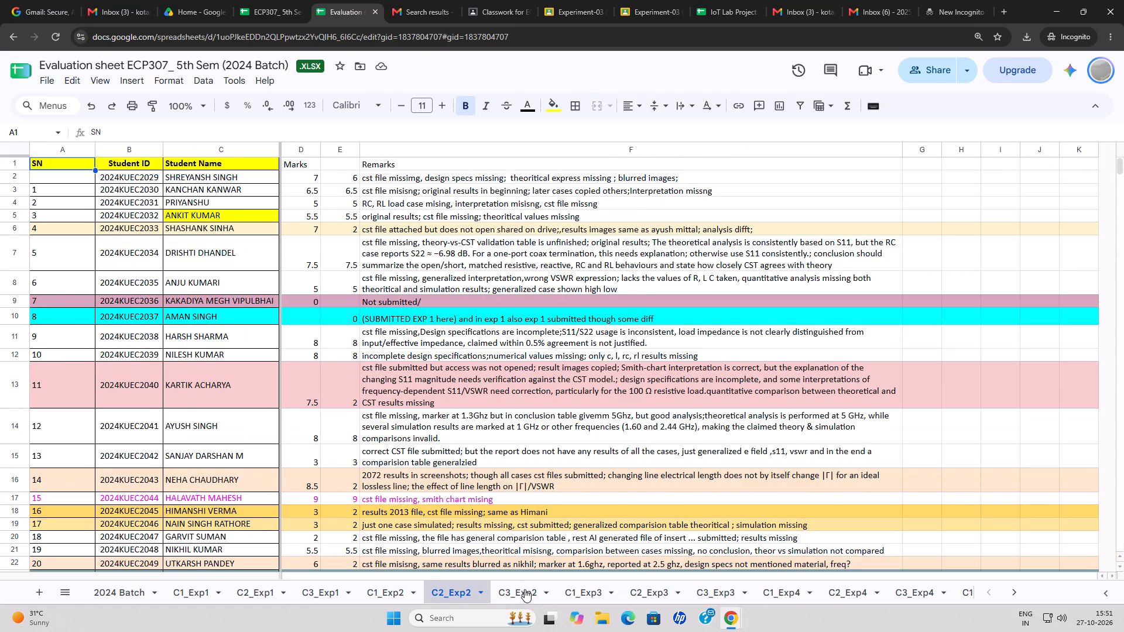
left_click(525, 589)
left_click(603, 583)
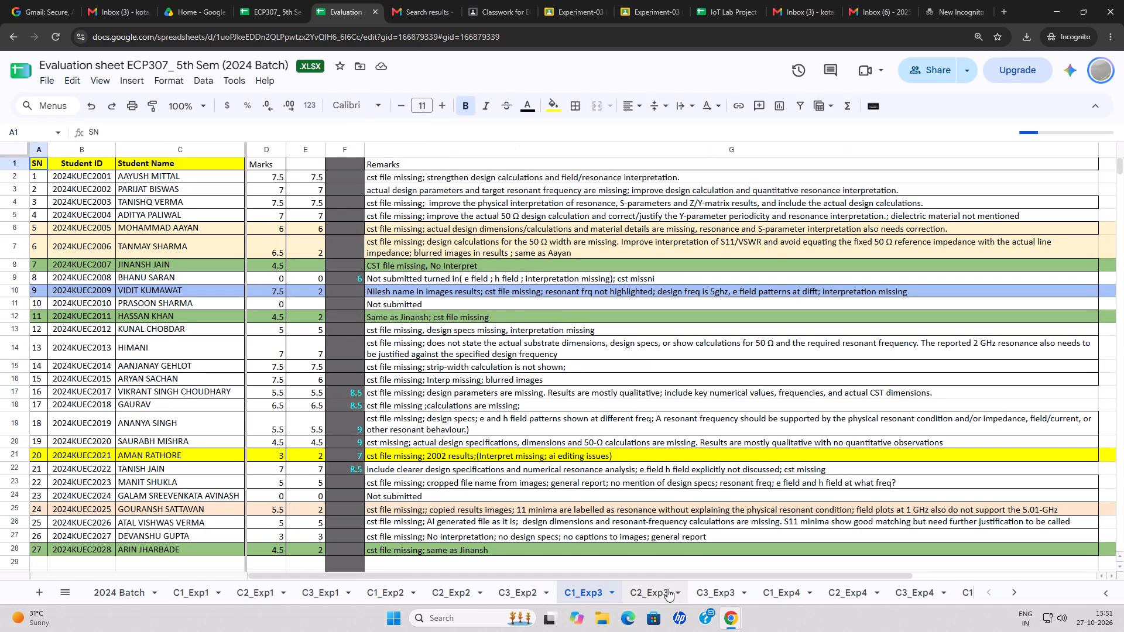
left_click(667, 589)
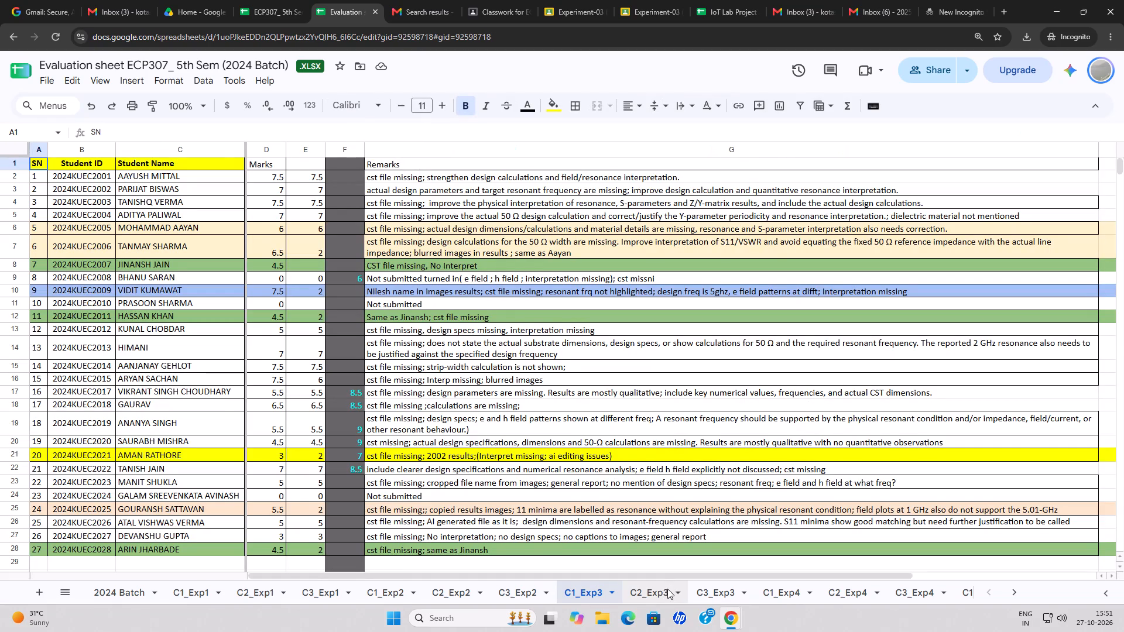